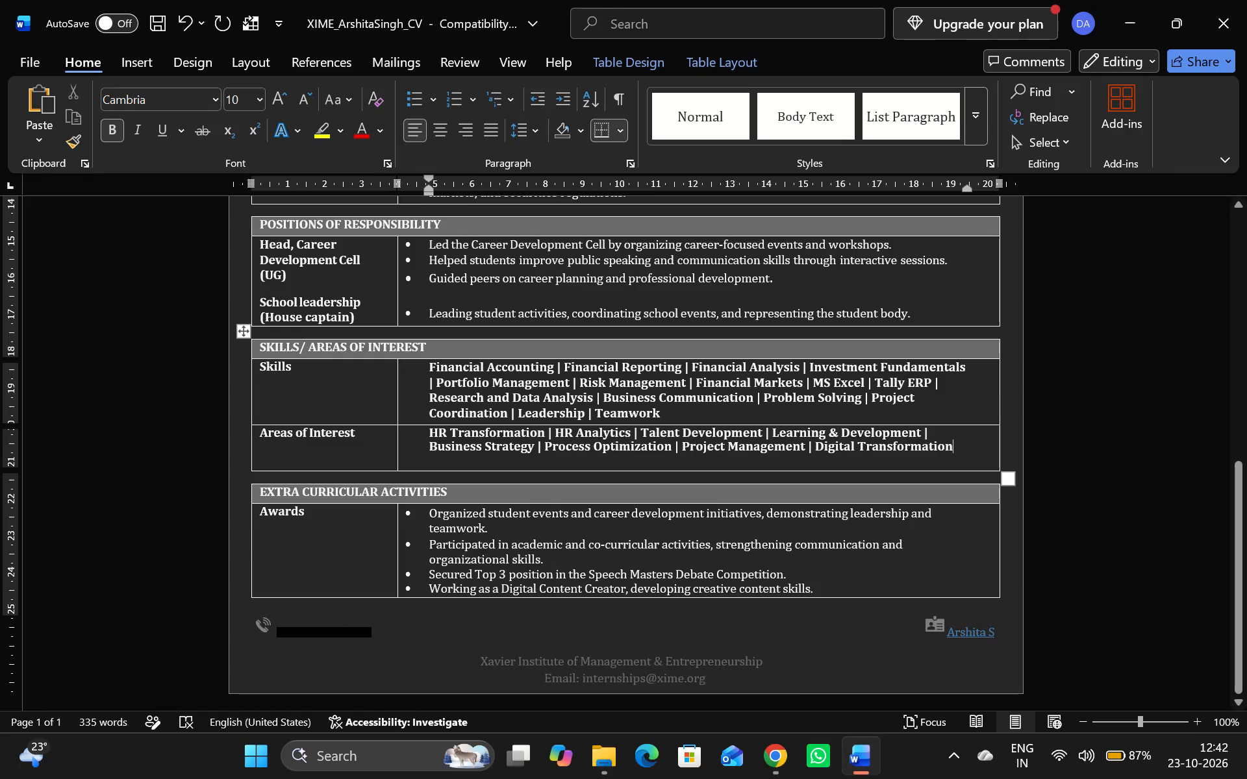
left_click_drag(427, 432, 821, 457)
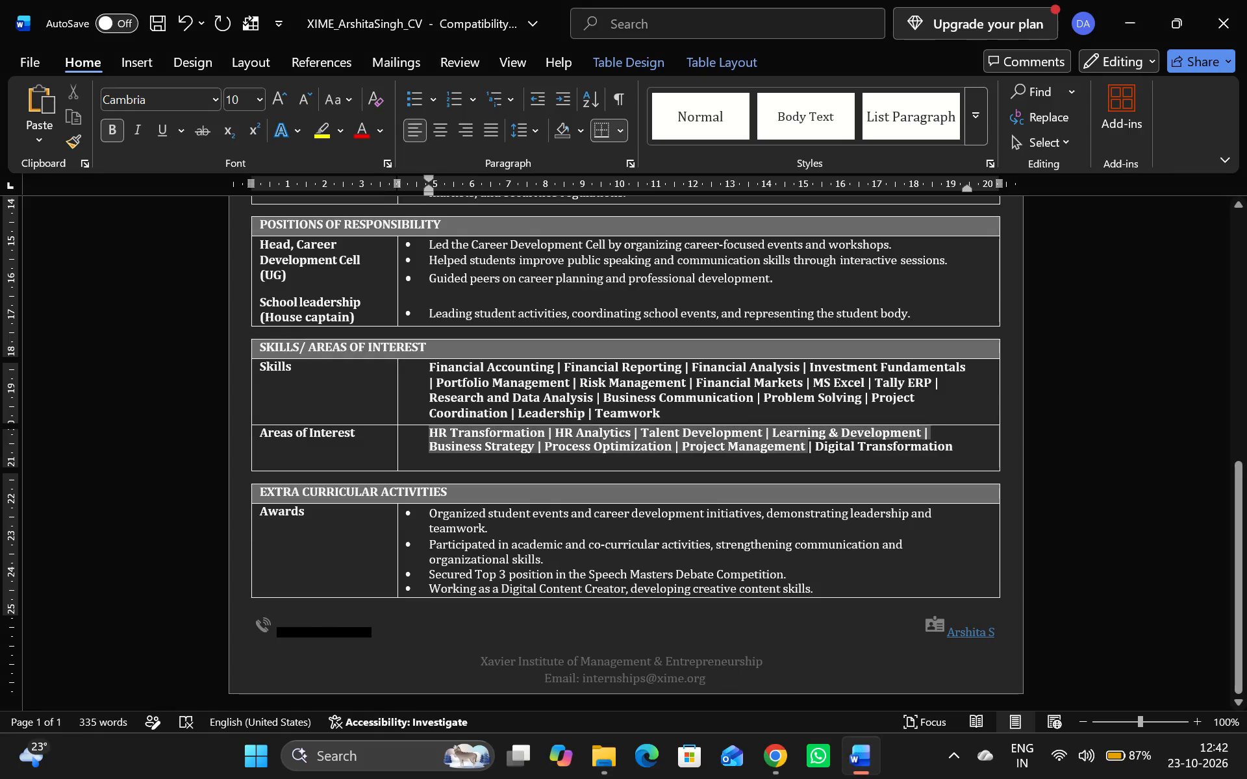
left_click_drag(821, 457, 960, 452)
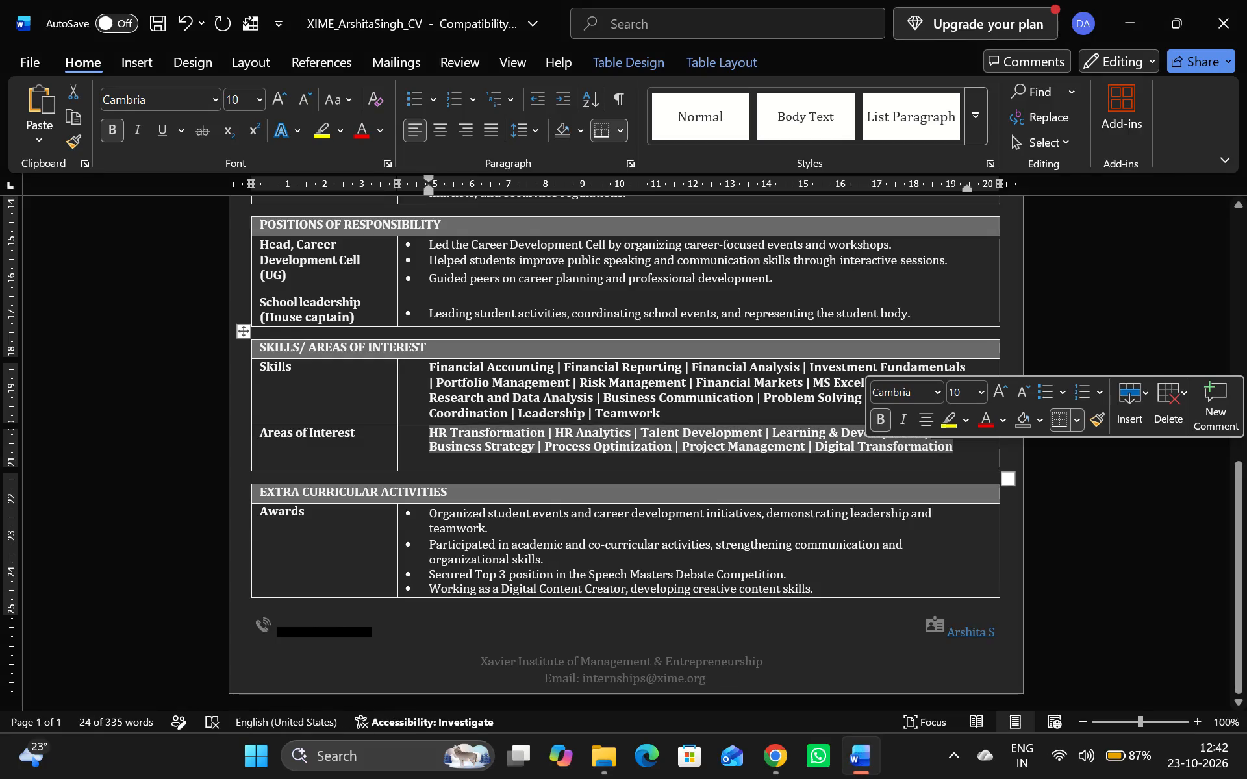
key("ctrl+v")
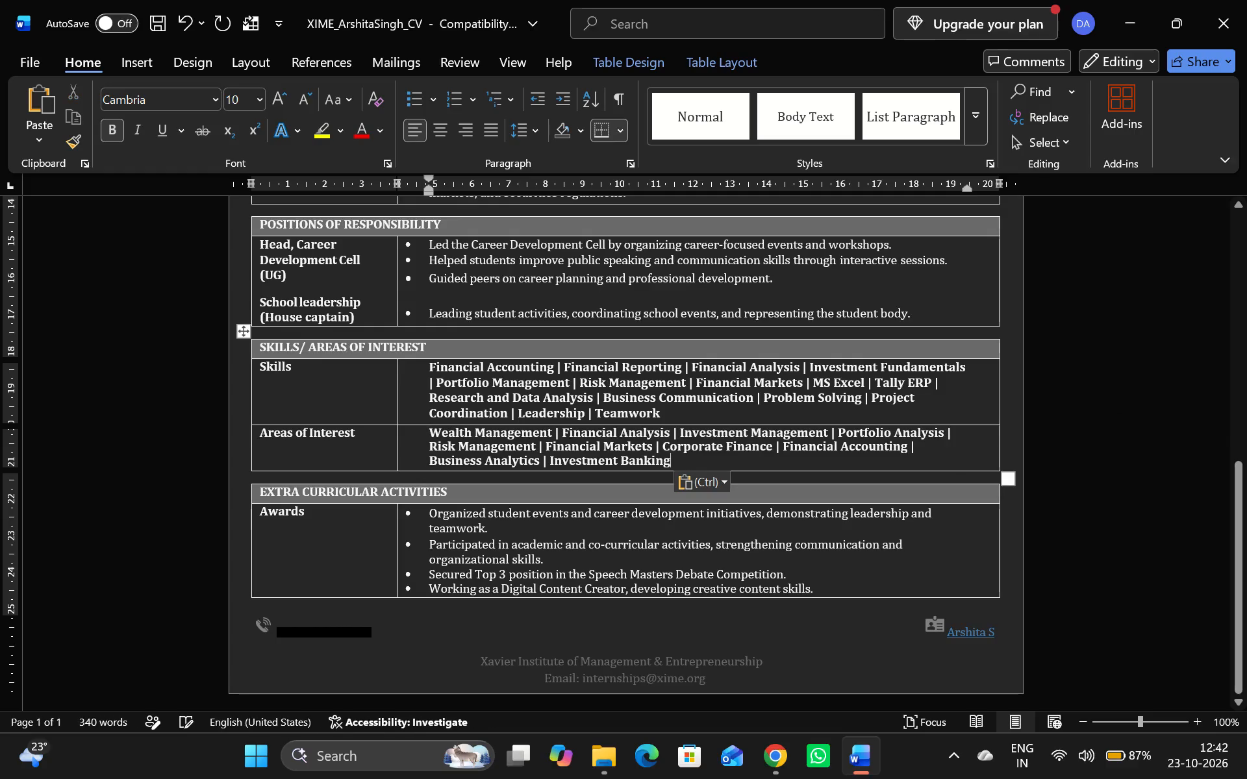
left_click(946, 460)
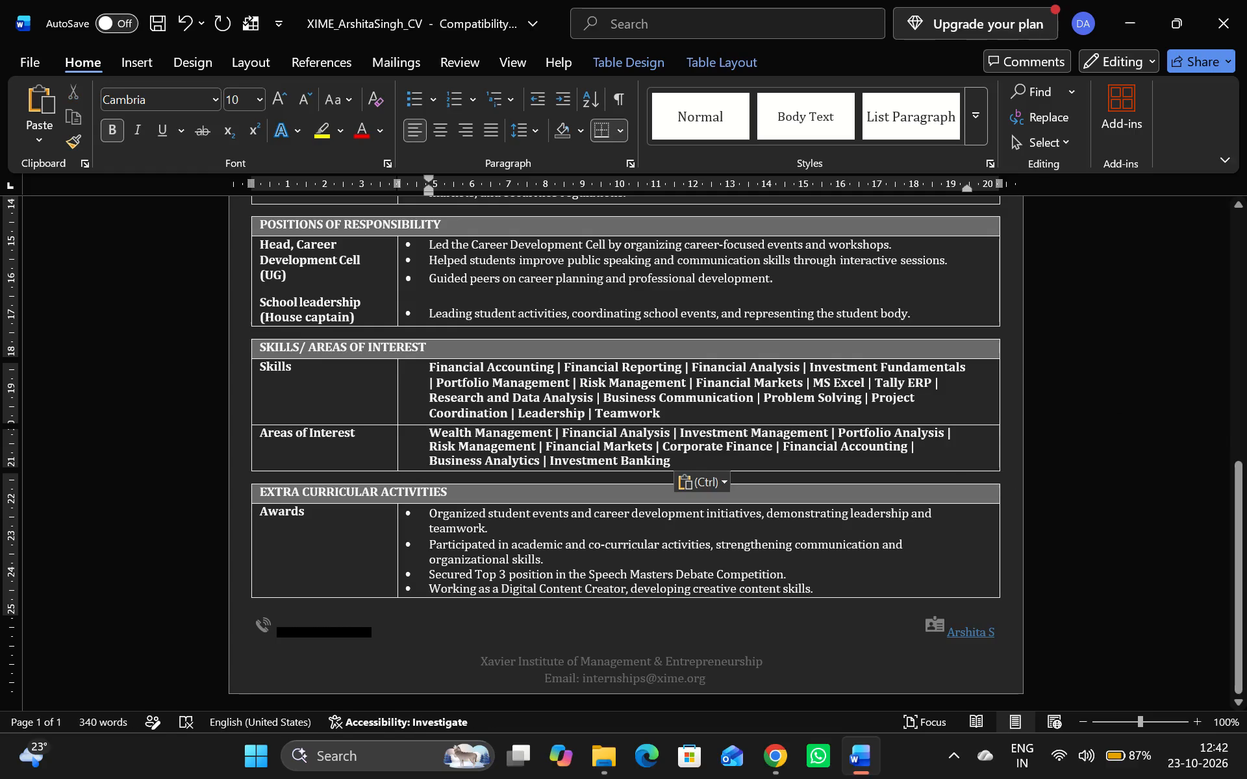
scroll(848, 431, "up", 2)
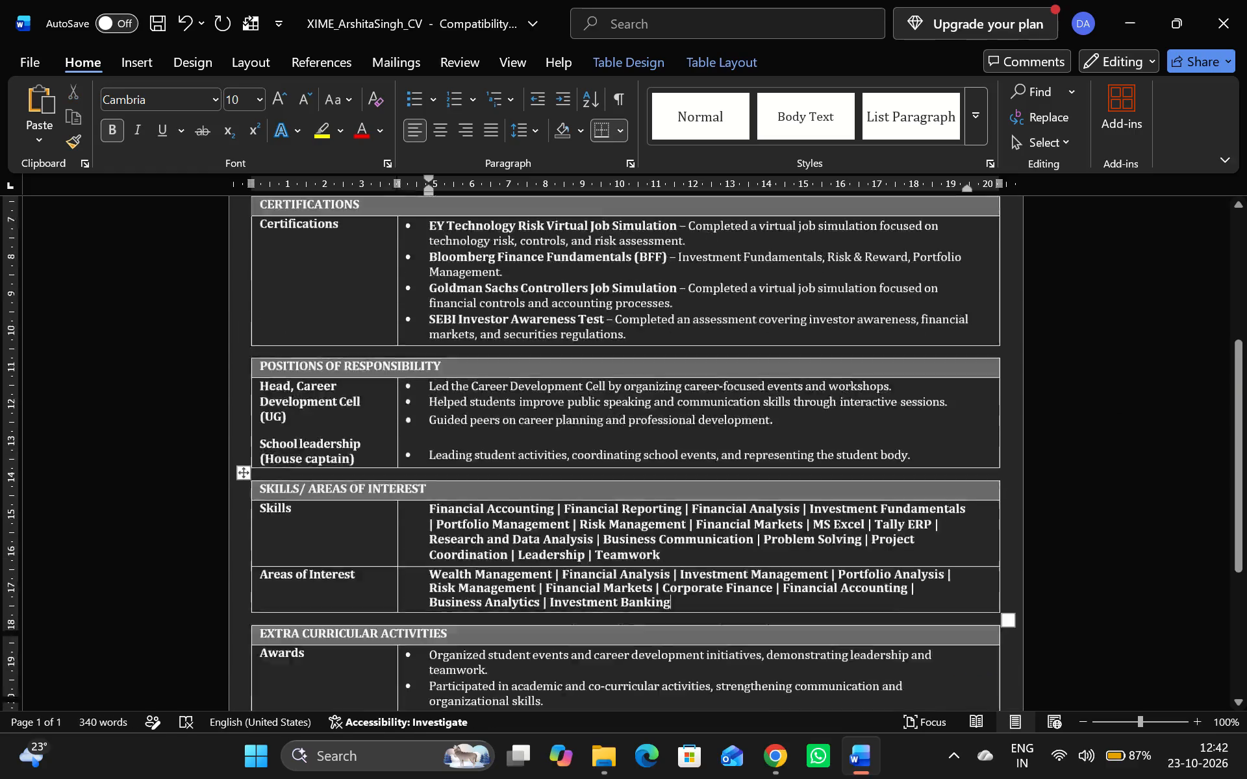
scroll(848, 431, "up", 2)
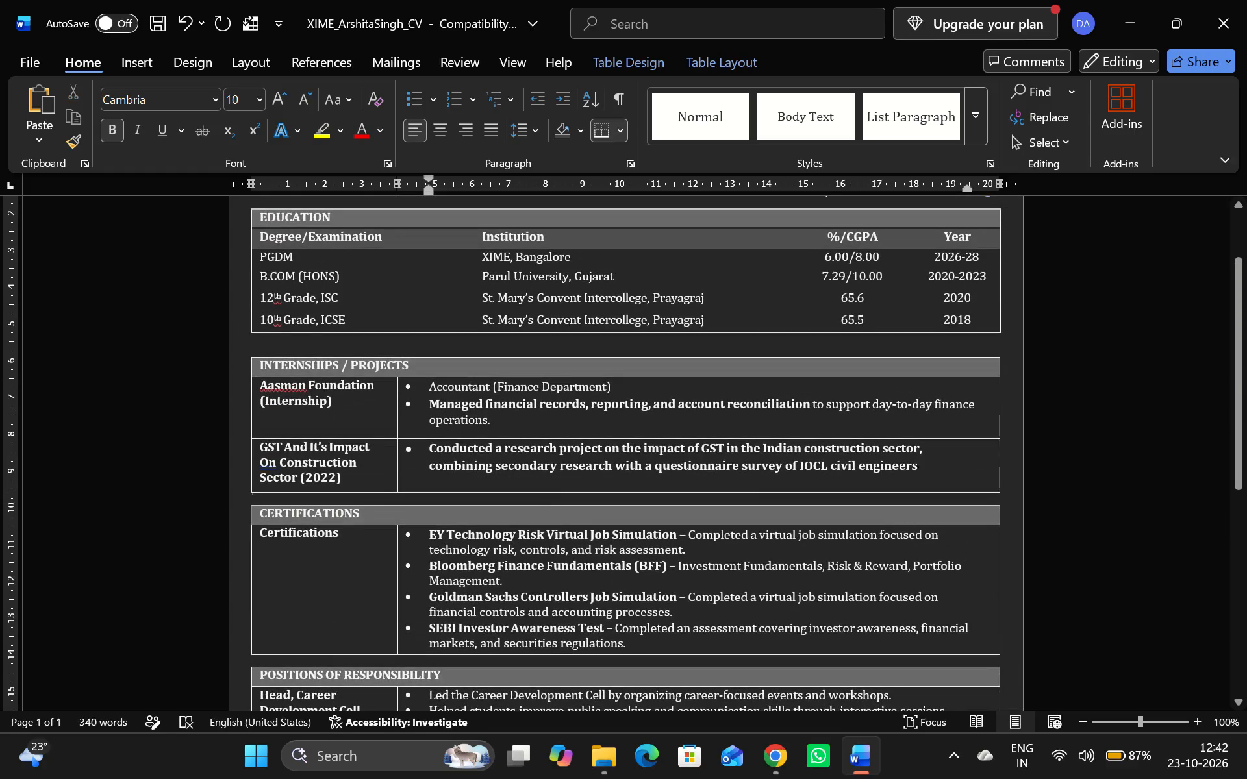
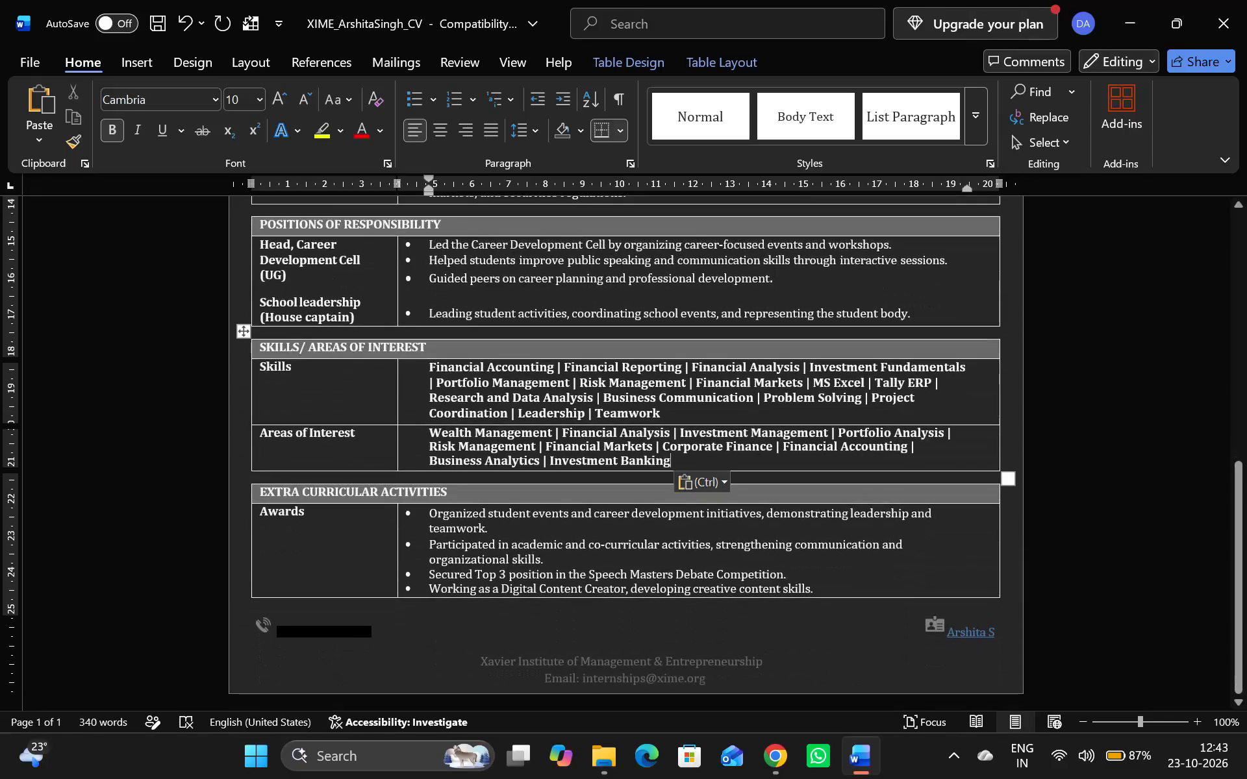
Save the CV with the updated Skills and Areas of Interest lists.
scroll(848, 431, "up", 9)
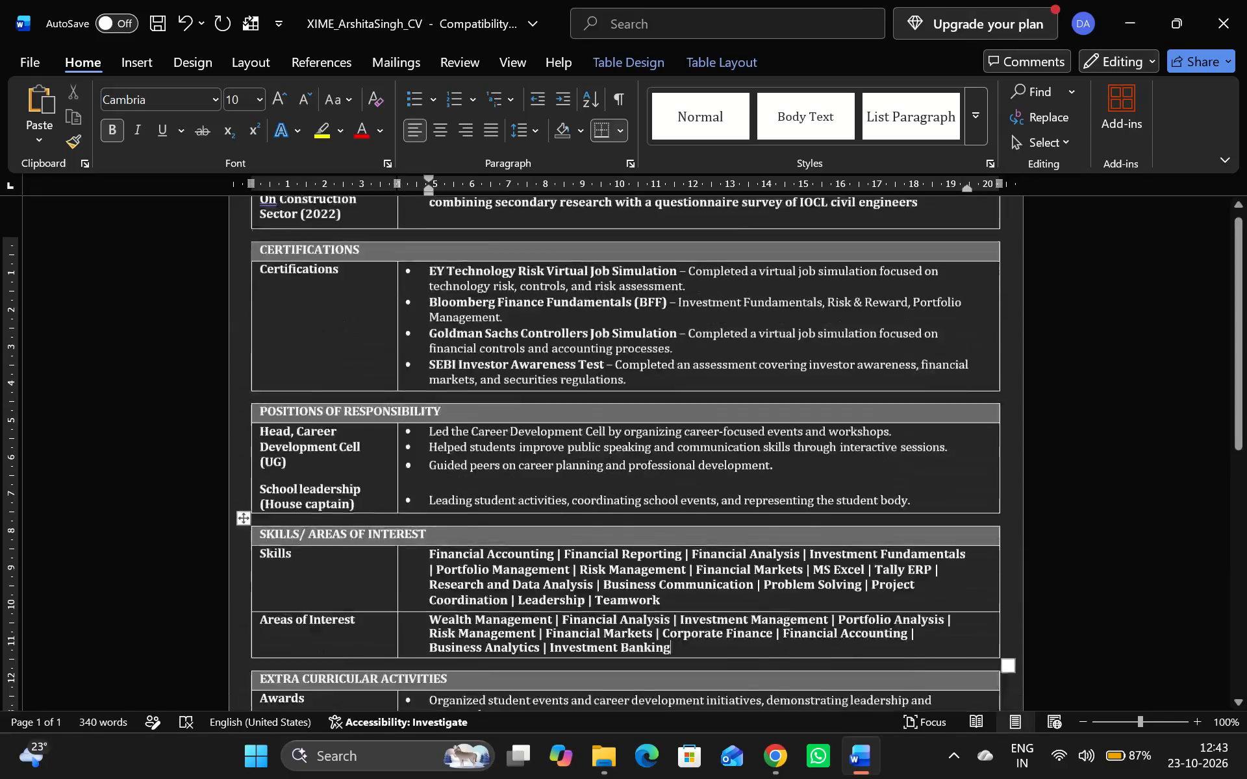
scroll(848, 431, "down", 6)
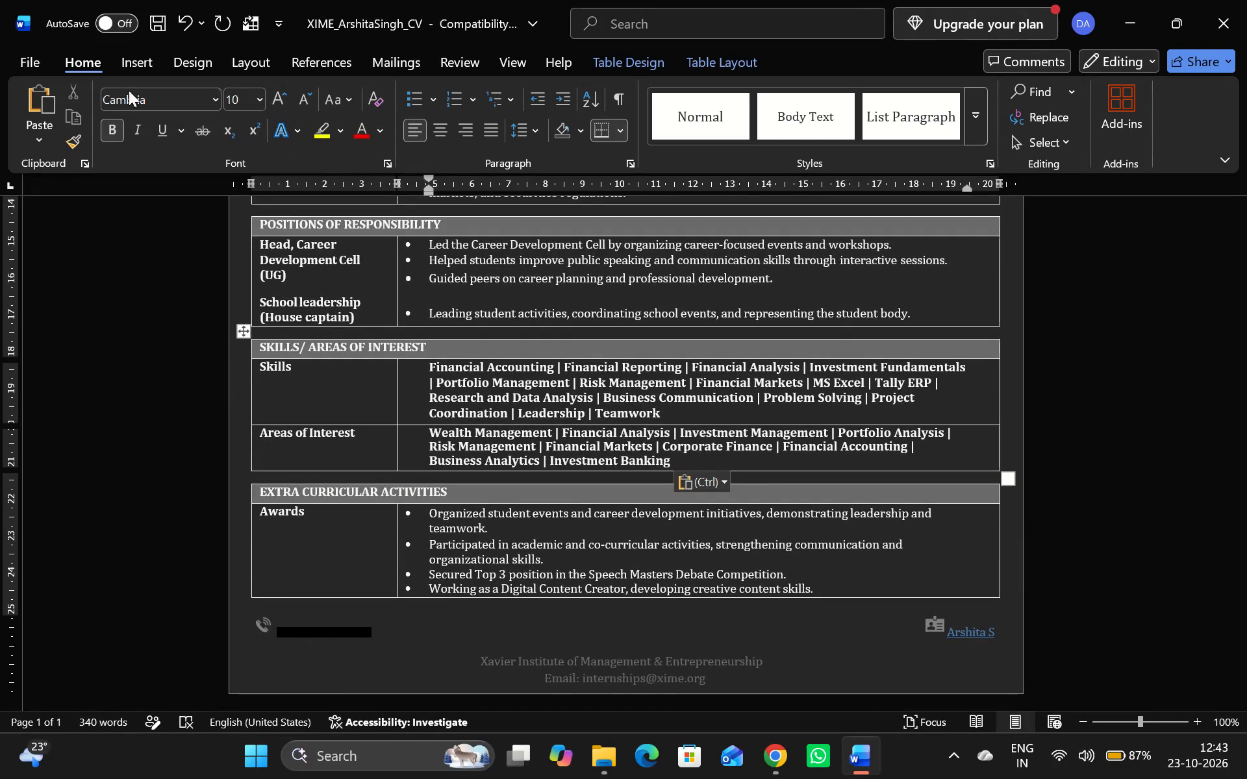
left_click(25, 68)
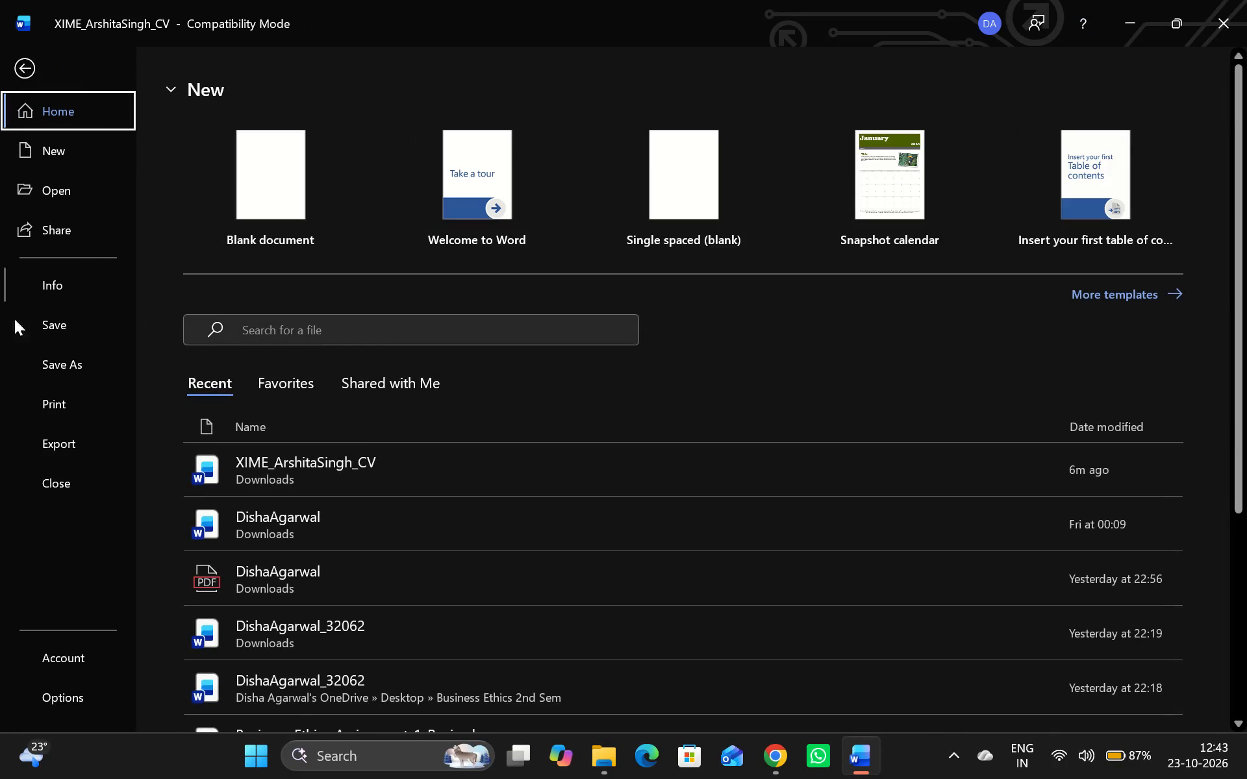
left_click(58, 322)
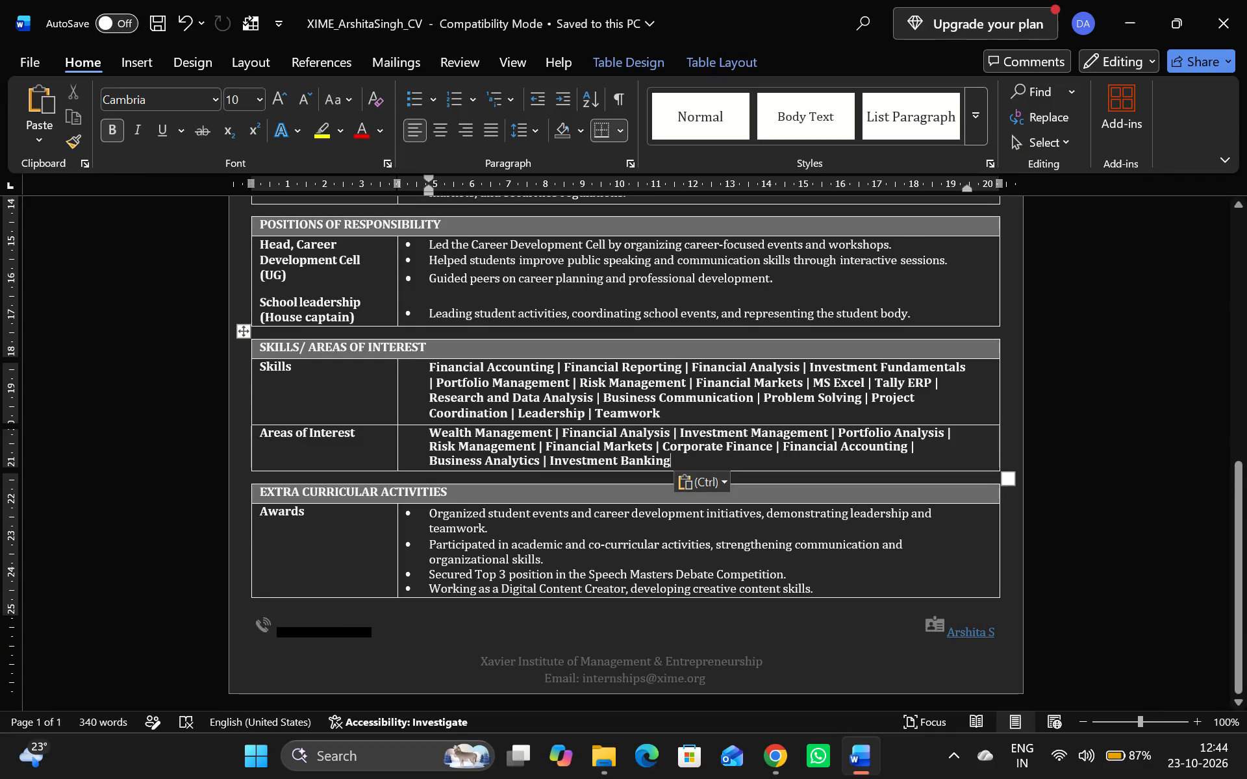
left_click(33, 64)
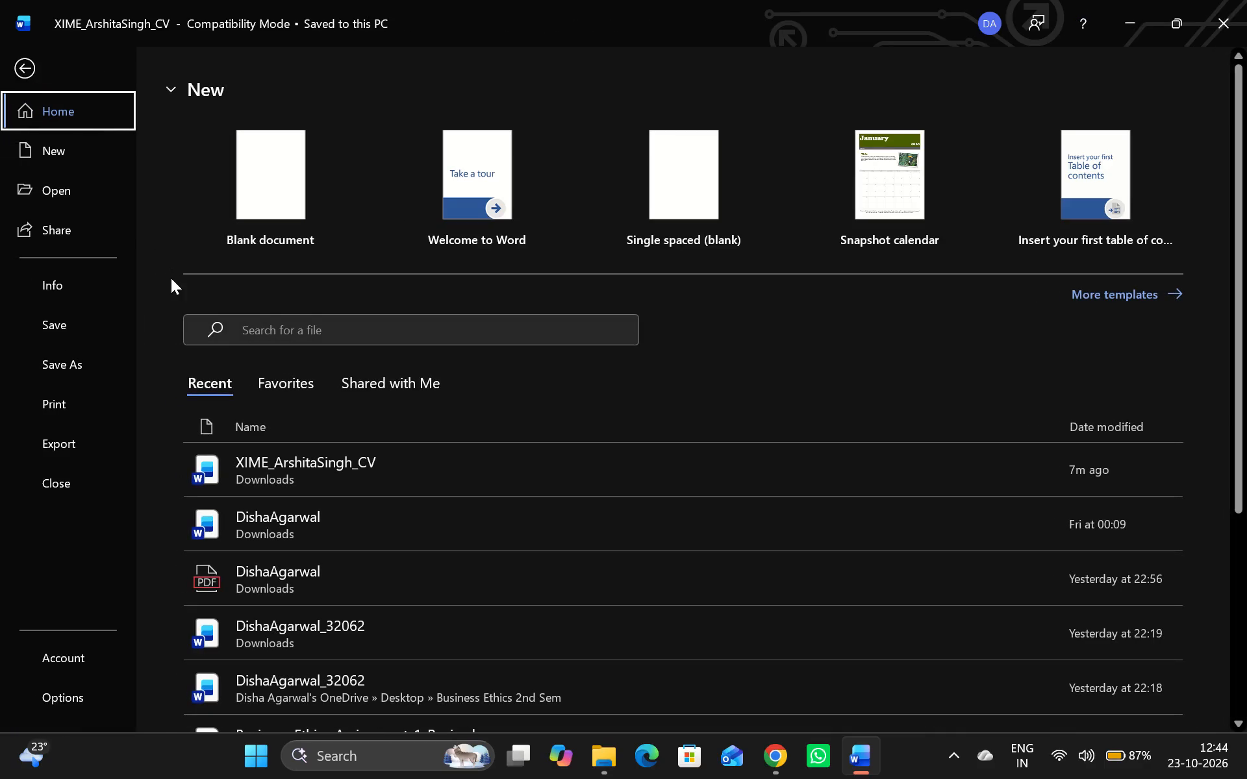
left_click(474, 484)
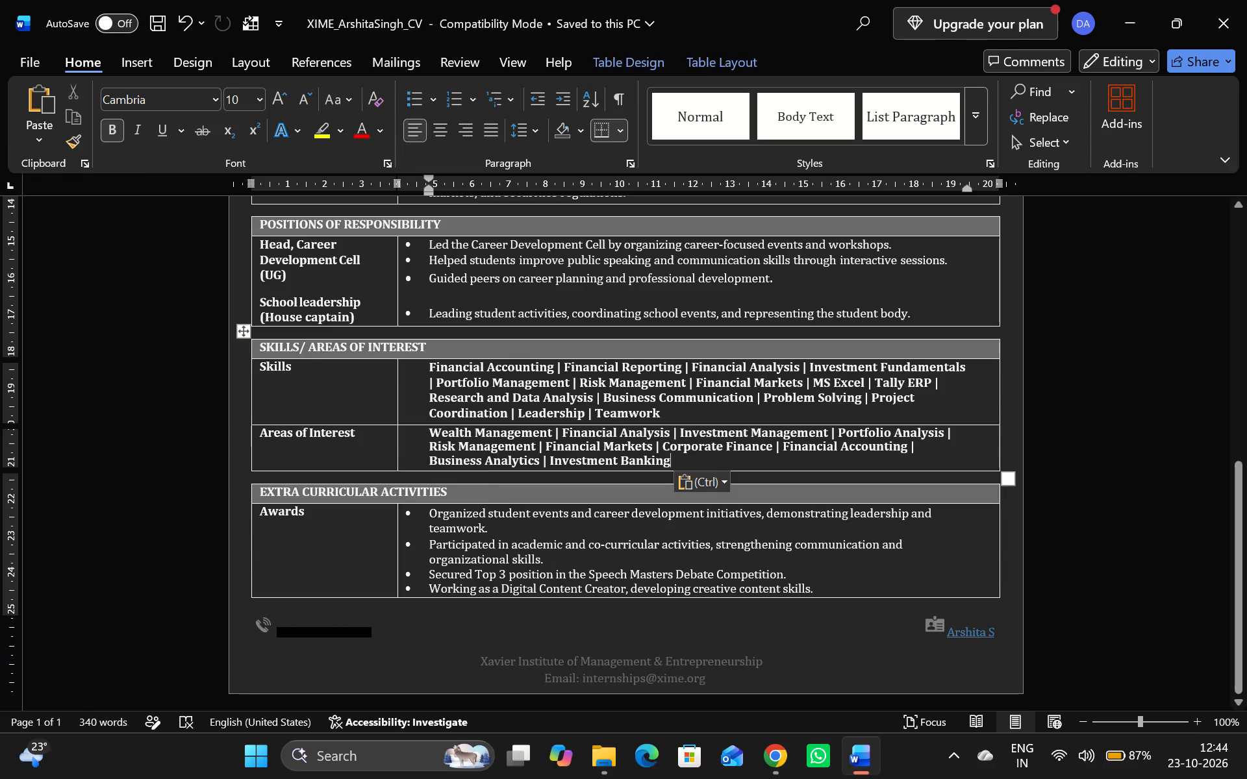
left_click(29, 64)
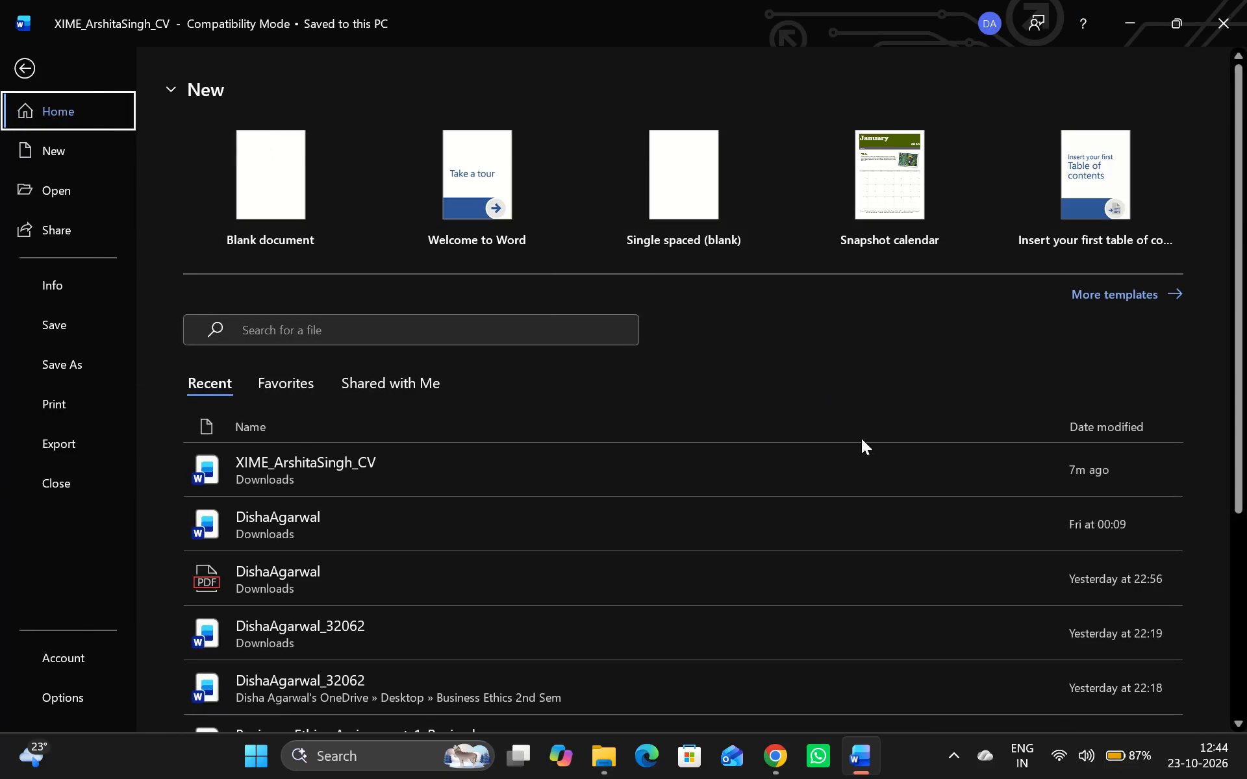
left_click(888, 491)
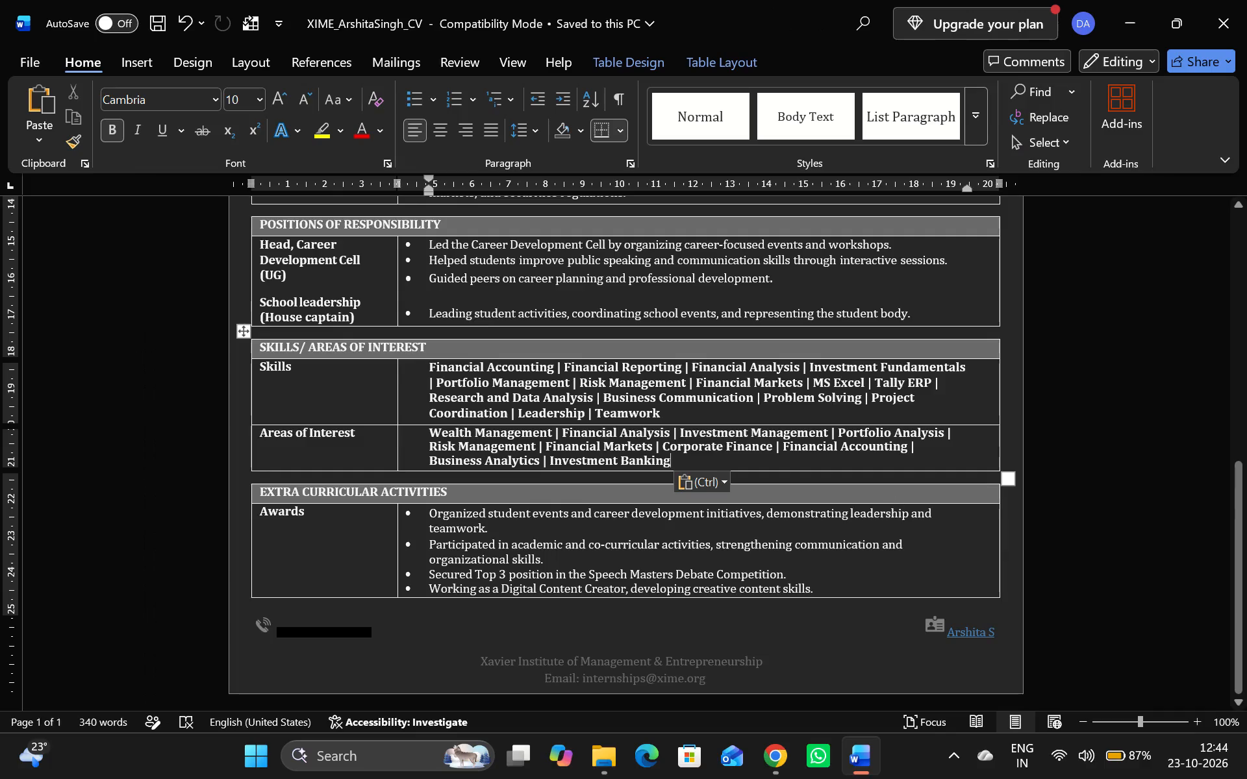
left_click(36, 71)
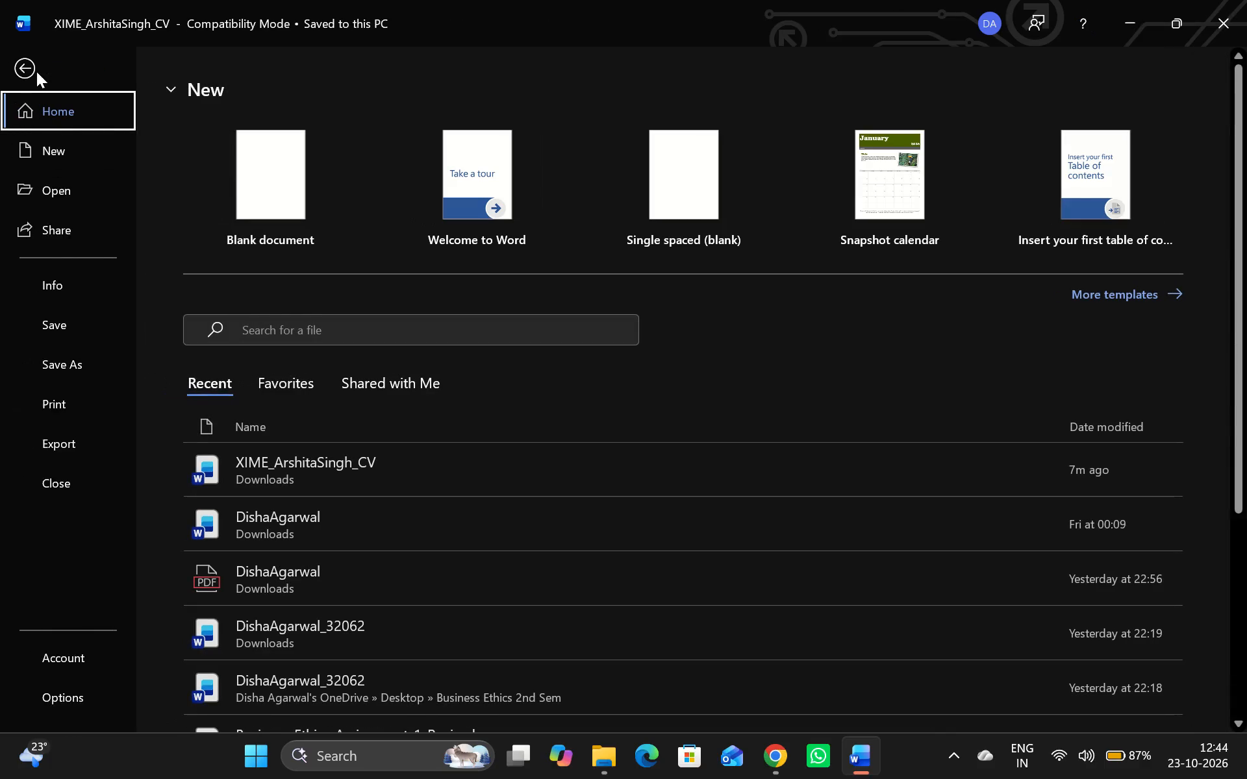
Switch to Chrome, search Google in a new tab for "to pdf converter" and open iLovePDF's JPG to PDF page.
left_click(777, 767)
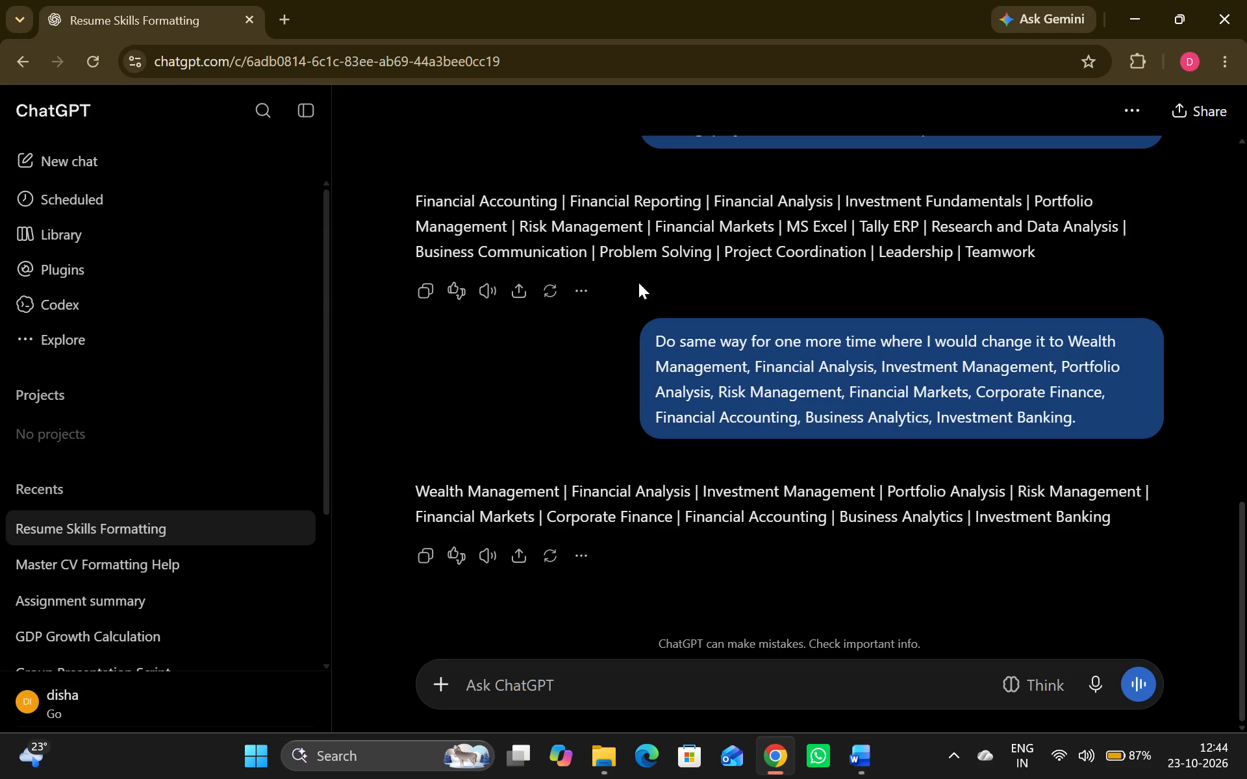
left_click(284, 14)
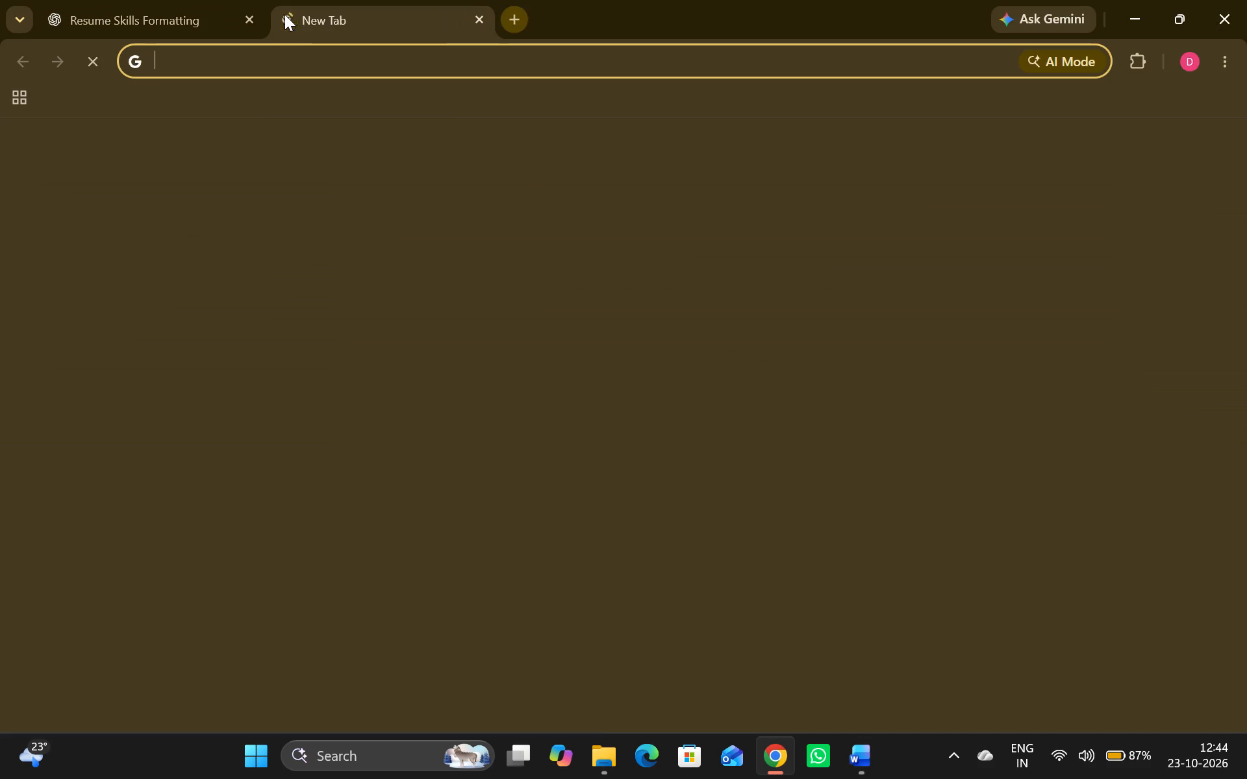
left_click(427, 410)
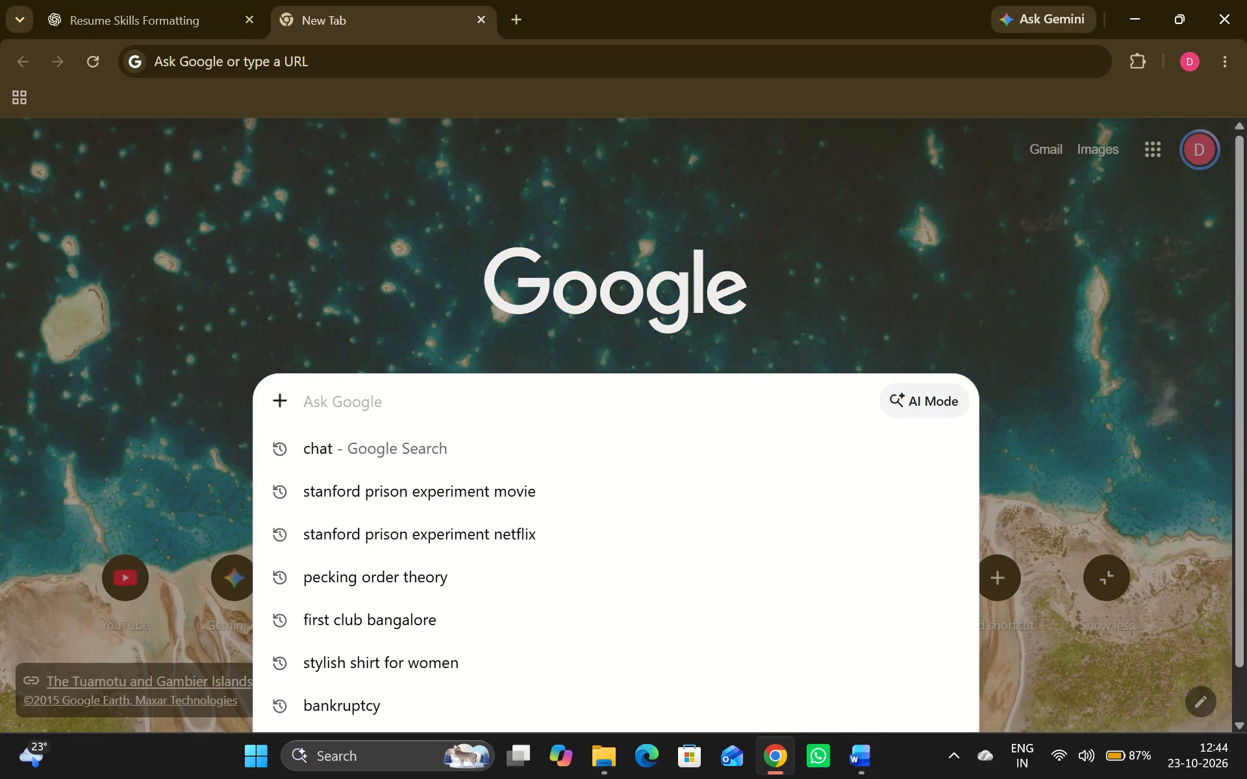
key("t")
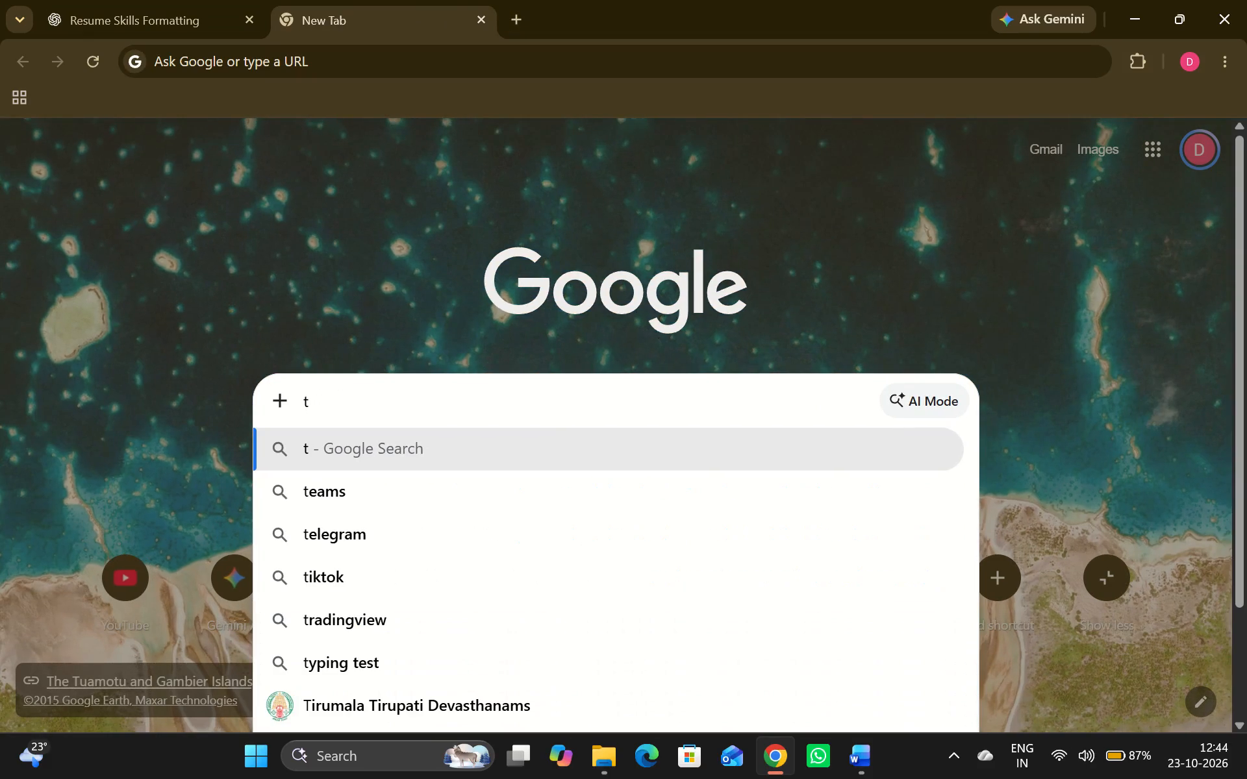
type("o p")
type("df")
left_click(411, 497)
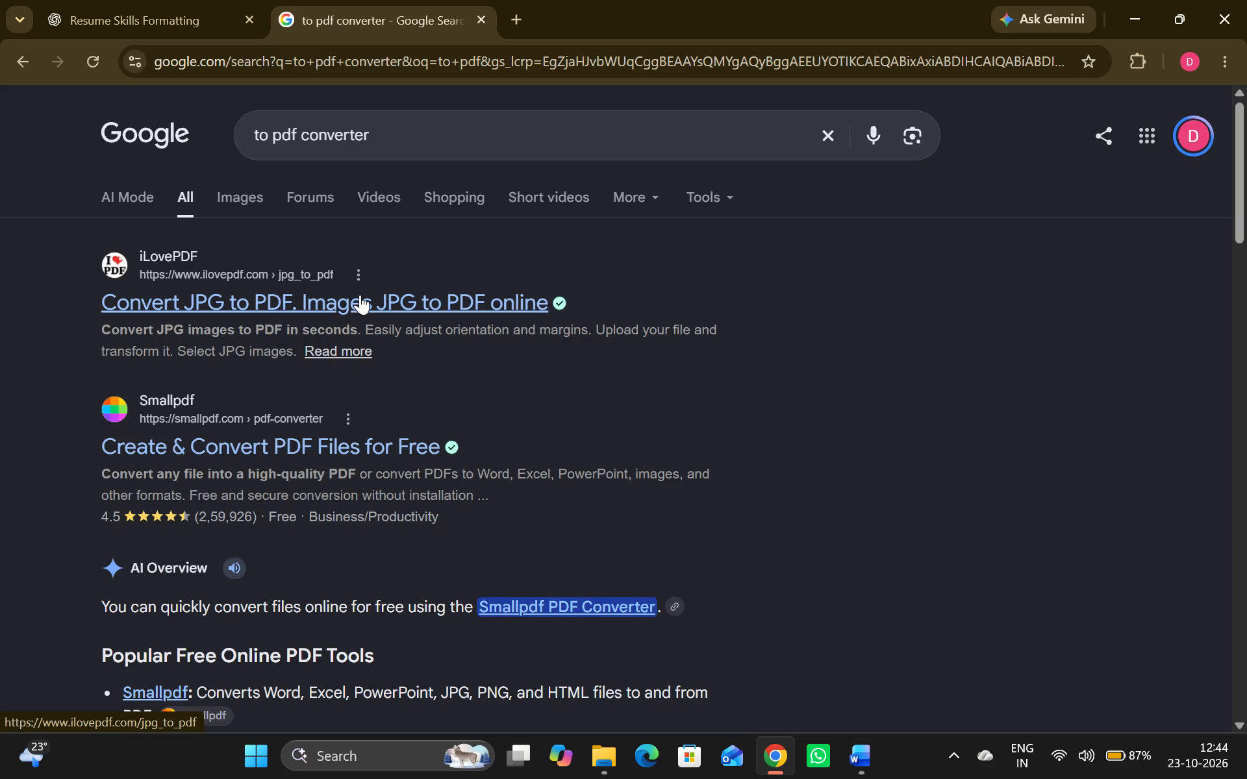
left_click(360, 295)
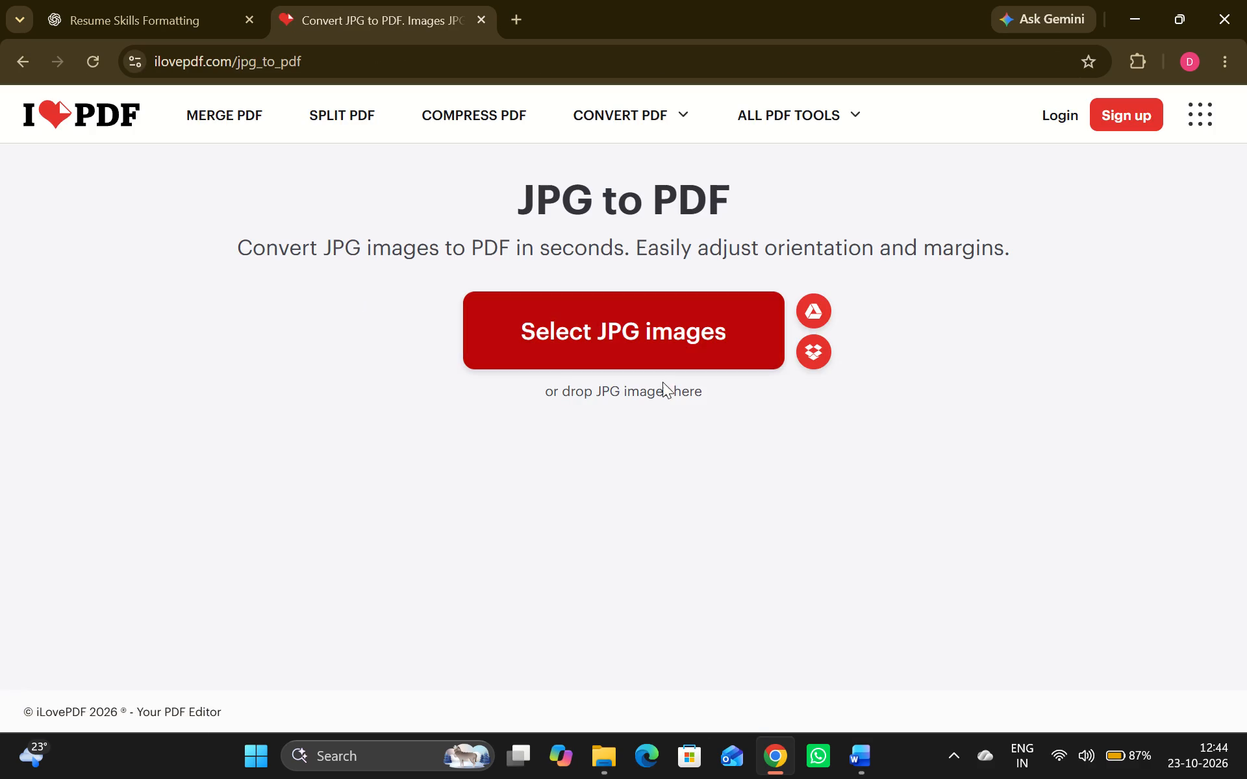
Start choosing a file for the JPG to PDF converter and look for the CV in Downloads, Documents, the personal OneDrive and Home.
left_click(681, 365)
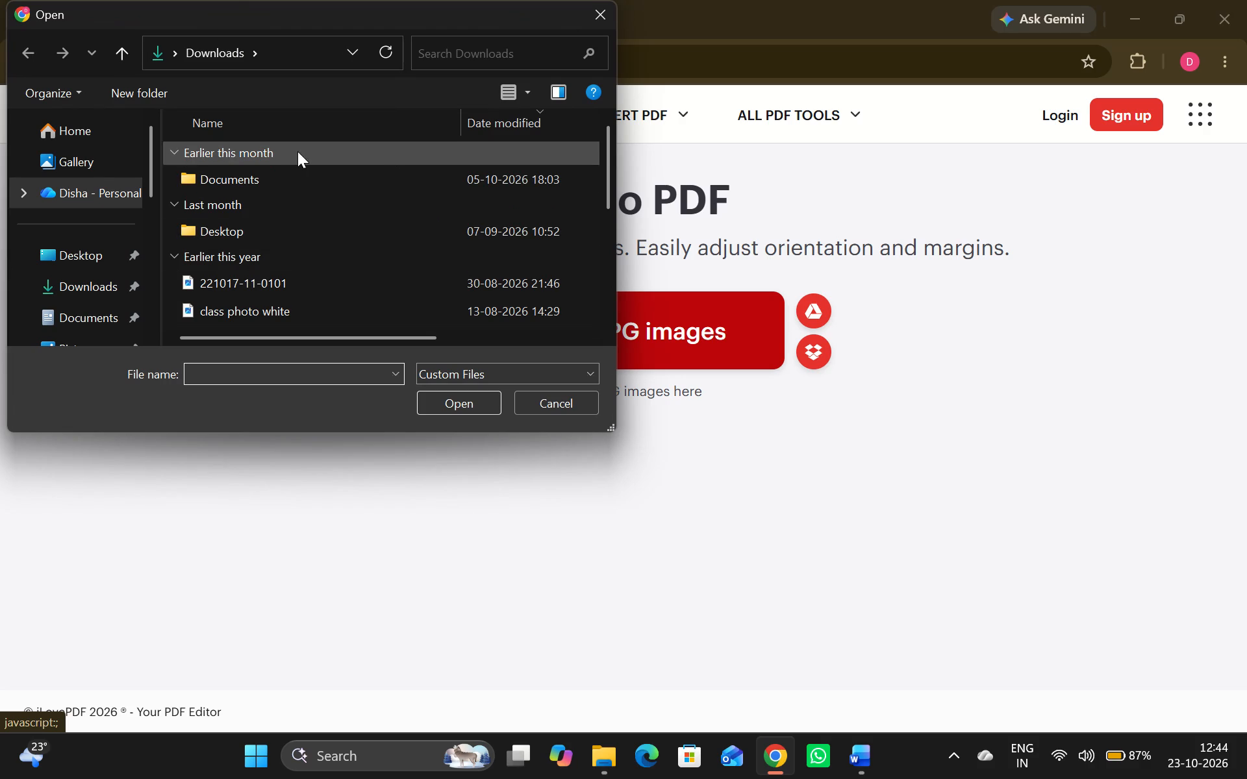
left_click(110, 279)
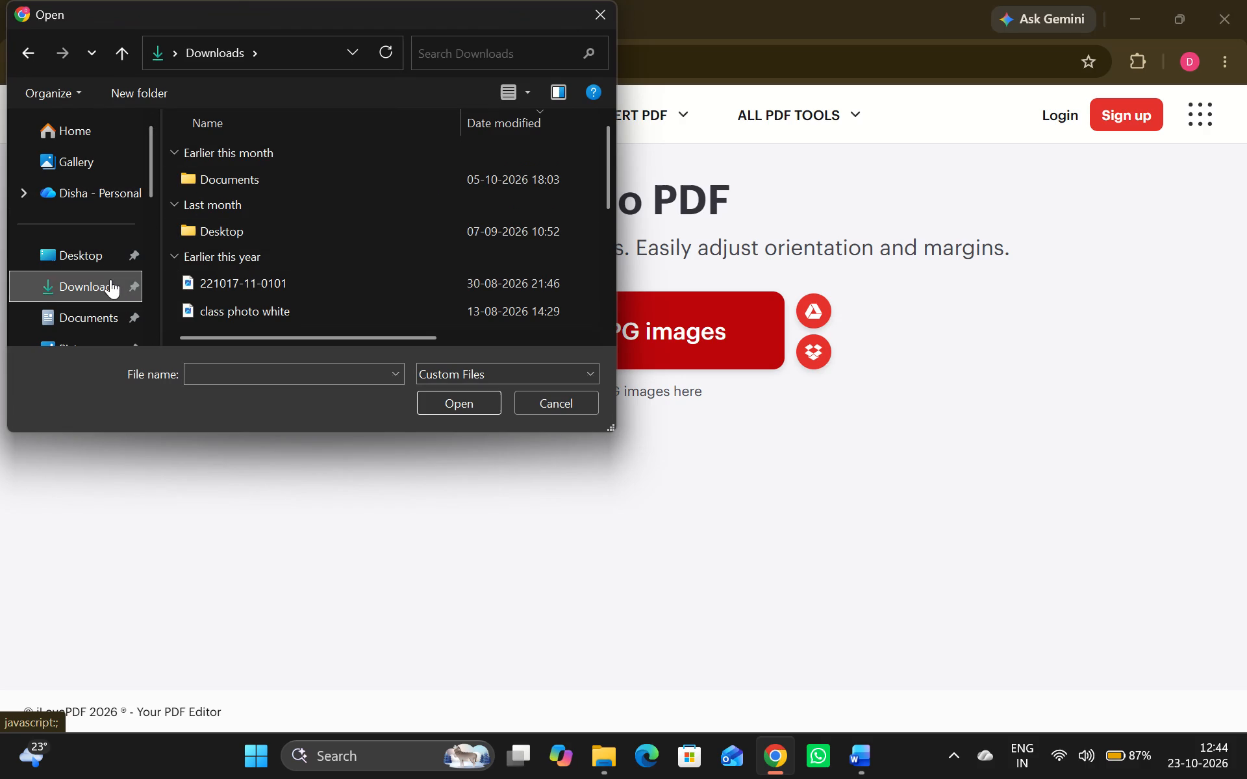
left_click(110, 279)
scroll(110, 279, "down", 1)
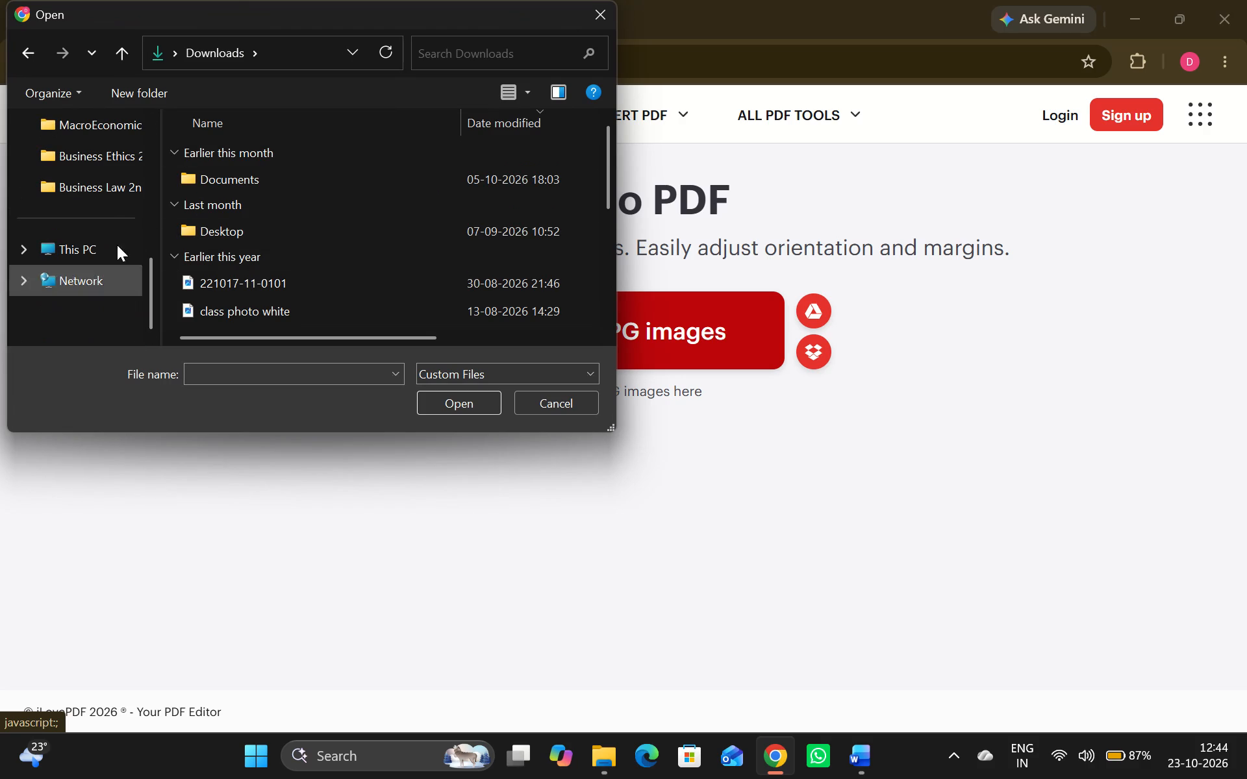
scroll(125, 211, "up", 2)
left_click(106, 260)
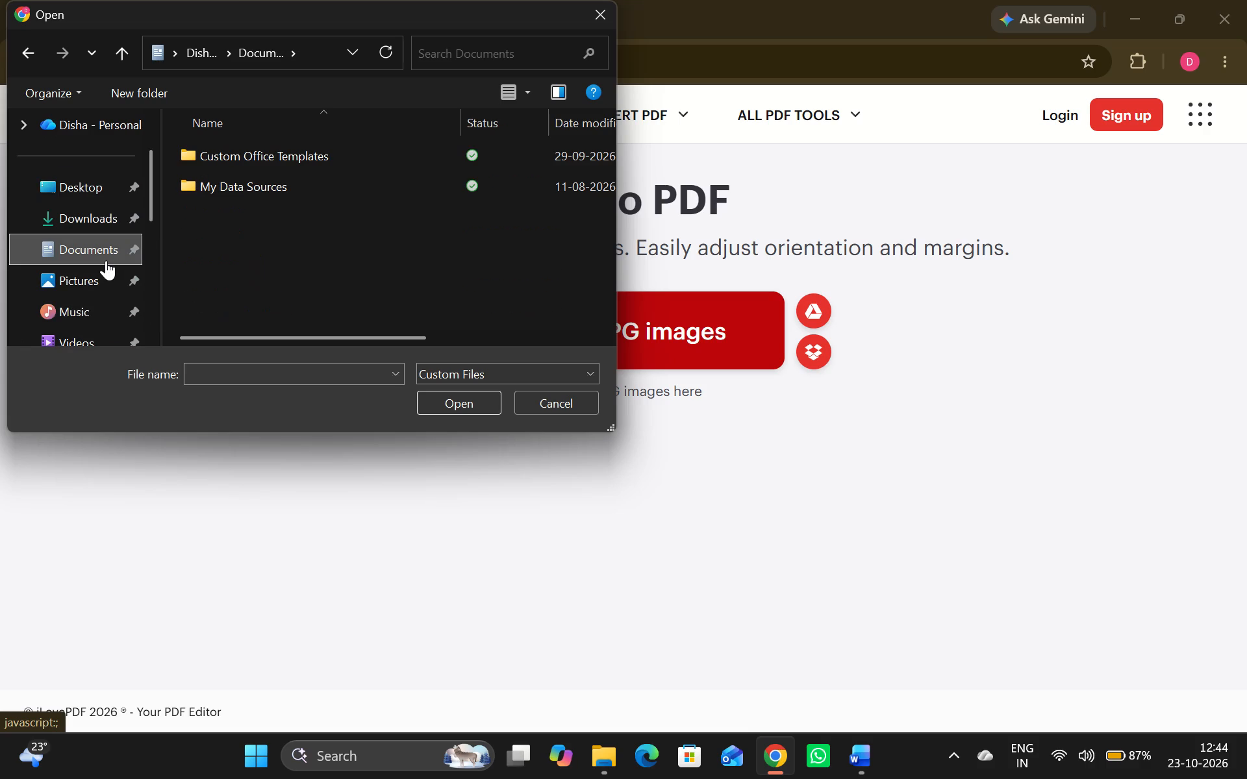
left_click(127, 118)
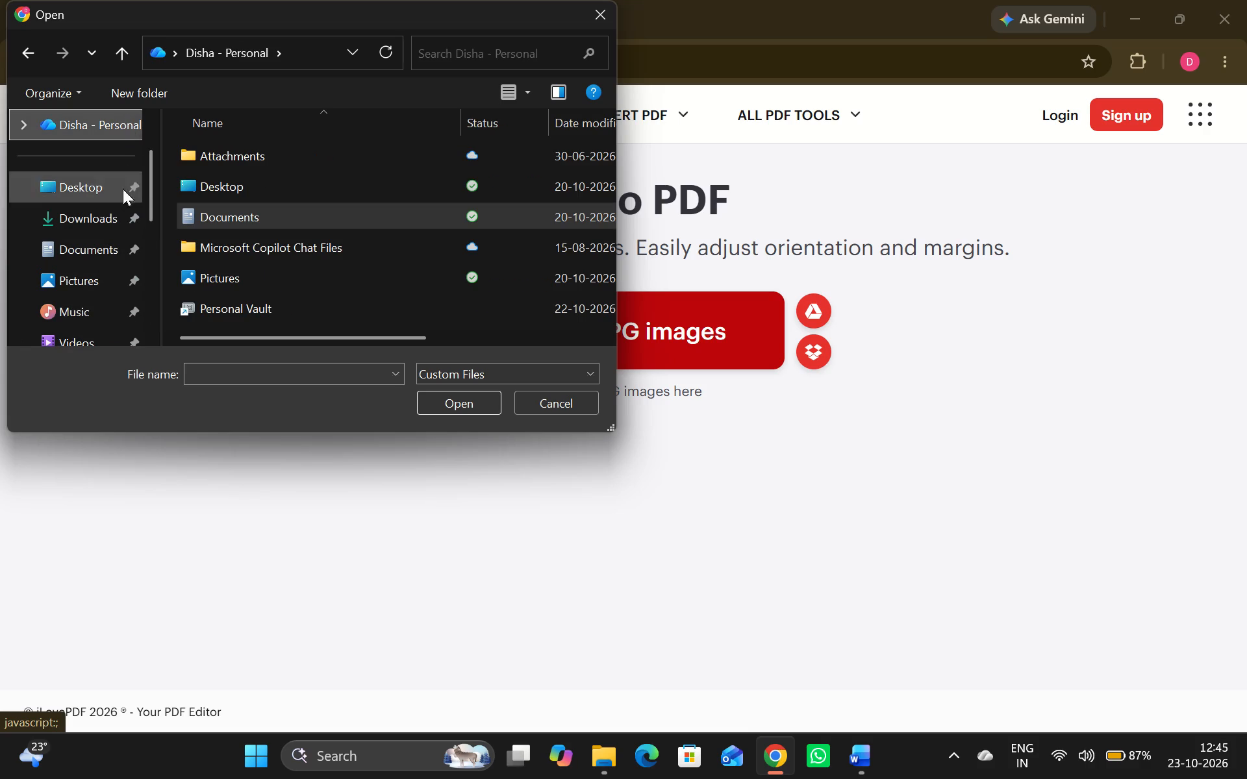
scroll(119, 260, "down", 3)
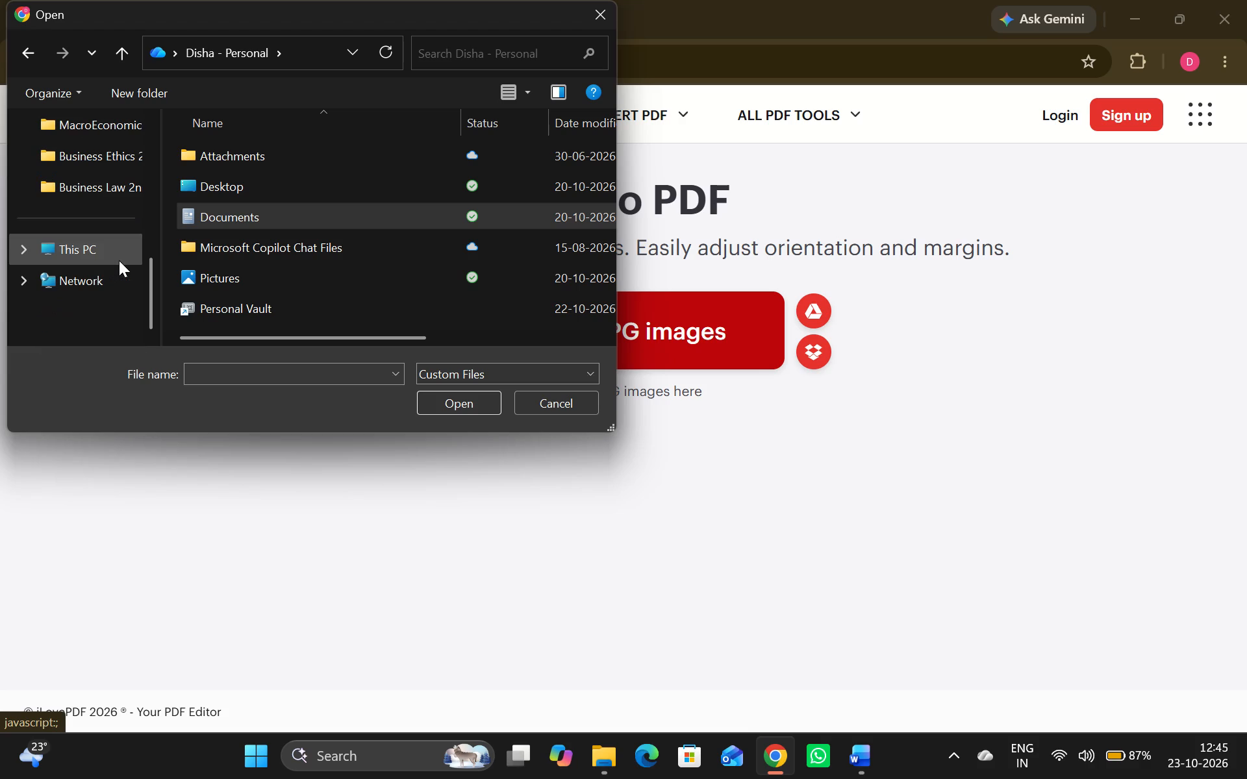
scroll(279, 249, "down", 2)
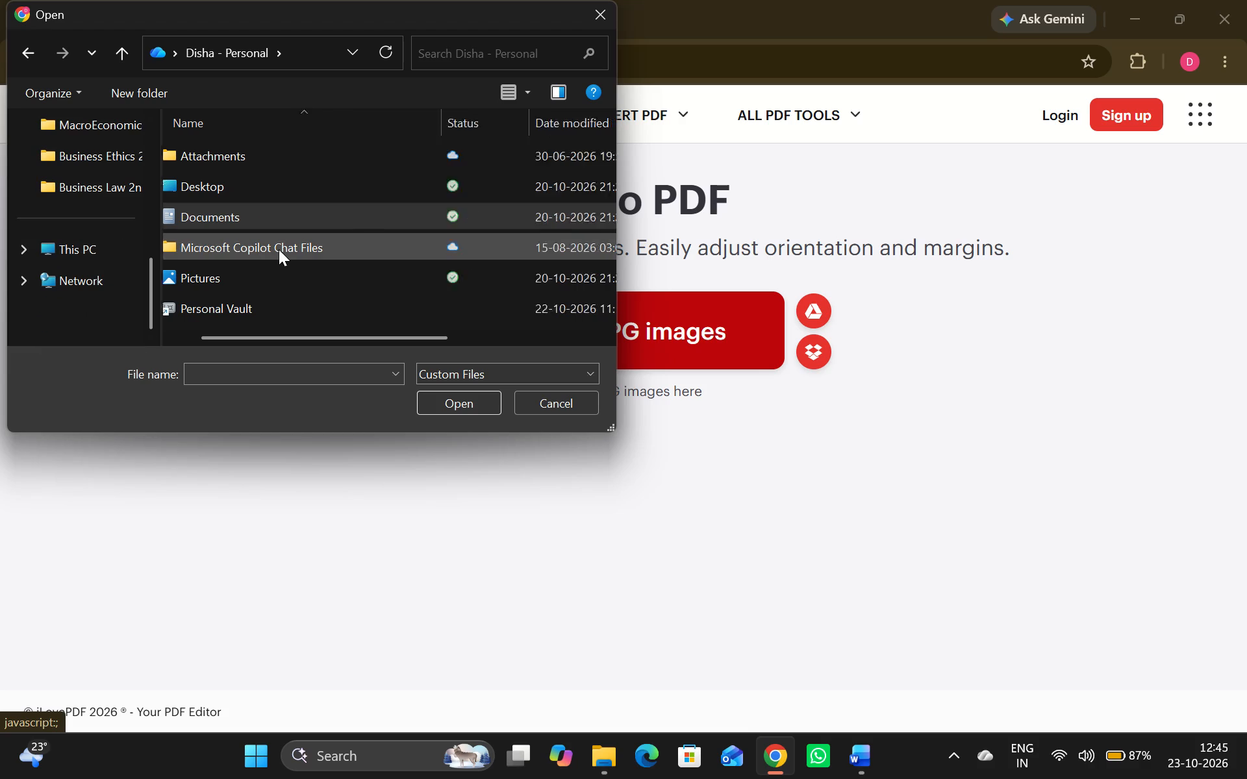
scroll(279, 249, "down", 2)
scroll(279, 249, "left", 1)
scroll(222, 213, "right", 3)
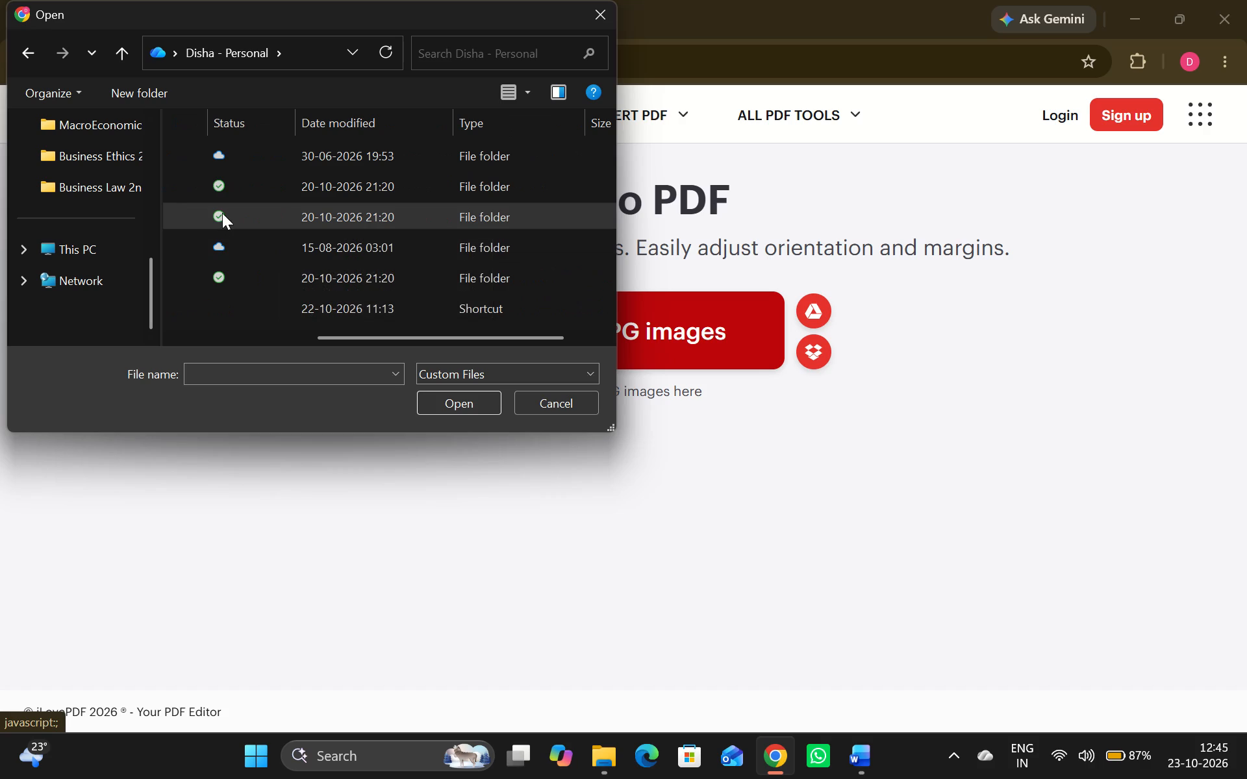
scroll(79, 160, "up", 10)
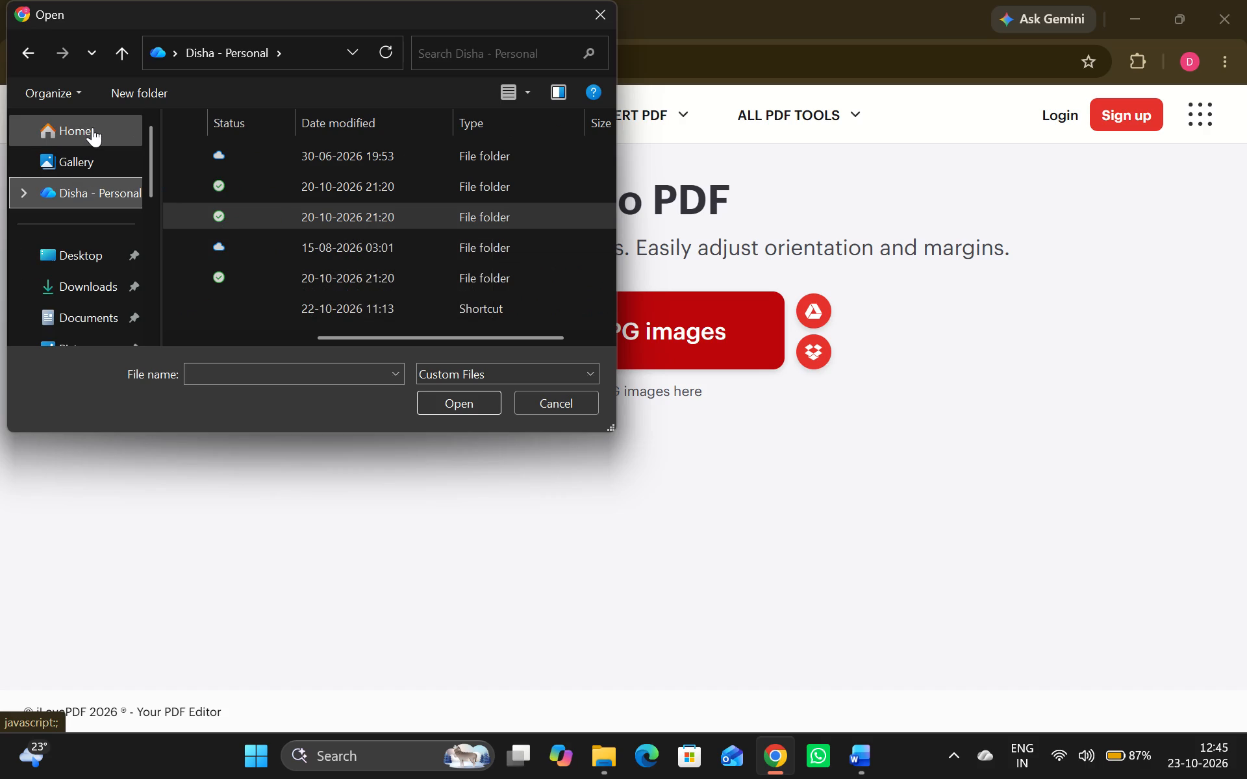
left_click(92, 127)
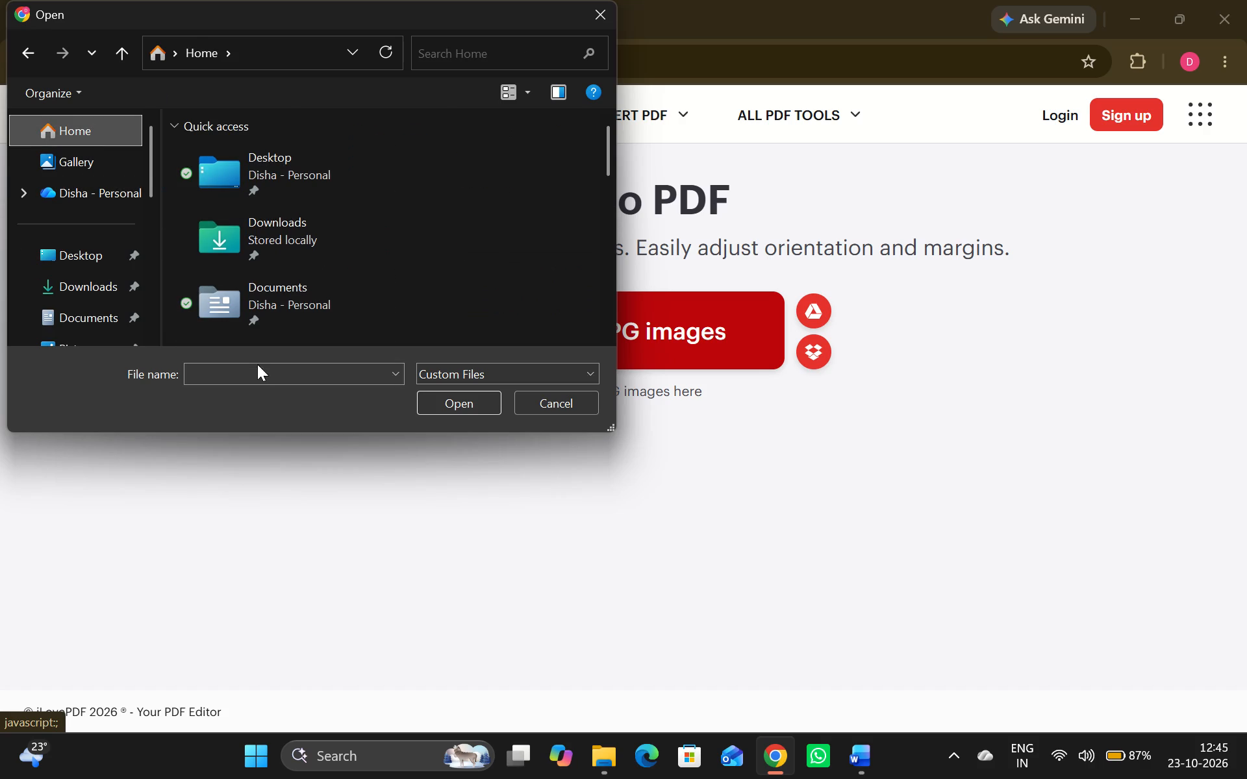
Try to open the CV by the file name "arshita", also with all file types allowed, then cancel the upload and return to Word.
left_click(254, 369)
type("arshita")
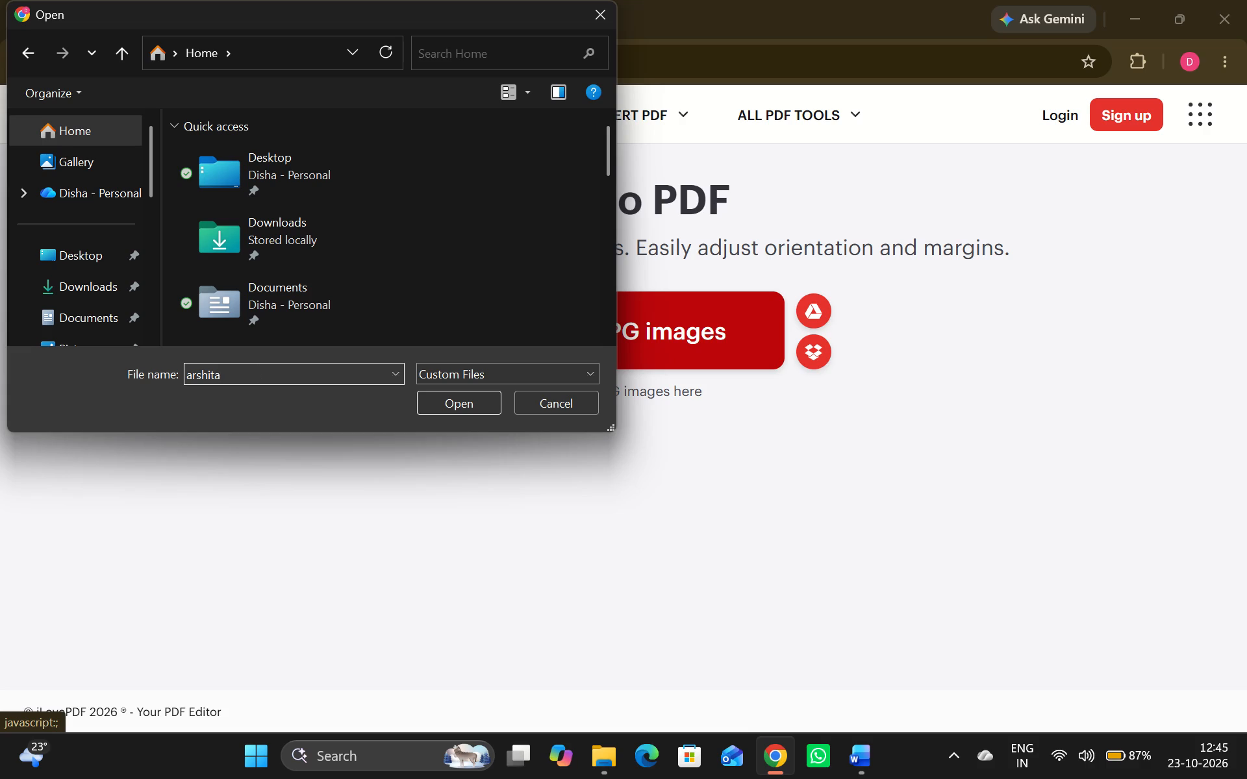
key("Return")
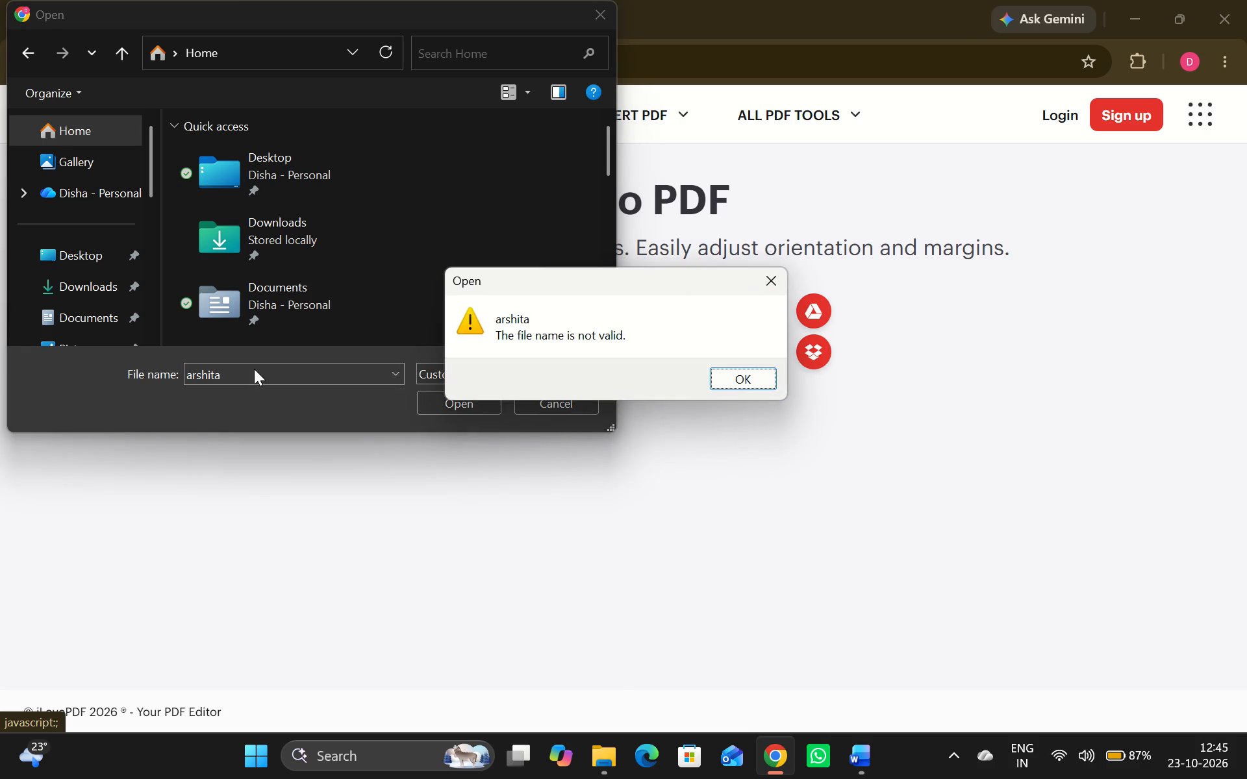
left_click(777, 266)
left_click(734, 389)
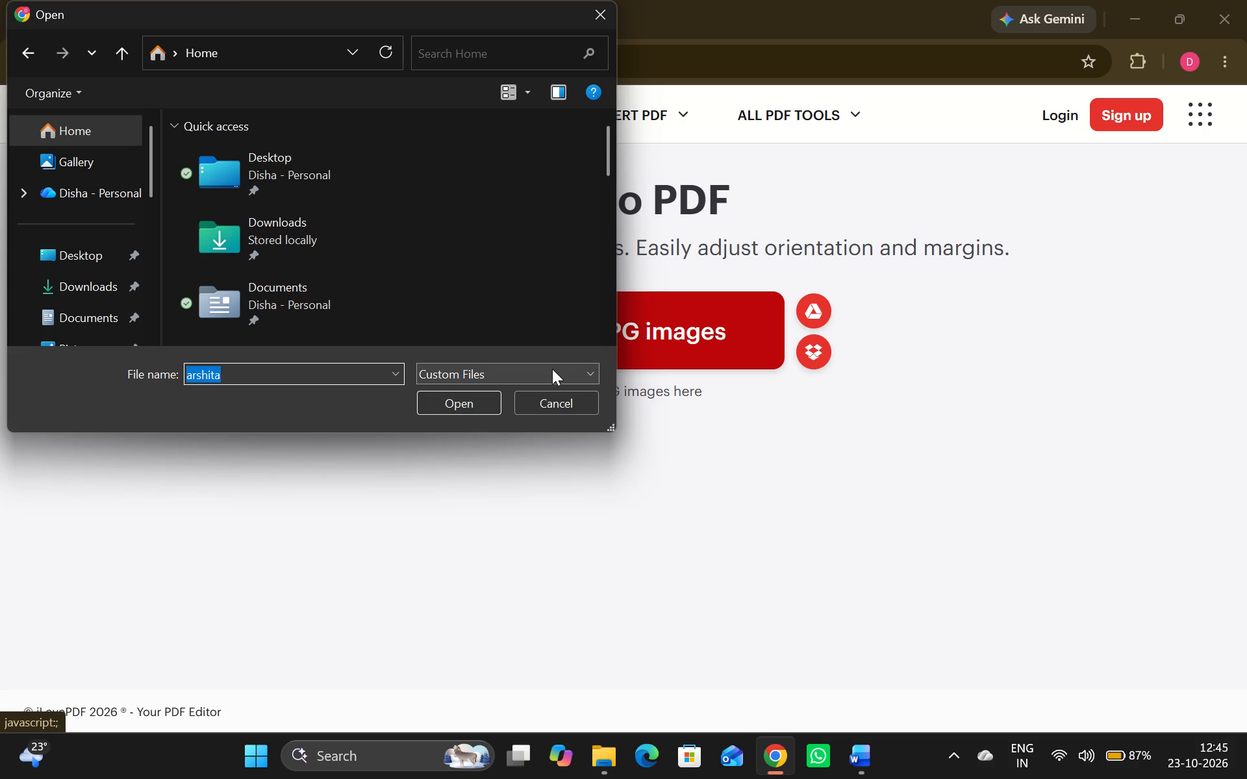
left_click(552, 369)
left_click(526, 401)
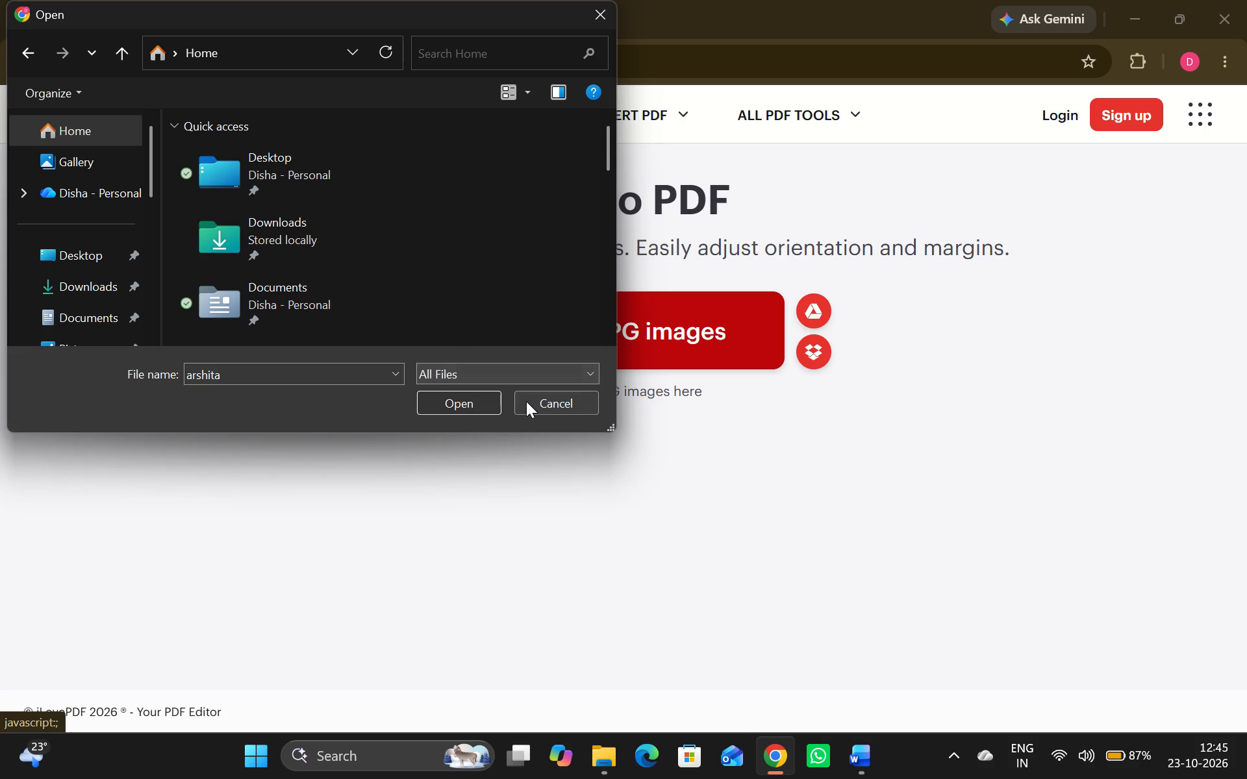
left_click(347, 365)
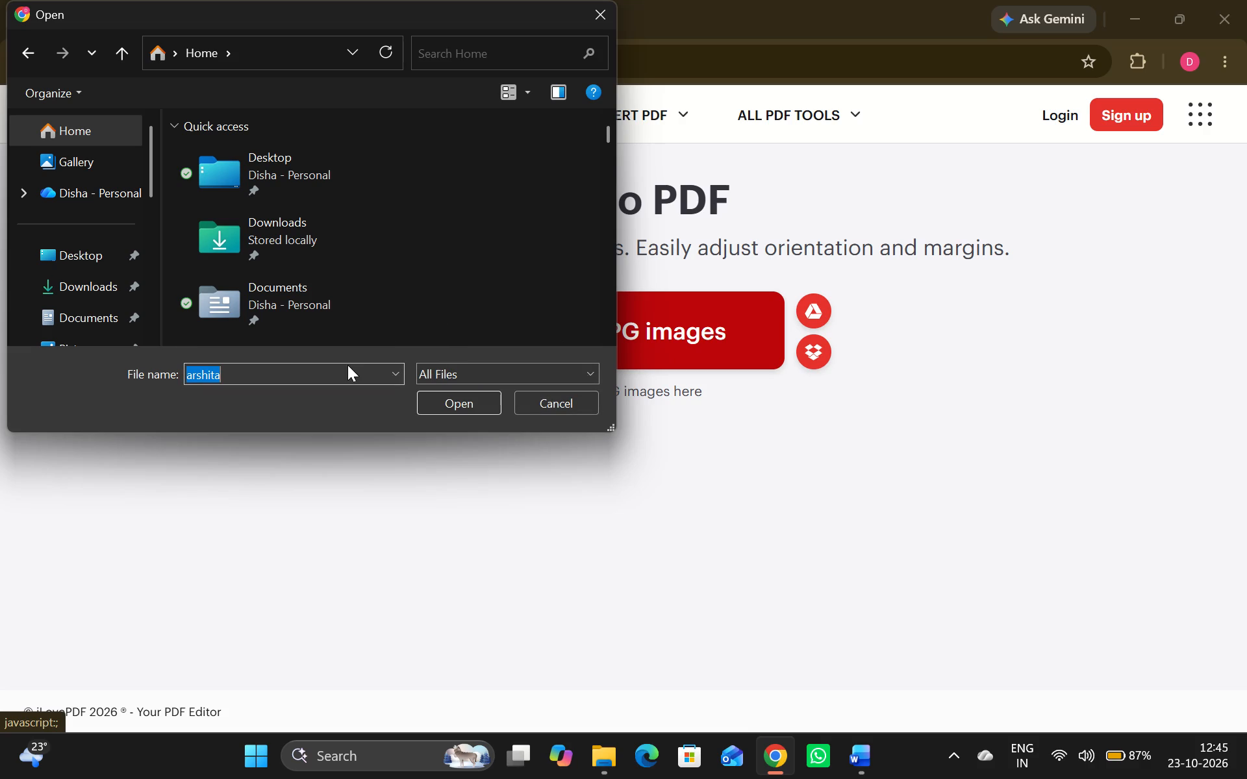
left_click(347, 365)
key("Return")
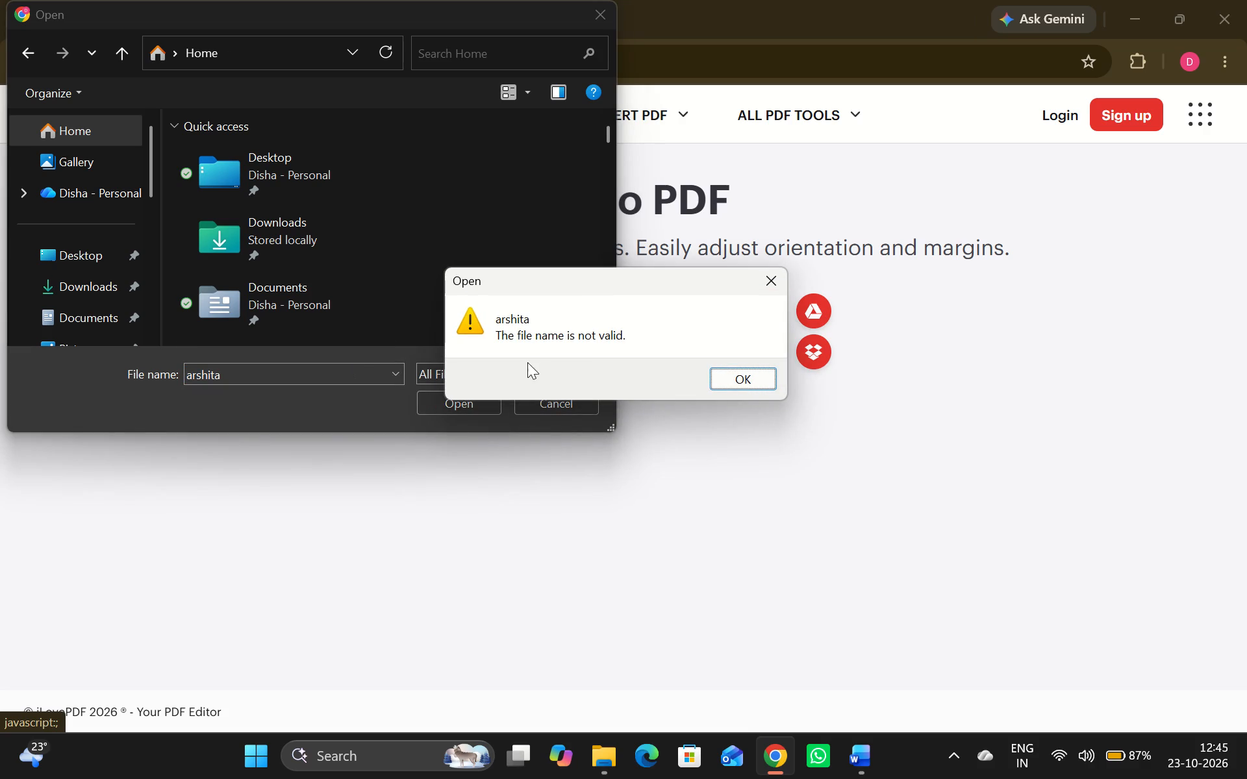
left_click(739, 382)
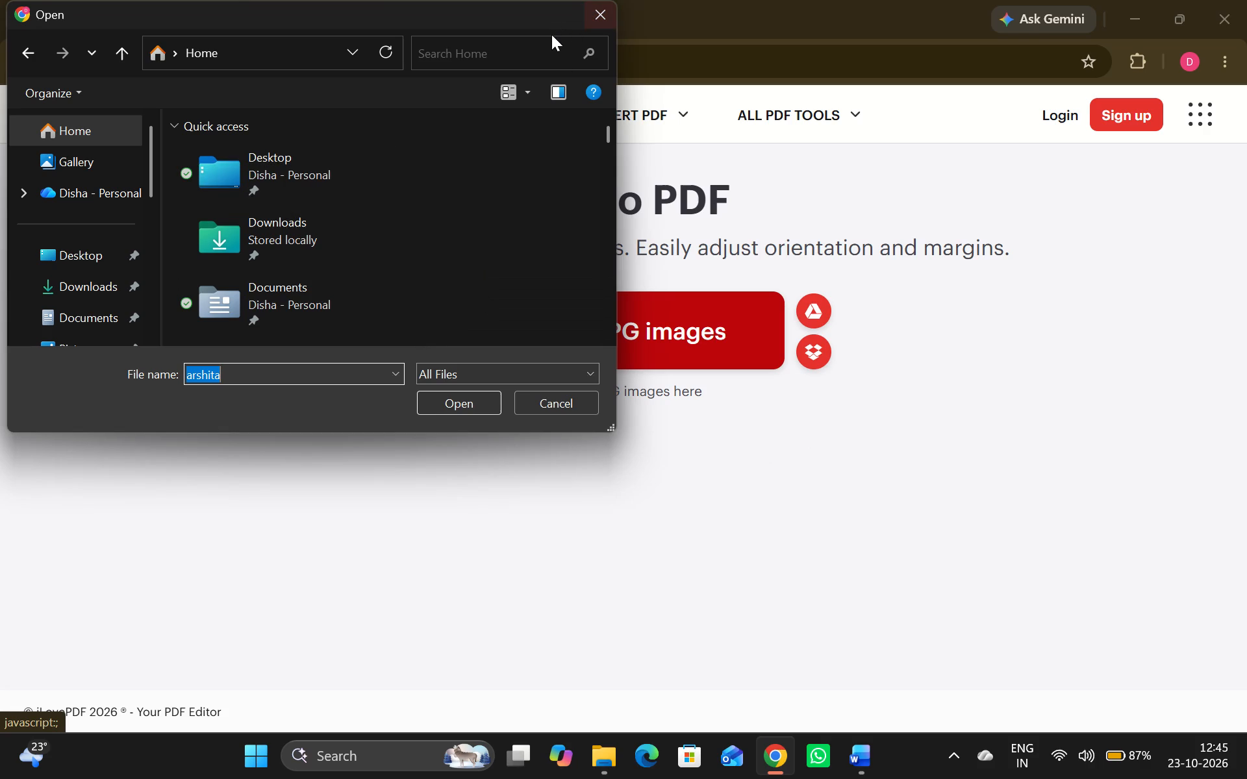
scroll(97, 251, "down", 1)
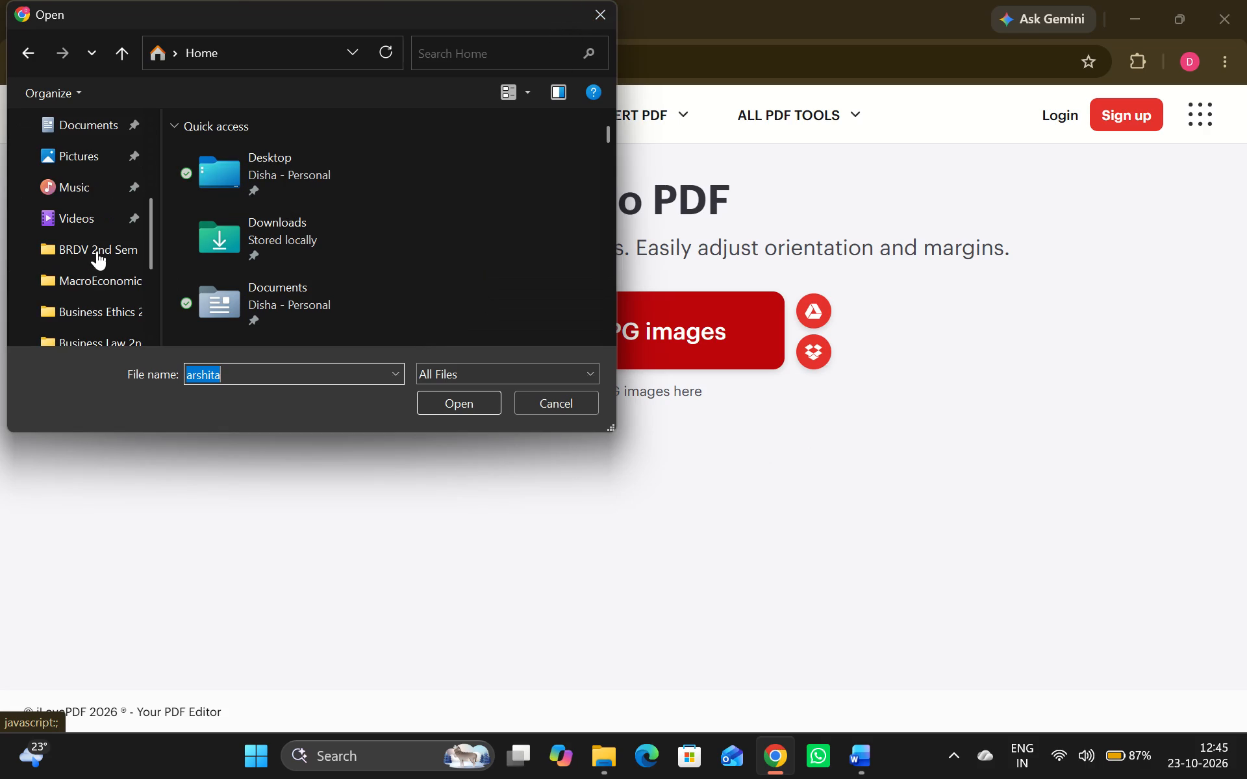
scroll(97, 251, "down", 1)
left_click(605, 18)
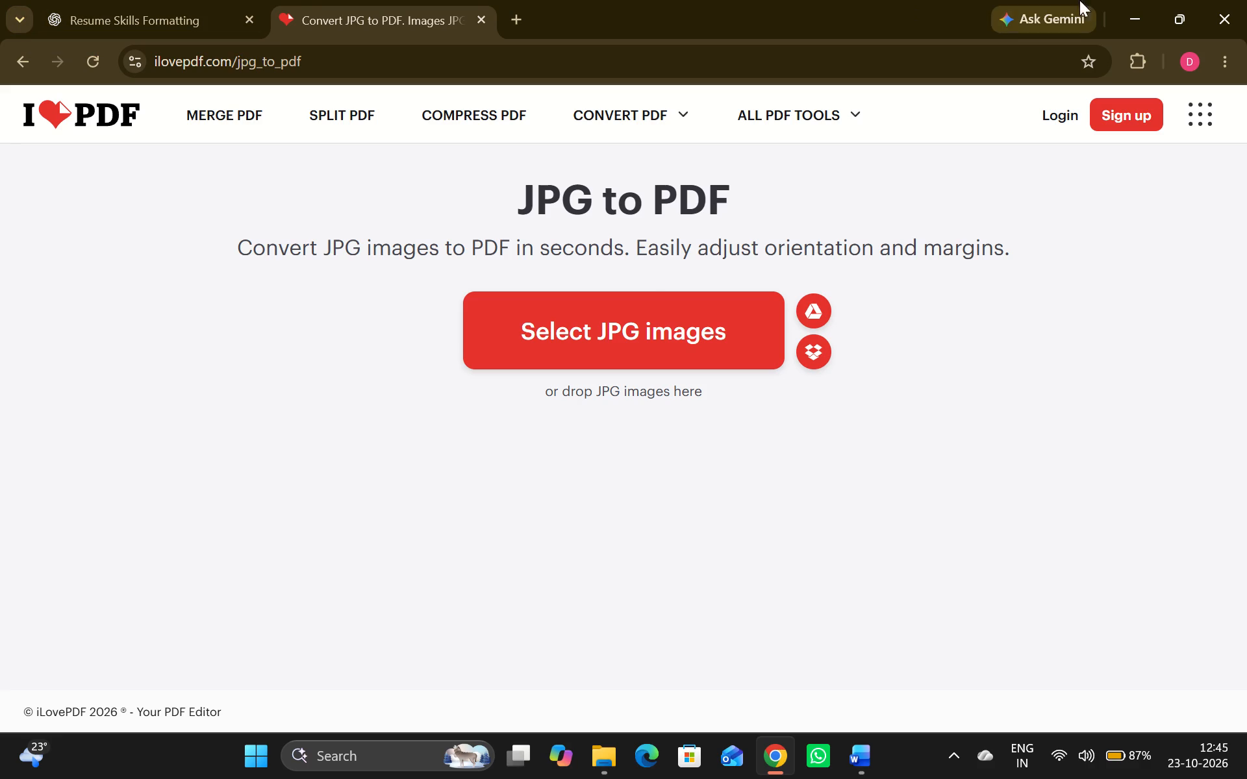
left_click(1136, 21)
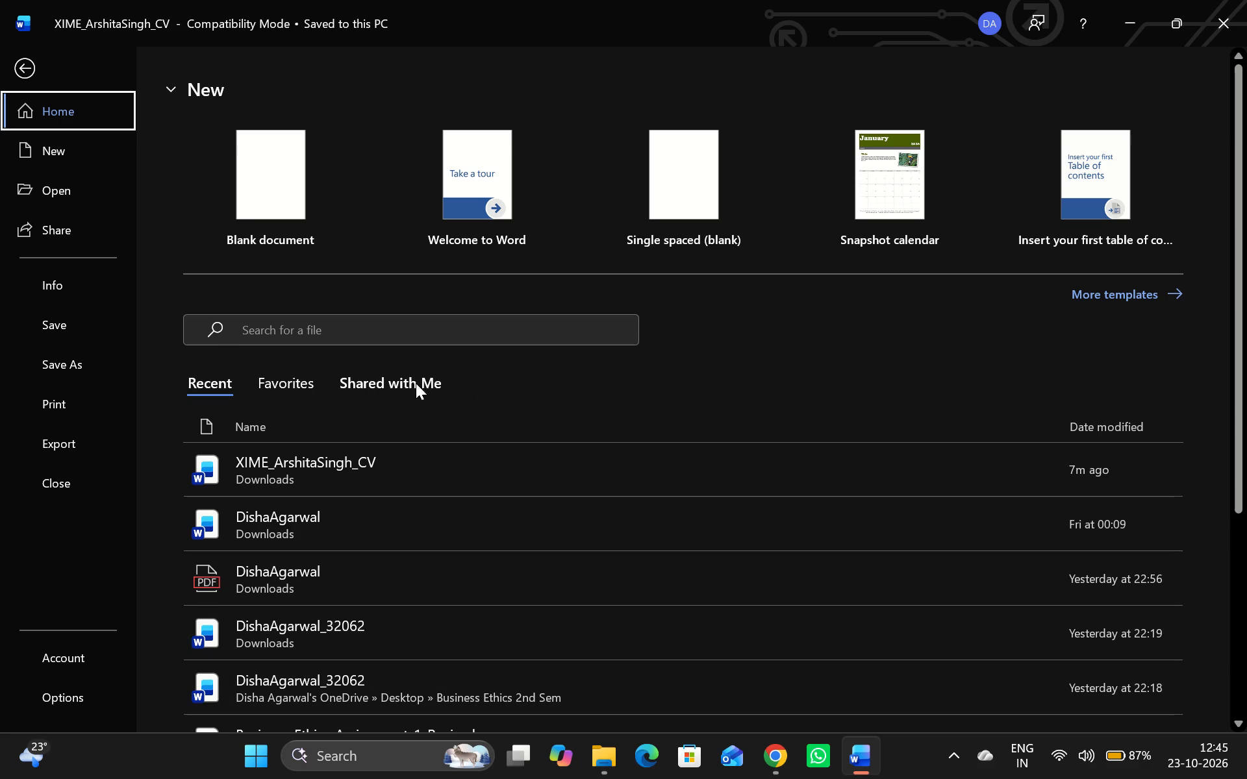
Look through Word's Shared with Me, Favorites and Recent document lists and check the sharing options for the CV.
left_click(386, 373)
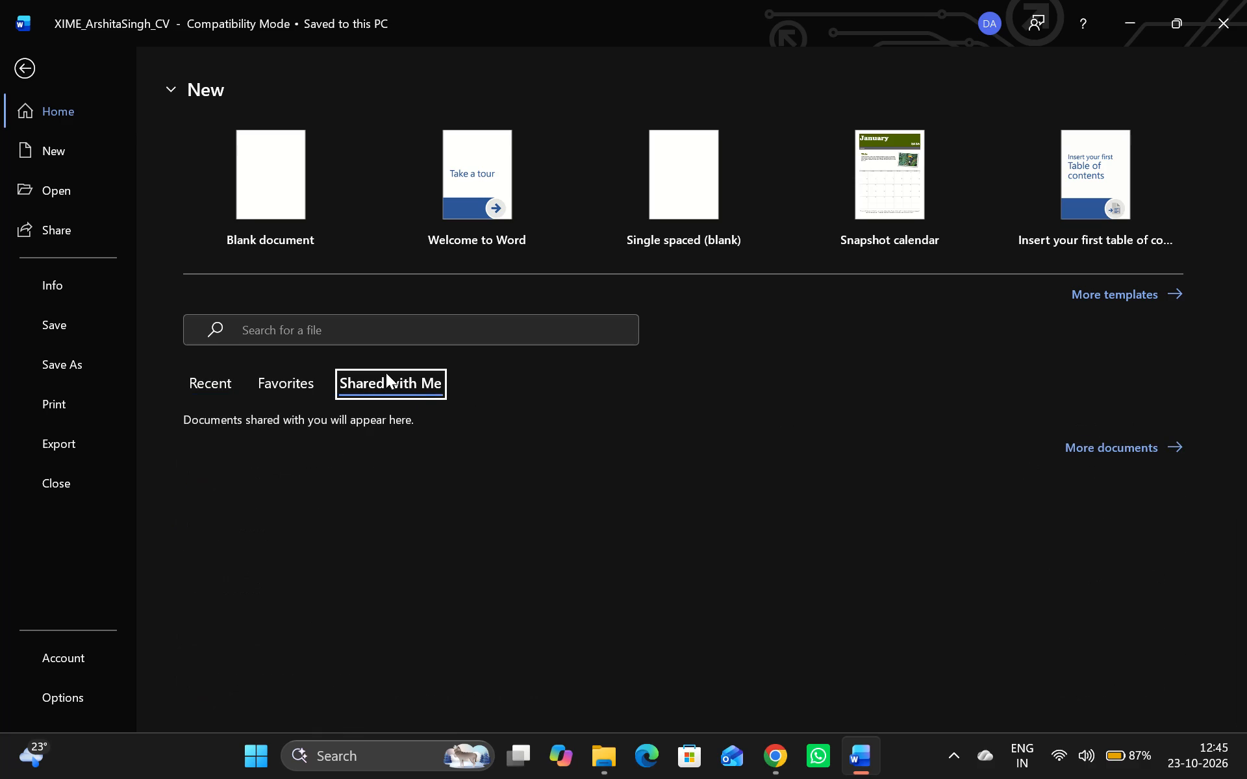
left_click(279, 386)
left_click(210, 390)
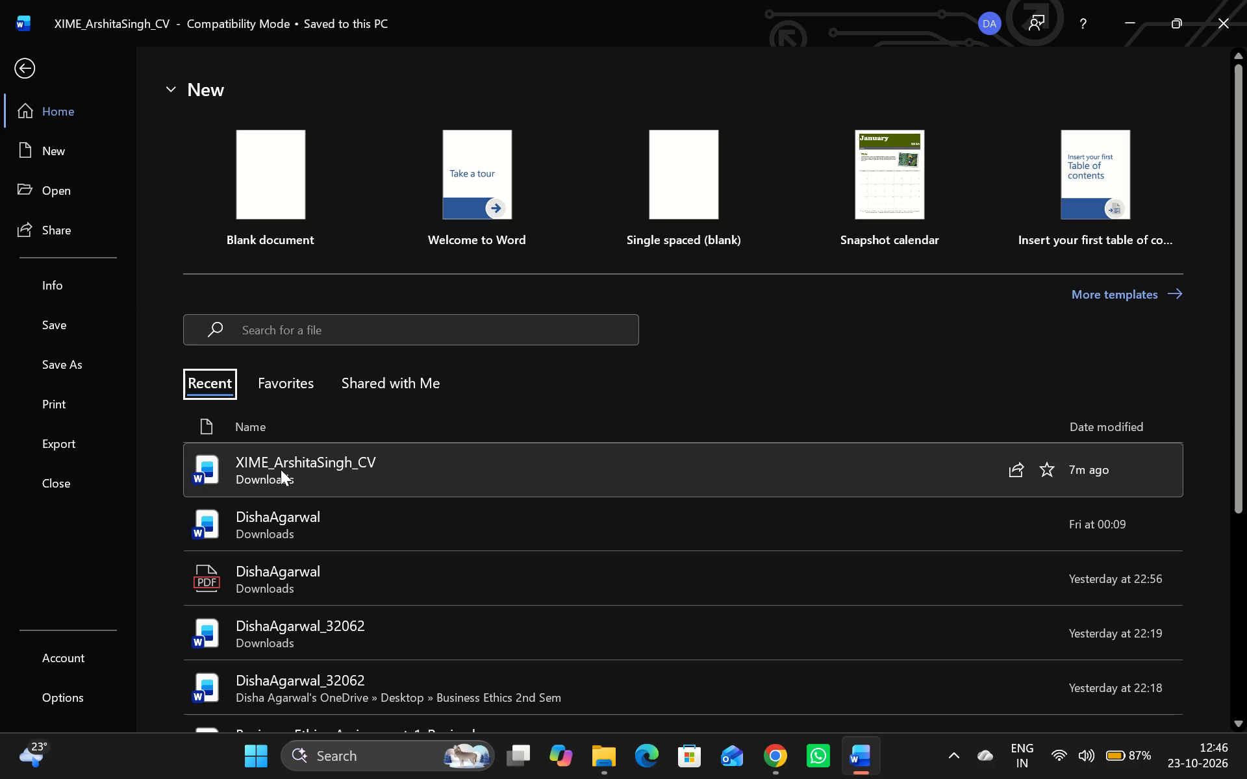
left_click_drag(281, 469, 396, 382)
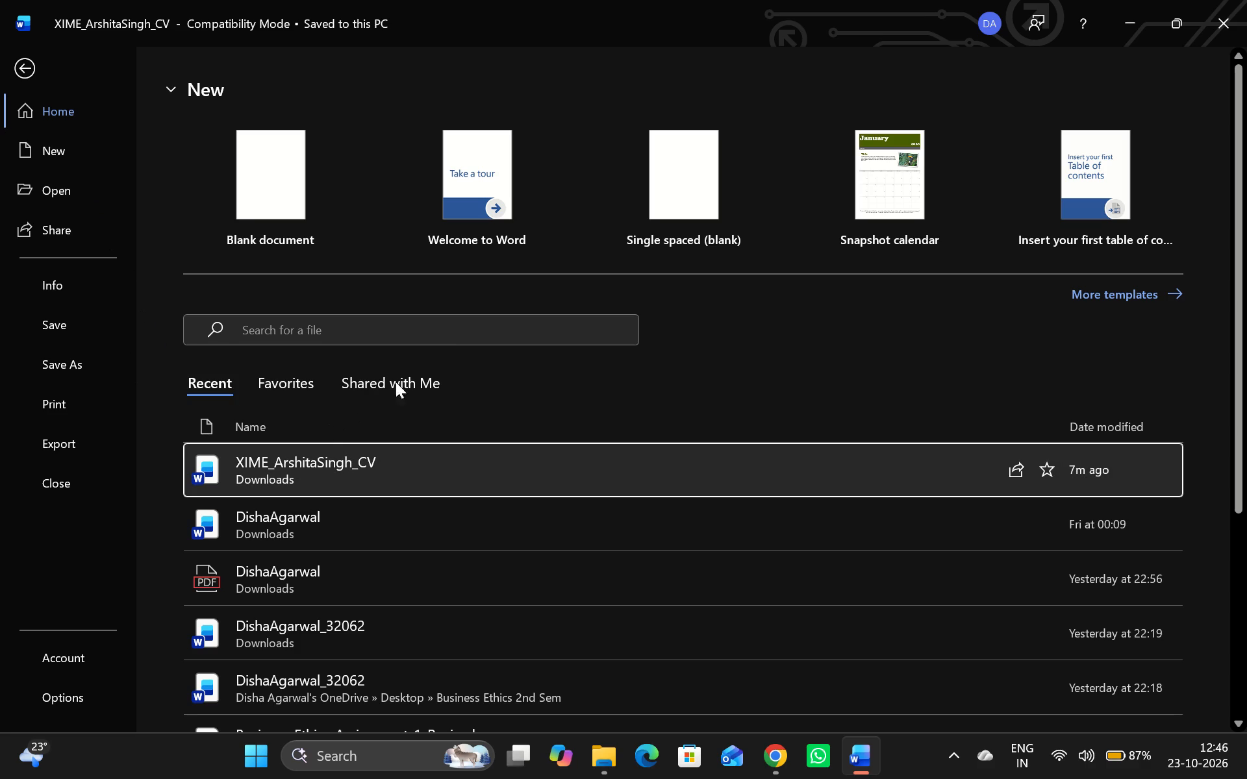
left_click_drag(396, 382, 432, 359)
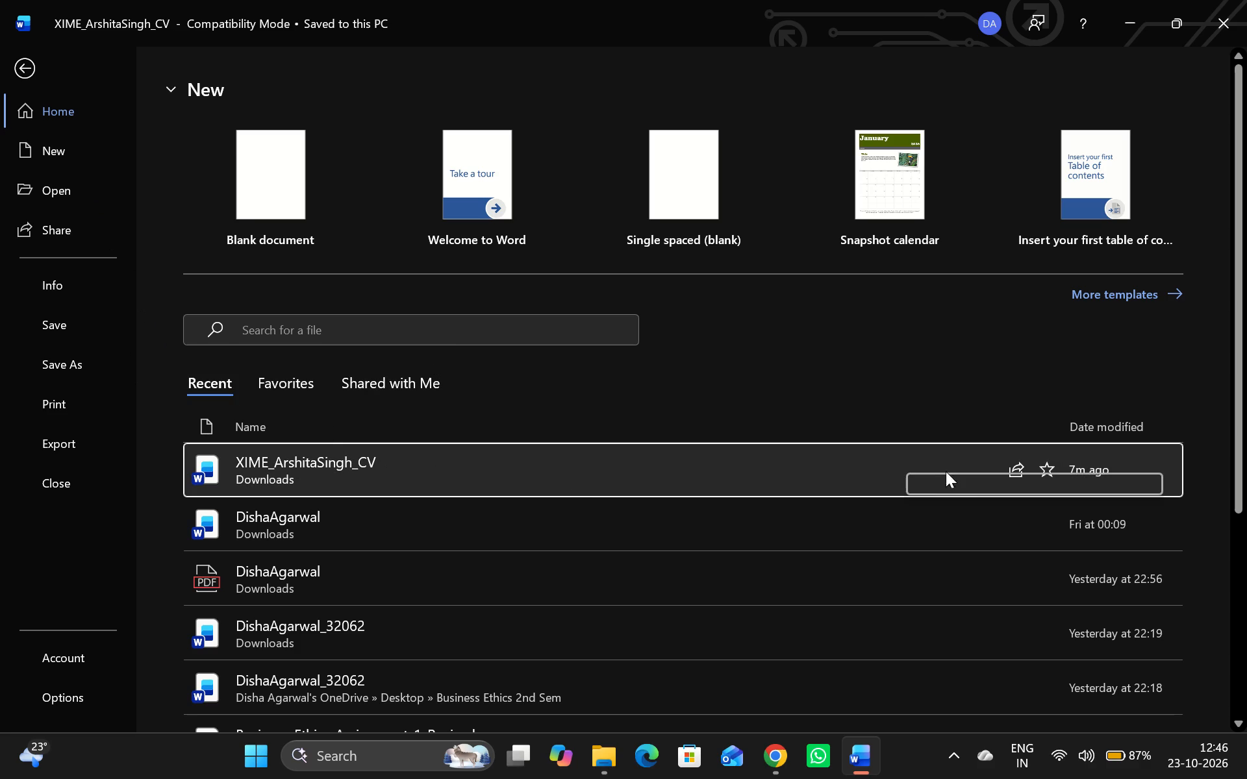
left_click(1025, 465)
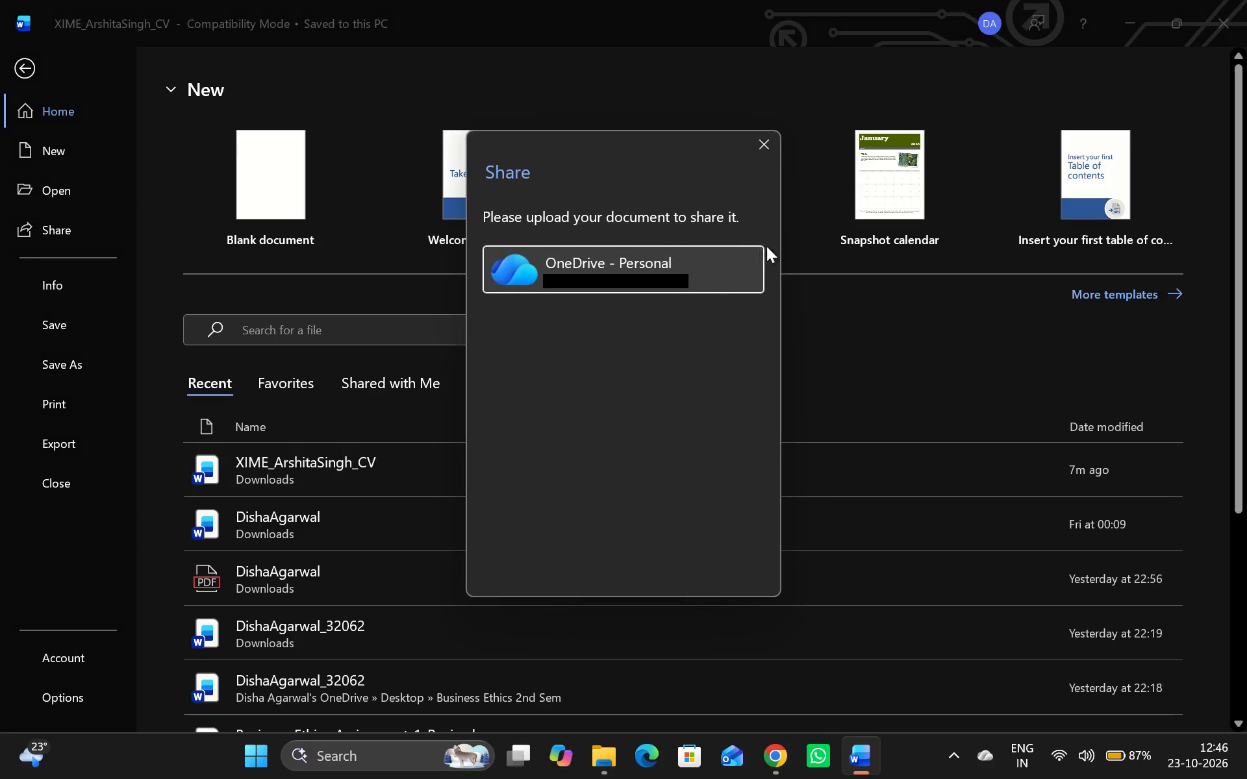
left_click(914, 386)
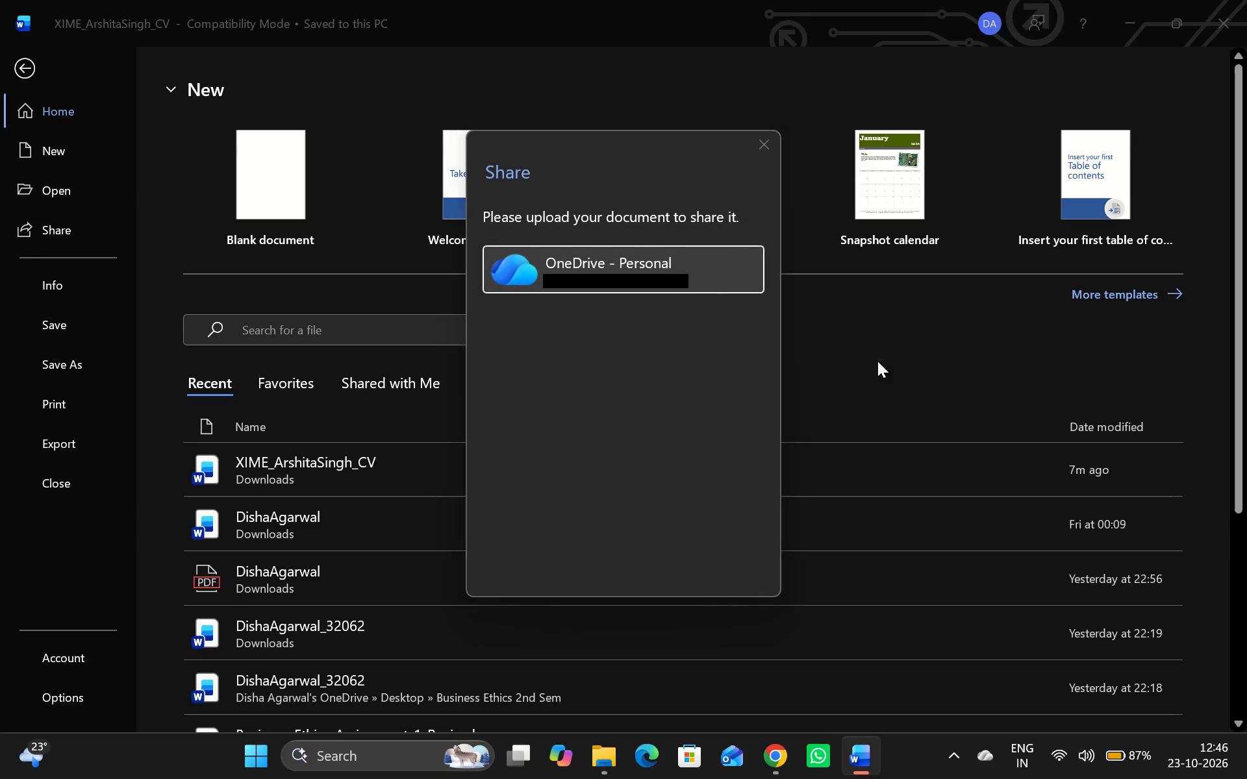
left_click(762, 145)
scroll(653, 407, "down", 4)
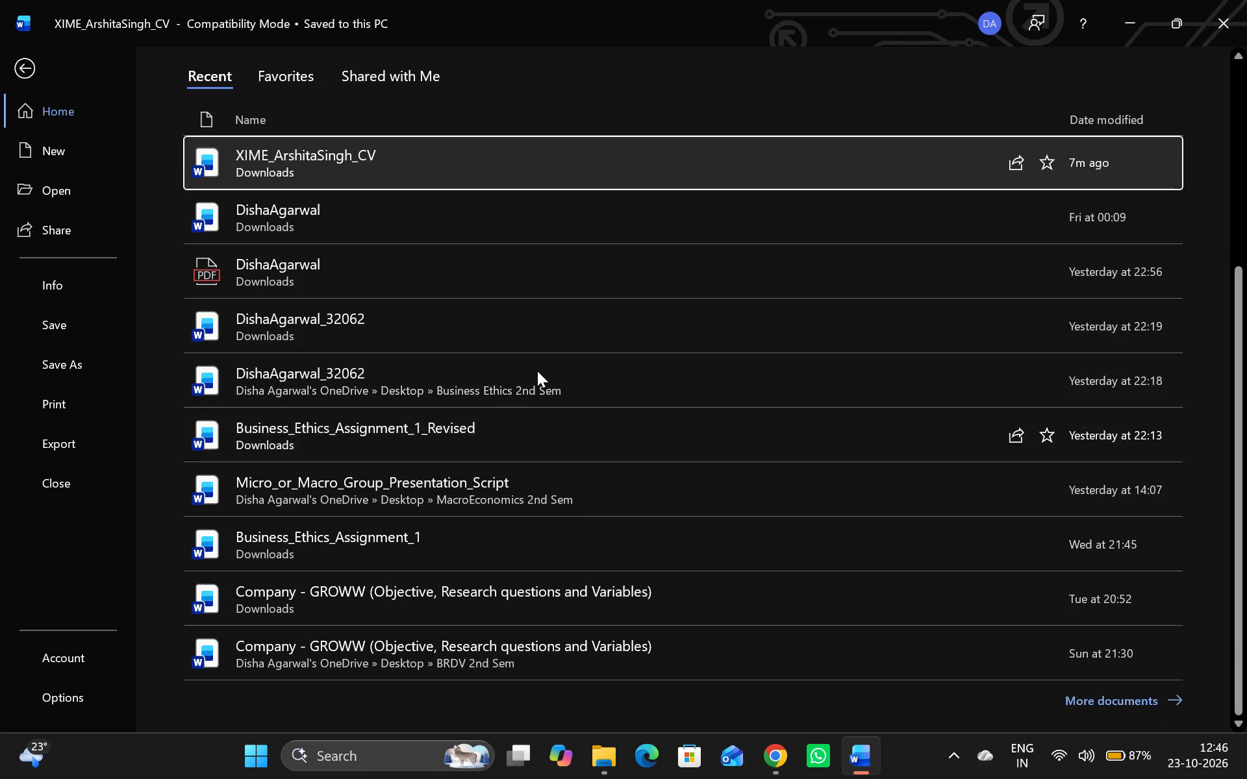
scroll(537, 371, "up", 7)
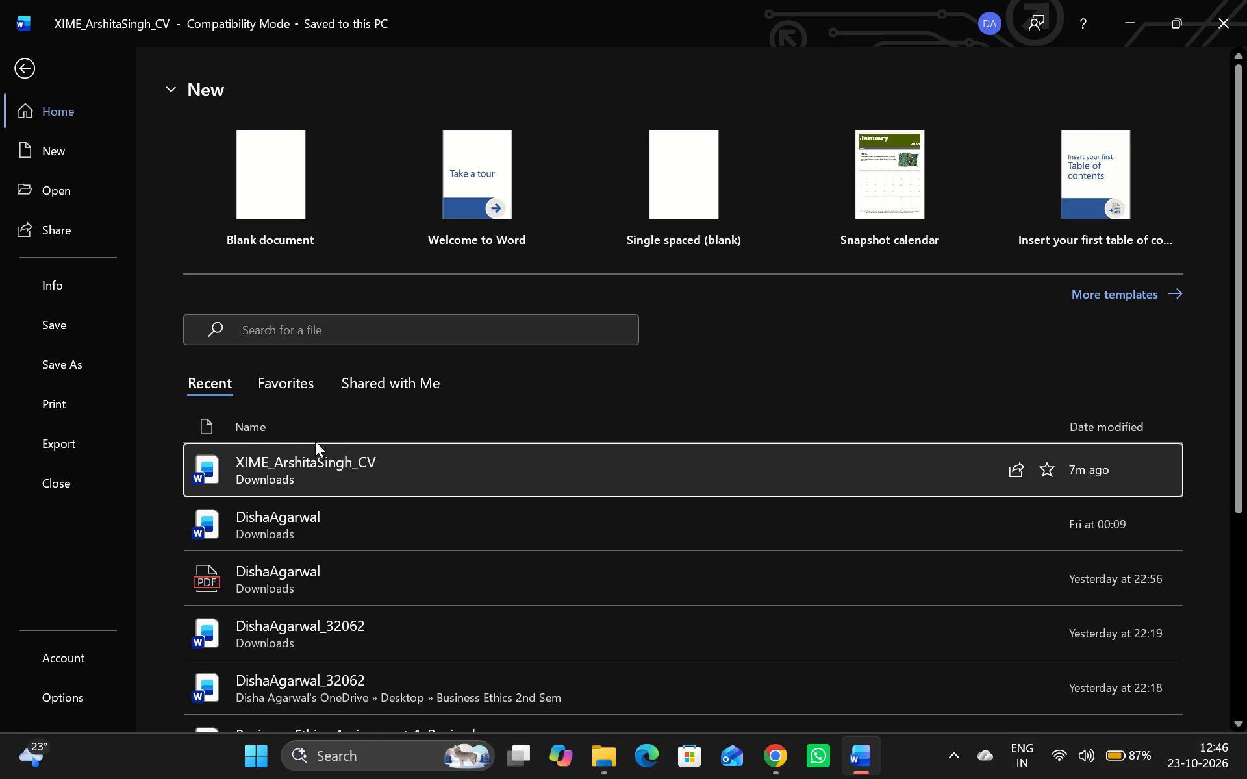
Save a copy of the CV in Downloads as a Word Document, replacing "CV" in its name with "Agile", and accept the format upgrade.
left_click(73, 367)
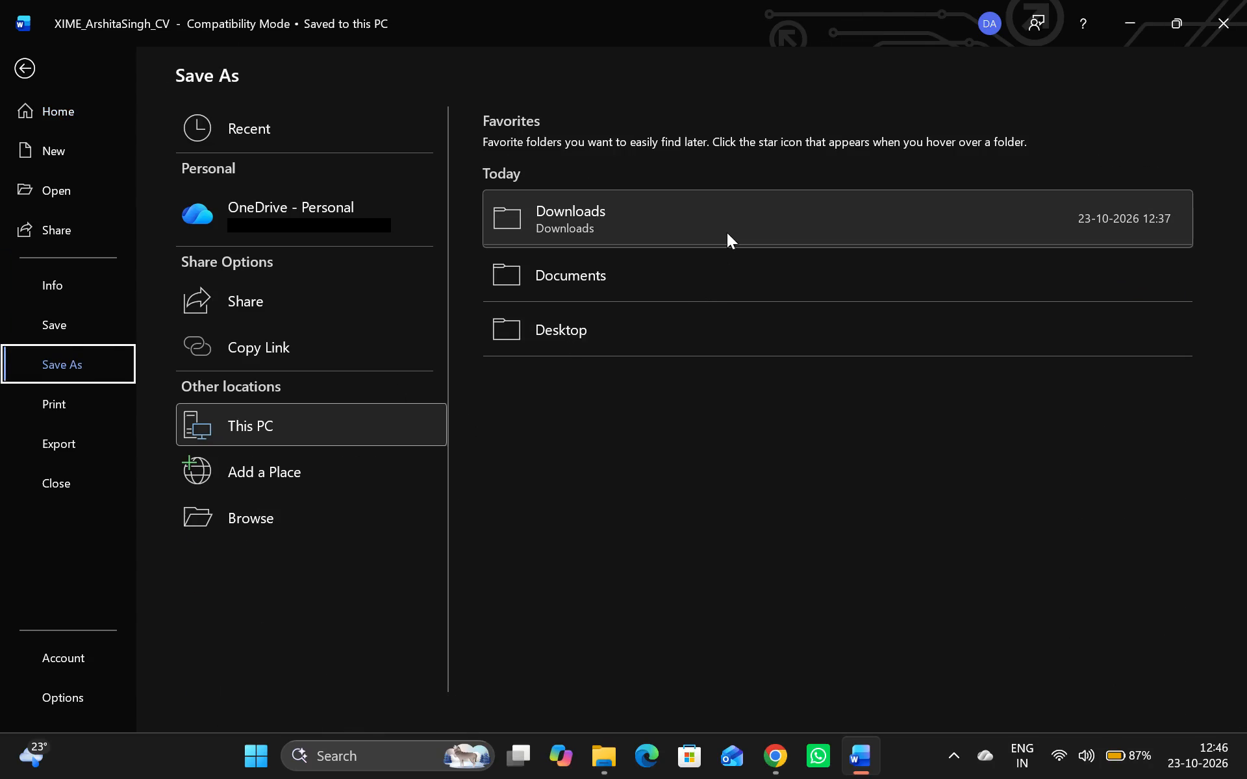
left_click(727, 232)
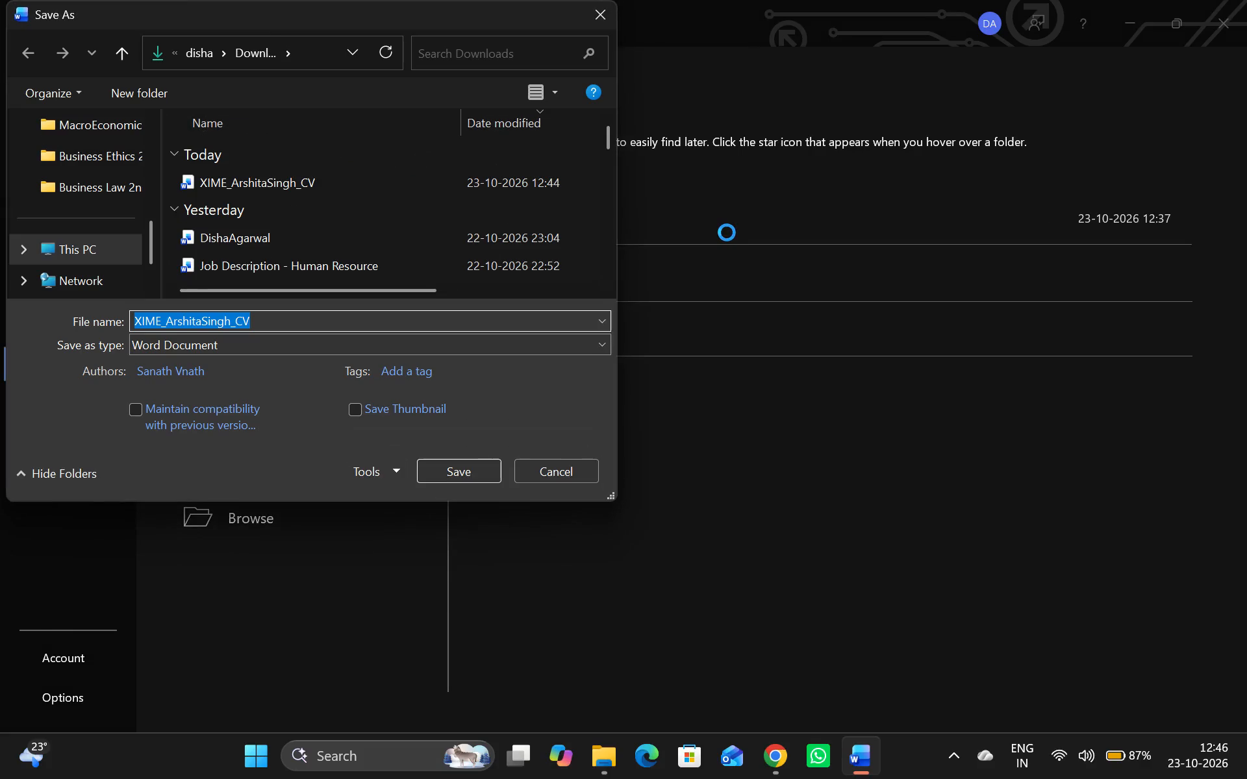
left_click(527, 322)
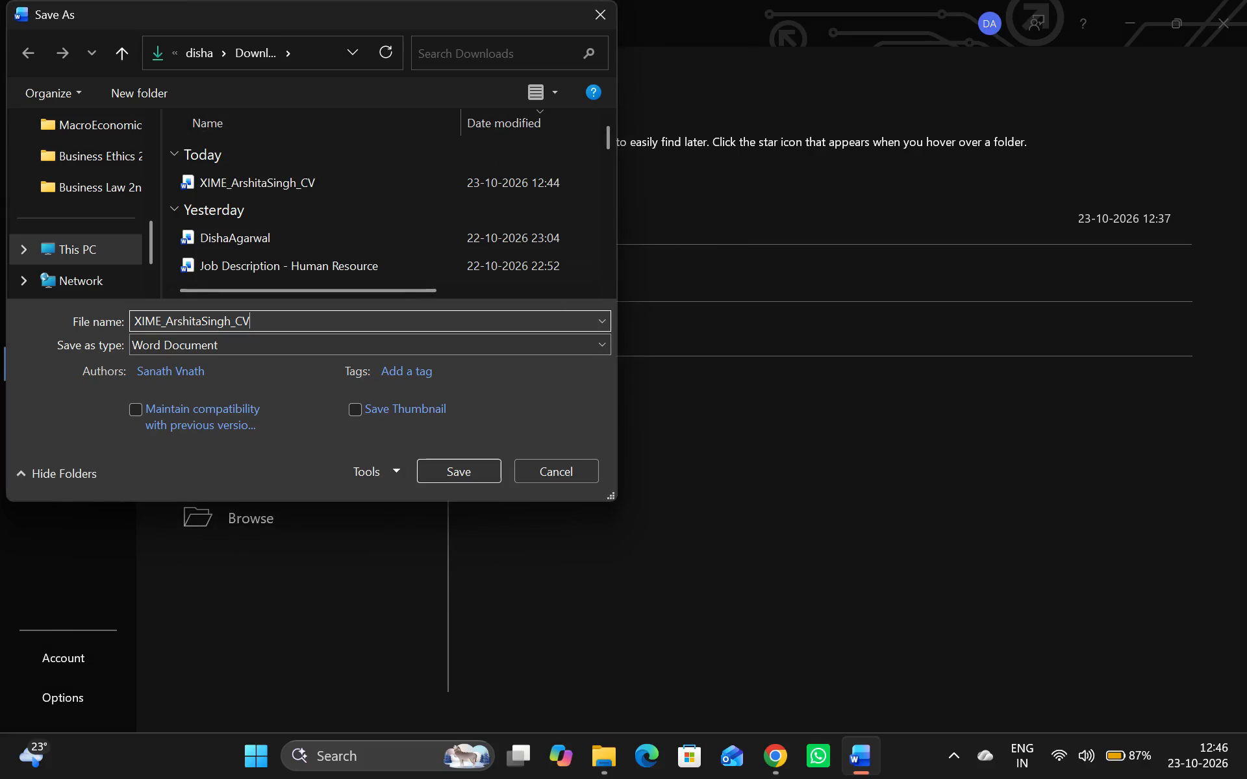
left_click(499, 323)
key("BackSpace")
key("BackSpace")
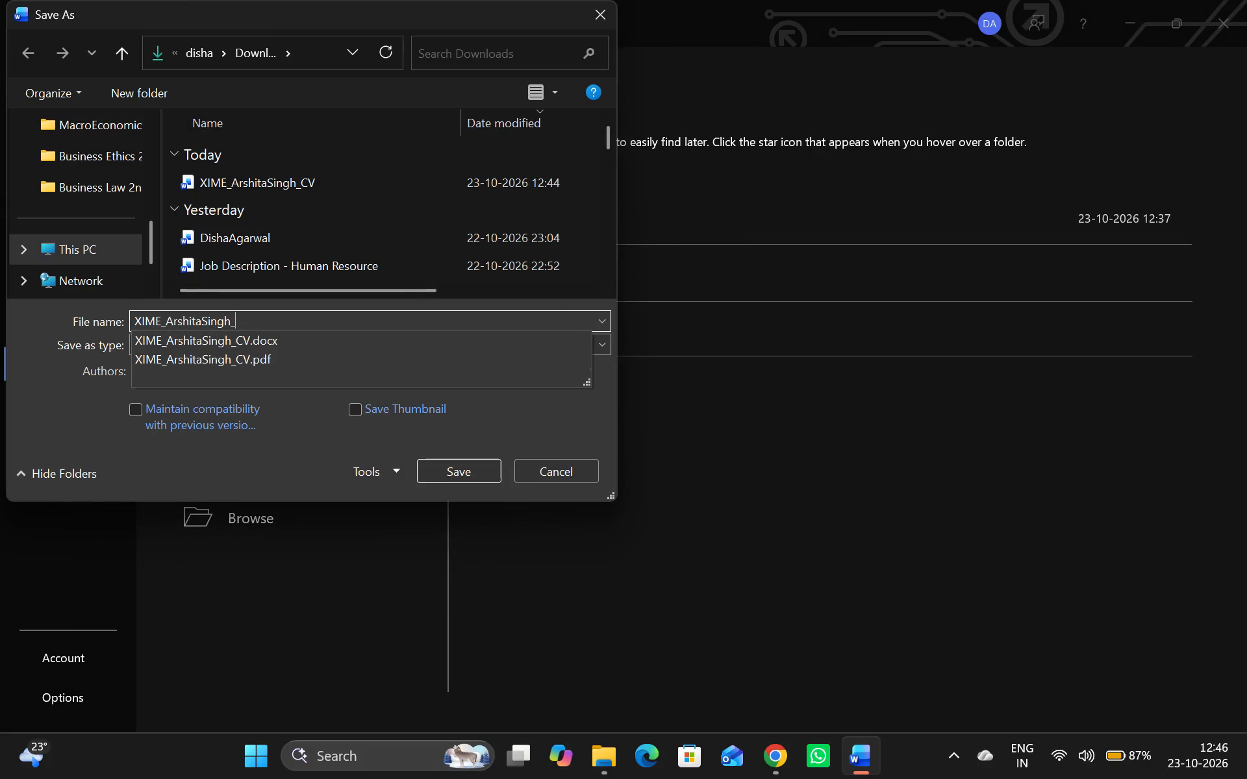
key("a")
type("gile")
key("Return")
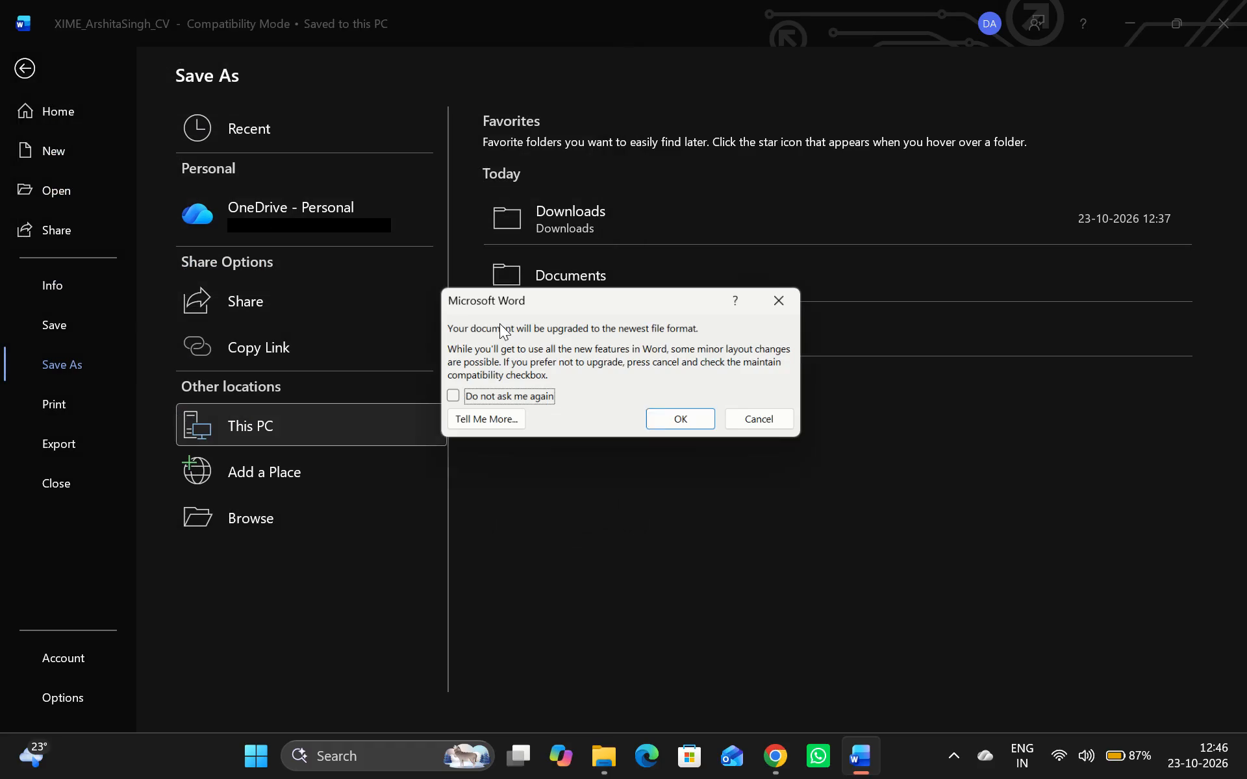
left_click(701, 408)
left_click(693, 415)
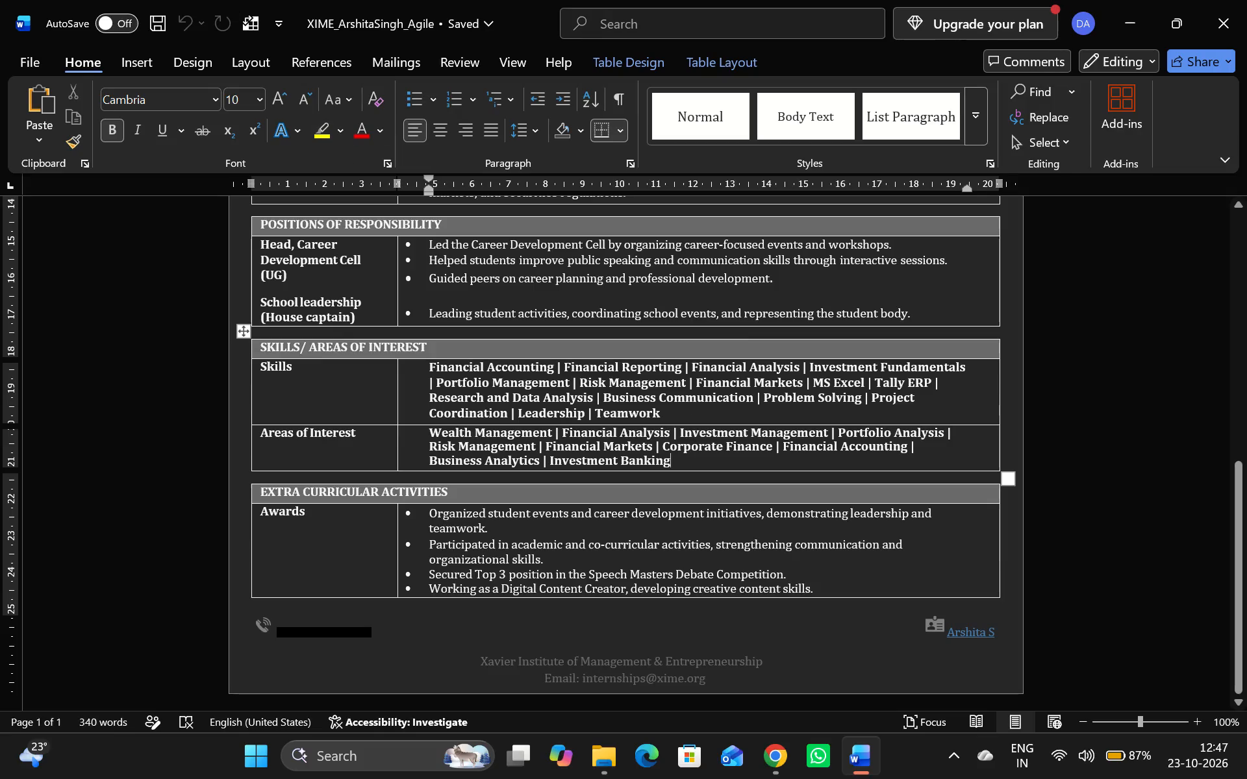
Switch to Chrome, start choosing a file for the JPG to PDF converter and look for the CV in Downloads.
left_click(780, 760)
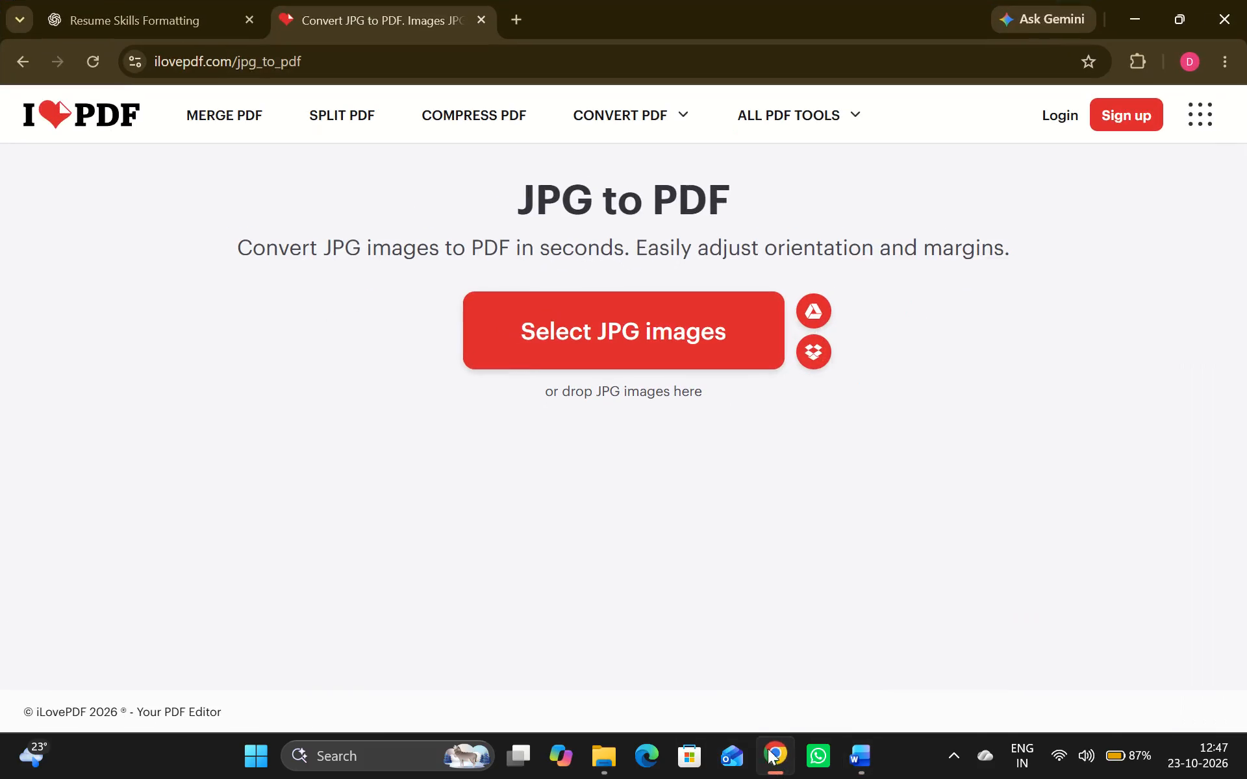
left_click(546, 320)
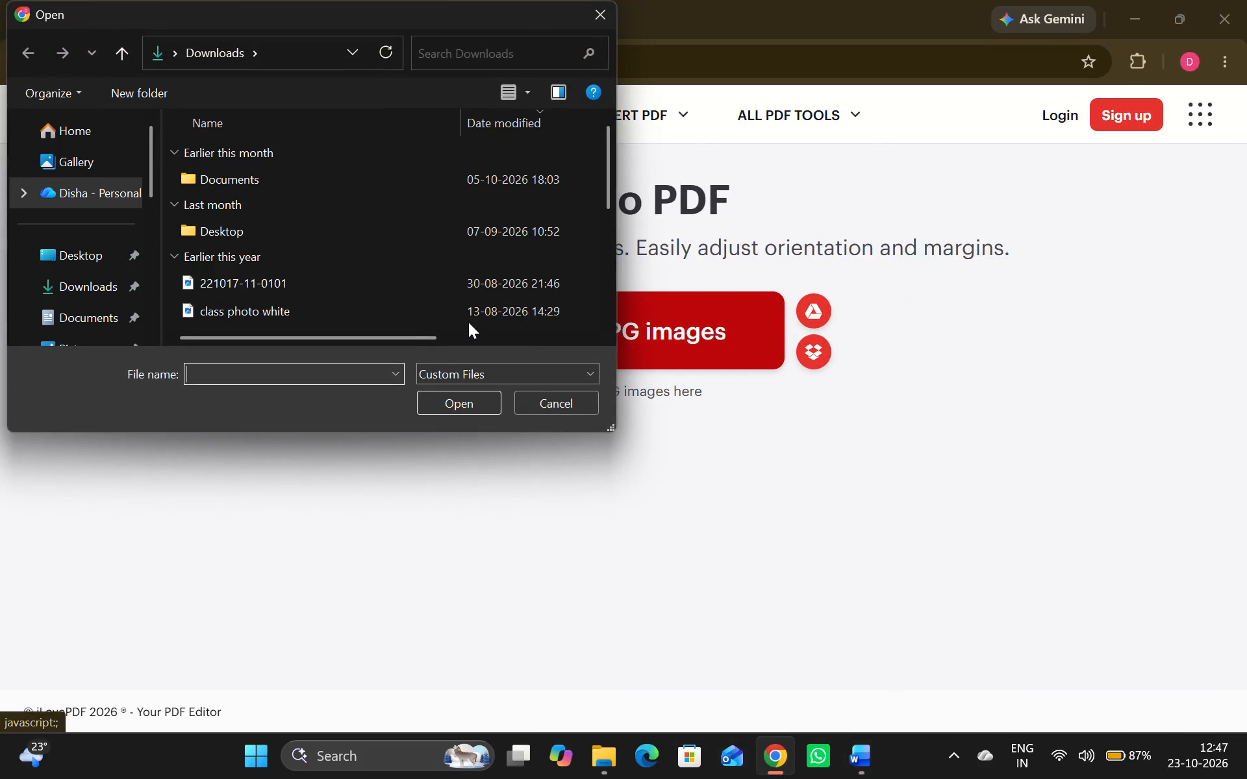
left_click(117, 278)
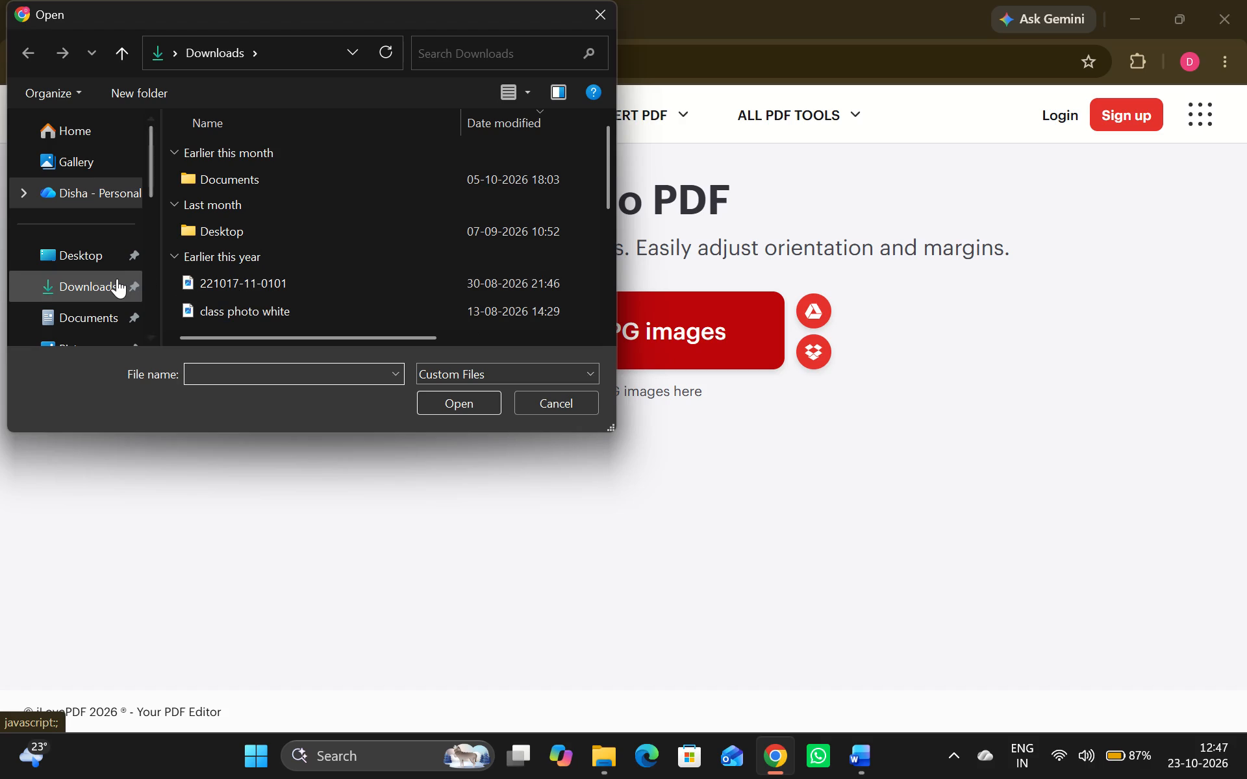
left_click_drag(117, 278, 227, 254)
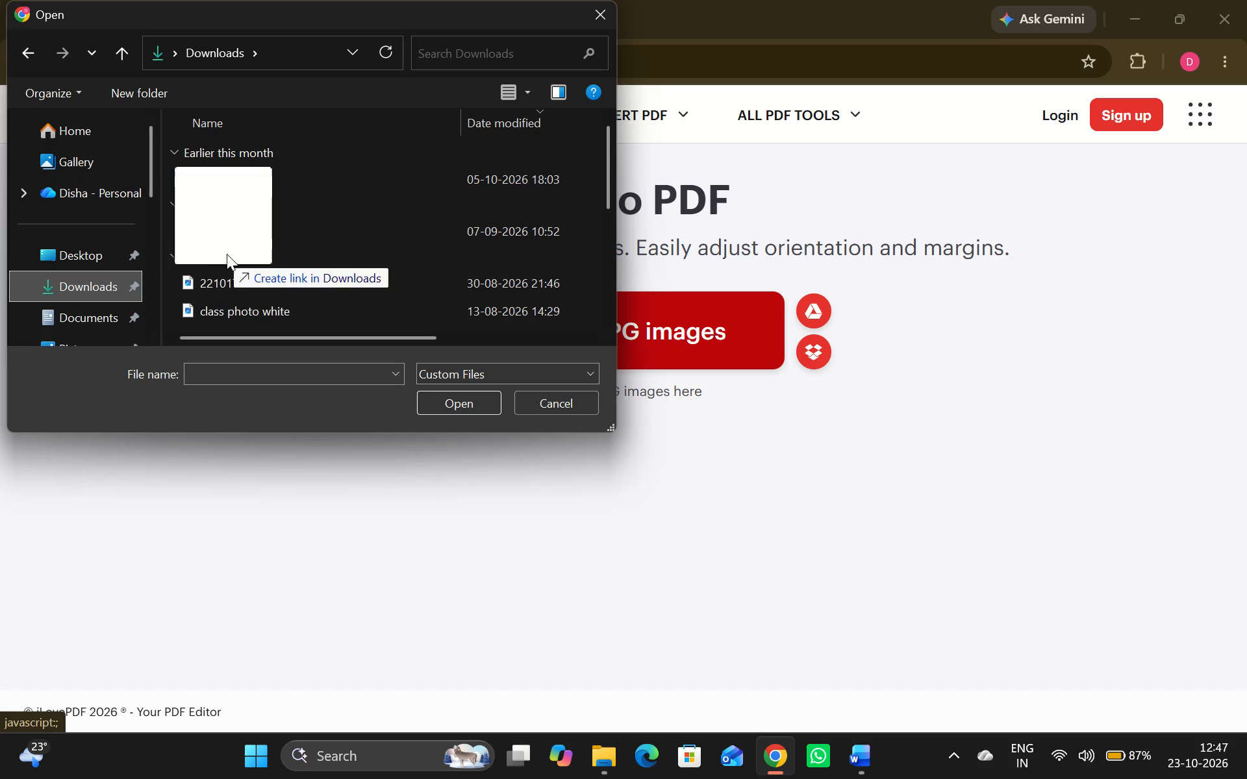
left_click_drag(227, 254, 251, 261)
scroll(251, 261, "down", 20)
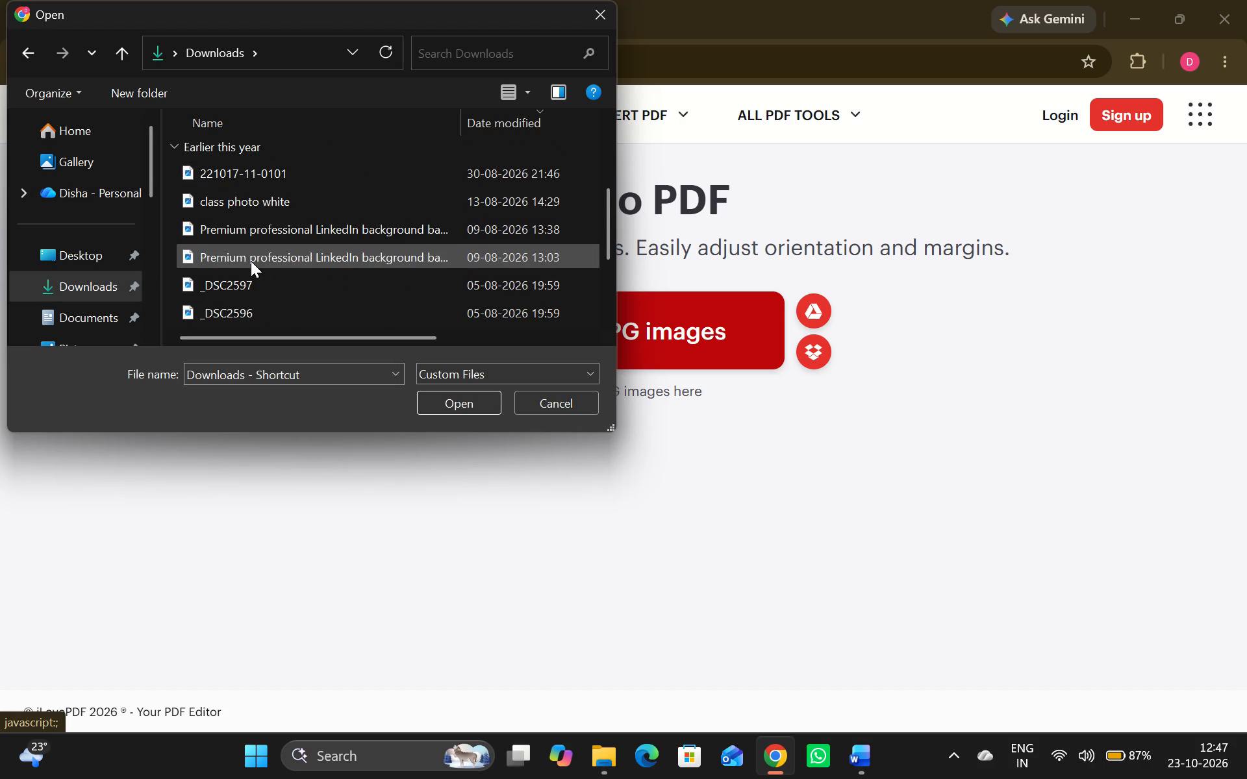
scroll(251, 261, "down", 5)
scroll(251, 261, "up", 9)
scroll(251, 261, "down", 17)
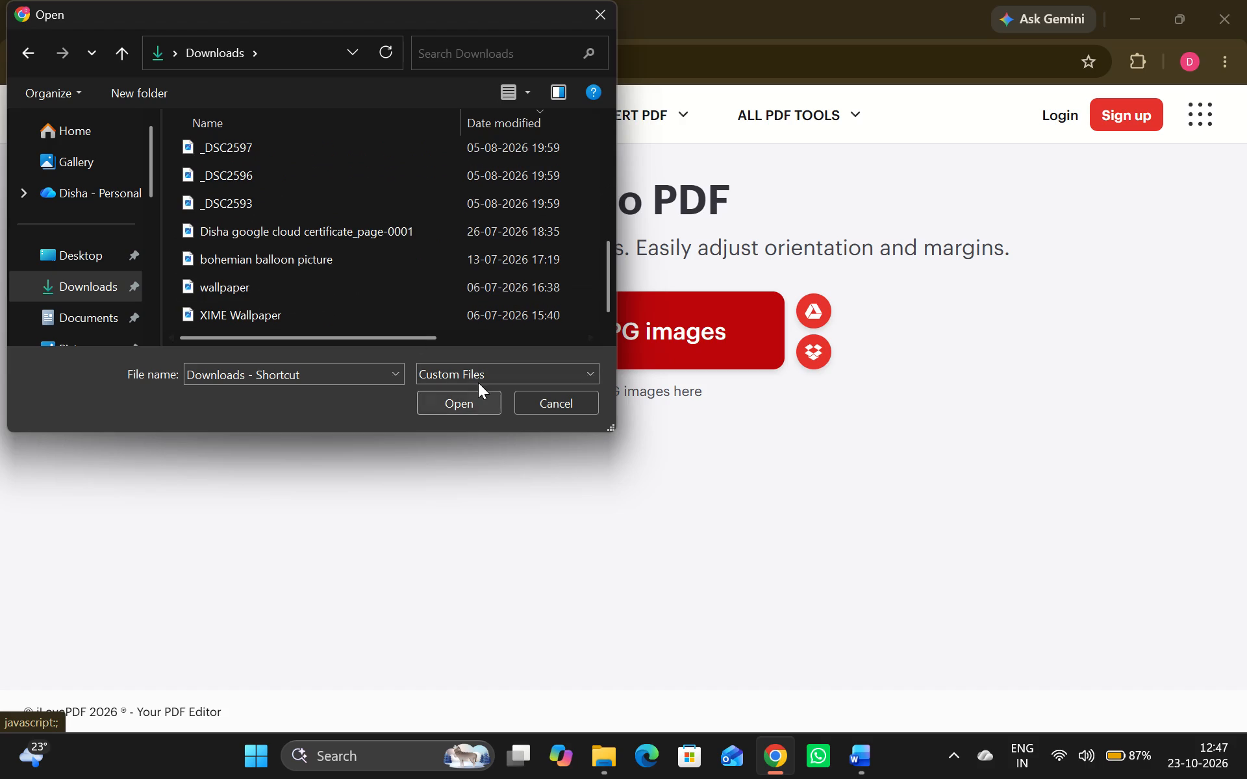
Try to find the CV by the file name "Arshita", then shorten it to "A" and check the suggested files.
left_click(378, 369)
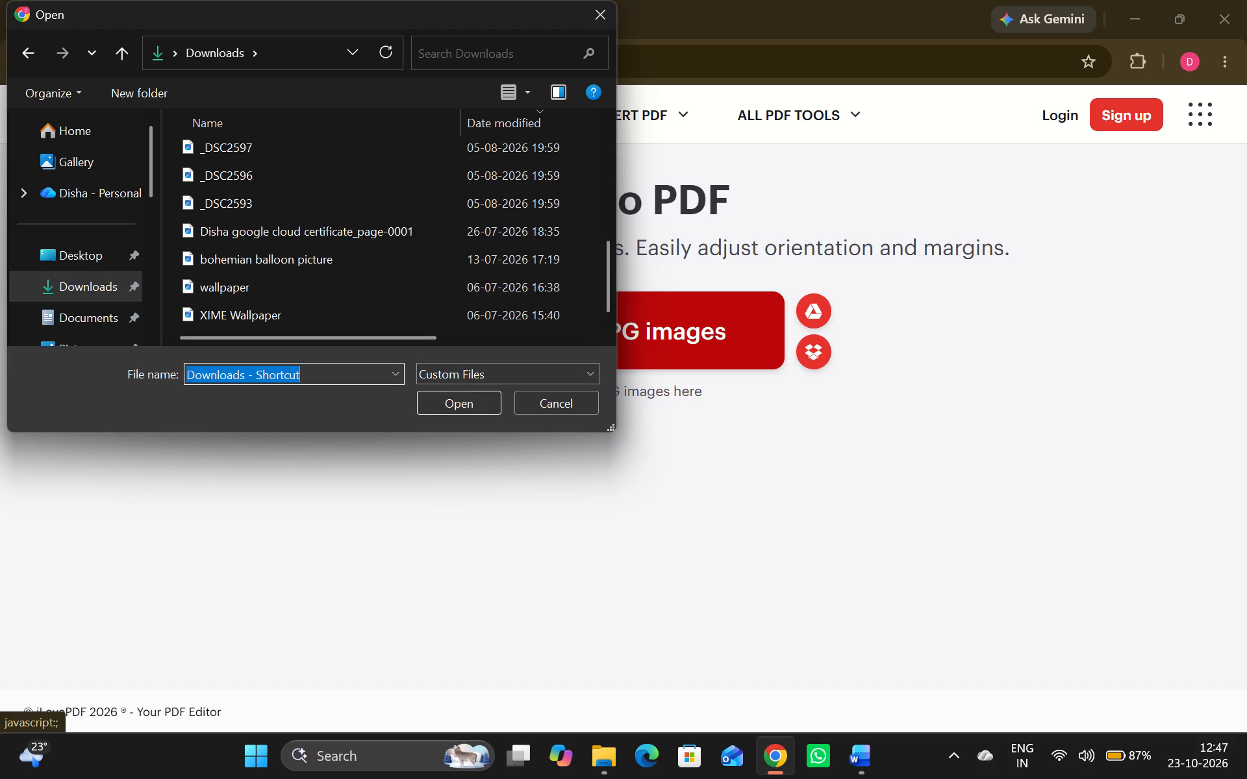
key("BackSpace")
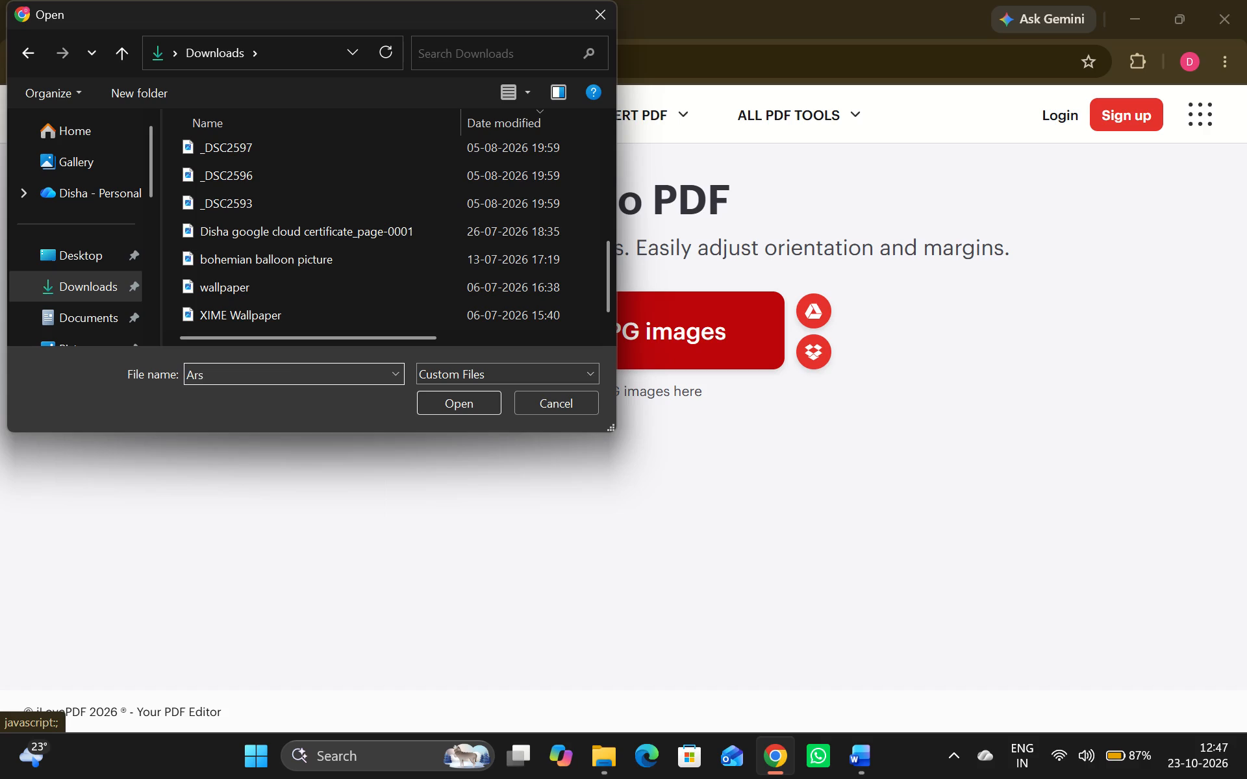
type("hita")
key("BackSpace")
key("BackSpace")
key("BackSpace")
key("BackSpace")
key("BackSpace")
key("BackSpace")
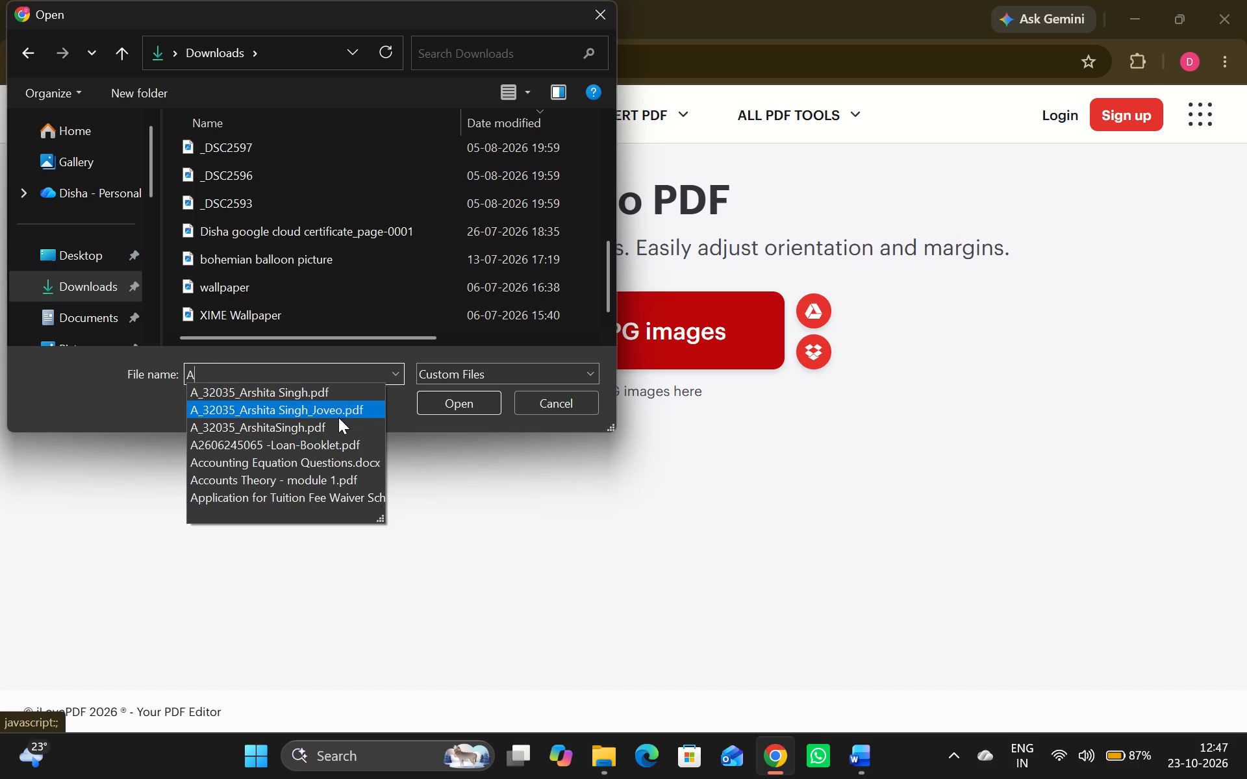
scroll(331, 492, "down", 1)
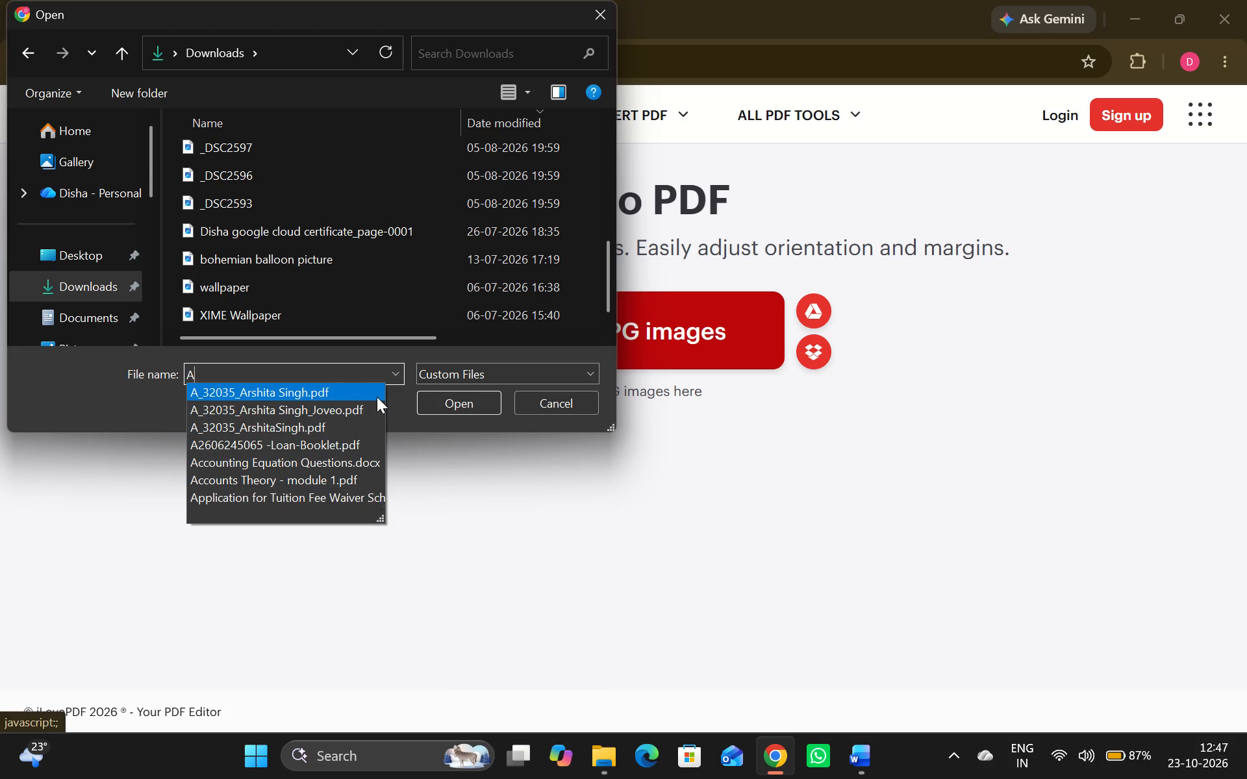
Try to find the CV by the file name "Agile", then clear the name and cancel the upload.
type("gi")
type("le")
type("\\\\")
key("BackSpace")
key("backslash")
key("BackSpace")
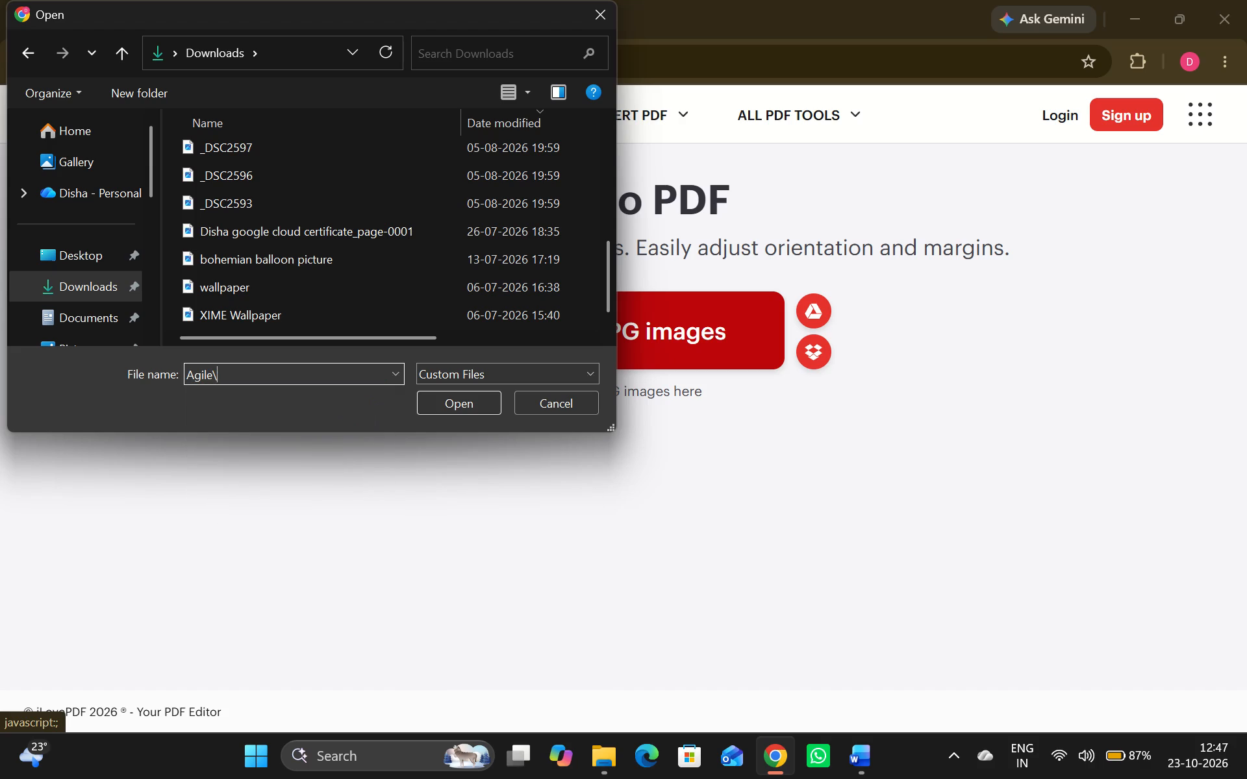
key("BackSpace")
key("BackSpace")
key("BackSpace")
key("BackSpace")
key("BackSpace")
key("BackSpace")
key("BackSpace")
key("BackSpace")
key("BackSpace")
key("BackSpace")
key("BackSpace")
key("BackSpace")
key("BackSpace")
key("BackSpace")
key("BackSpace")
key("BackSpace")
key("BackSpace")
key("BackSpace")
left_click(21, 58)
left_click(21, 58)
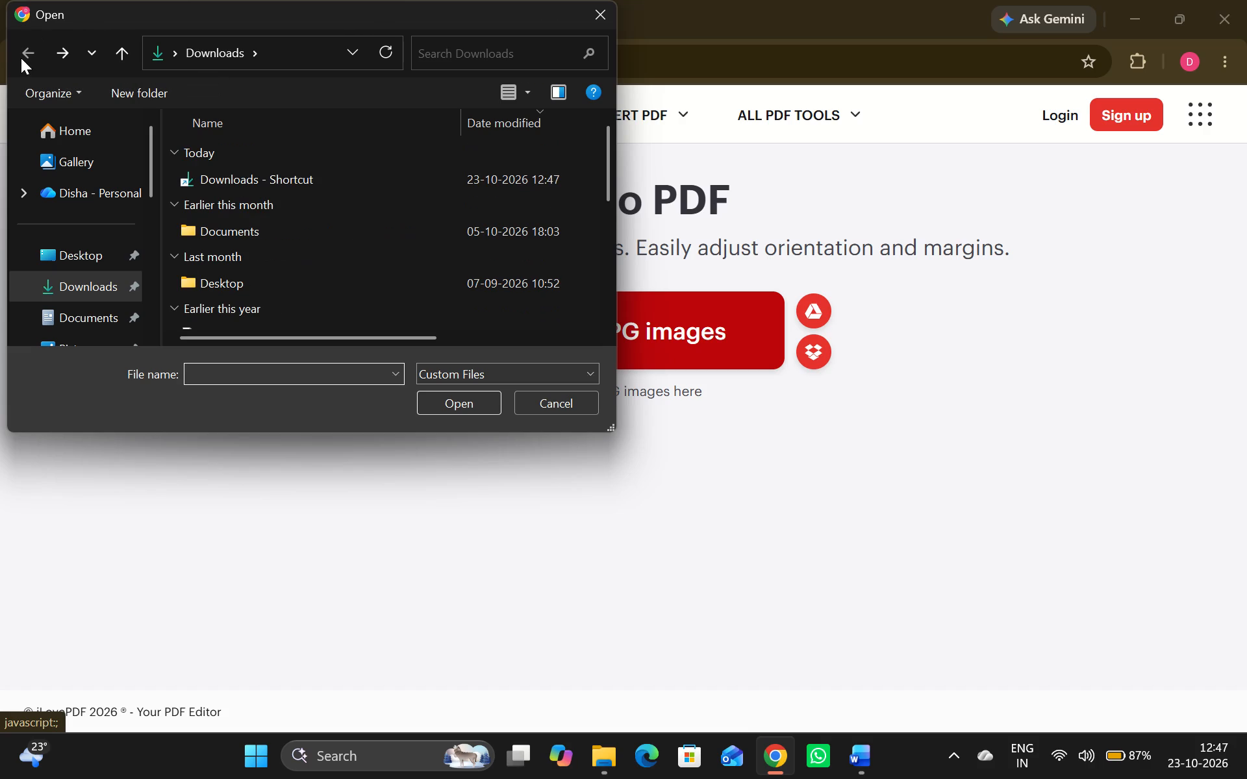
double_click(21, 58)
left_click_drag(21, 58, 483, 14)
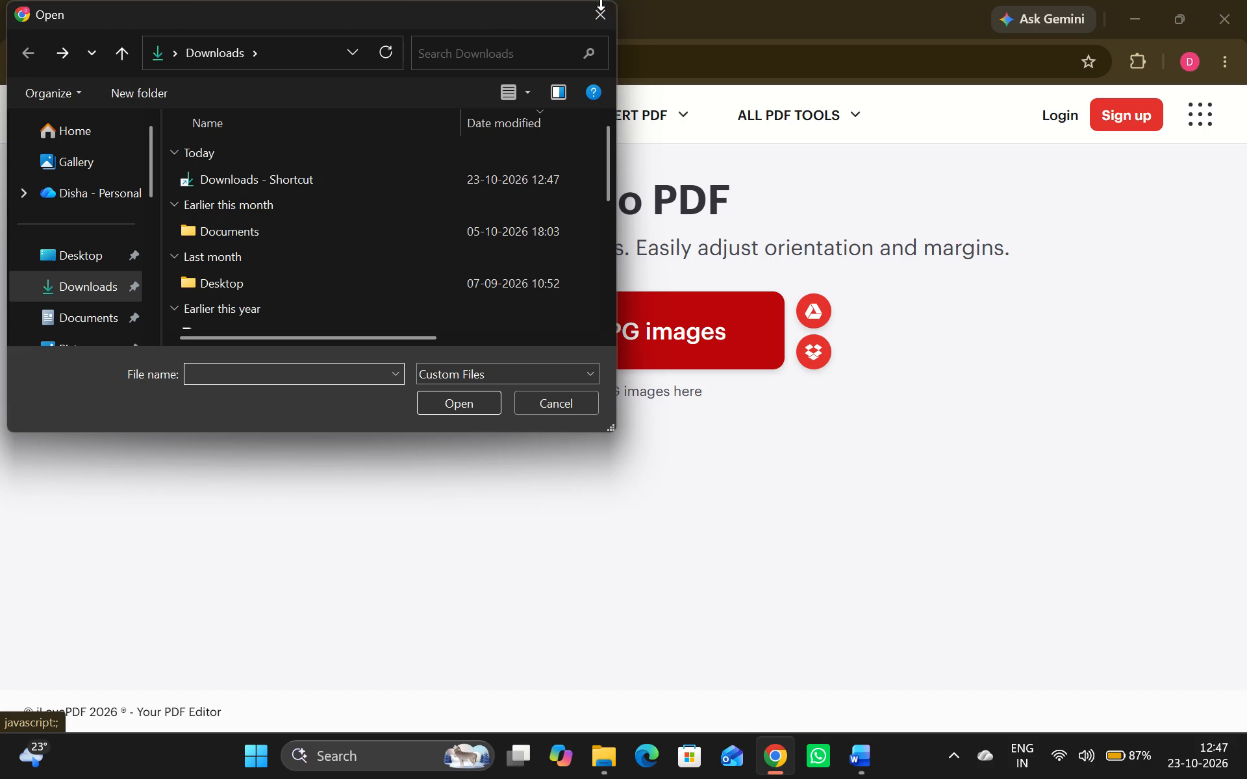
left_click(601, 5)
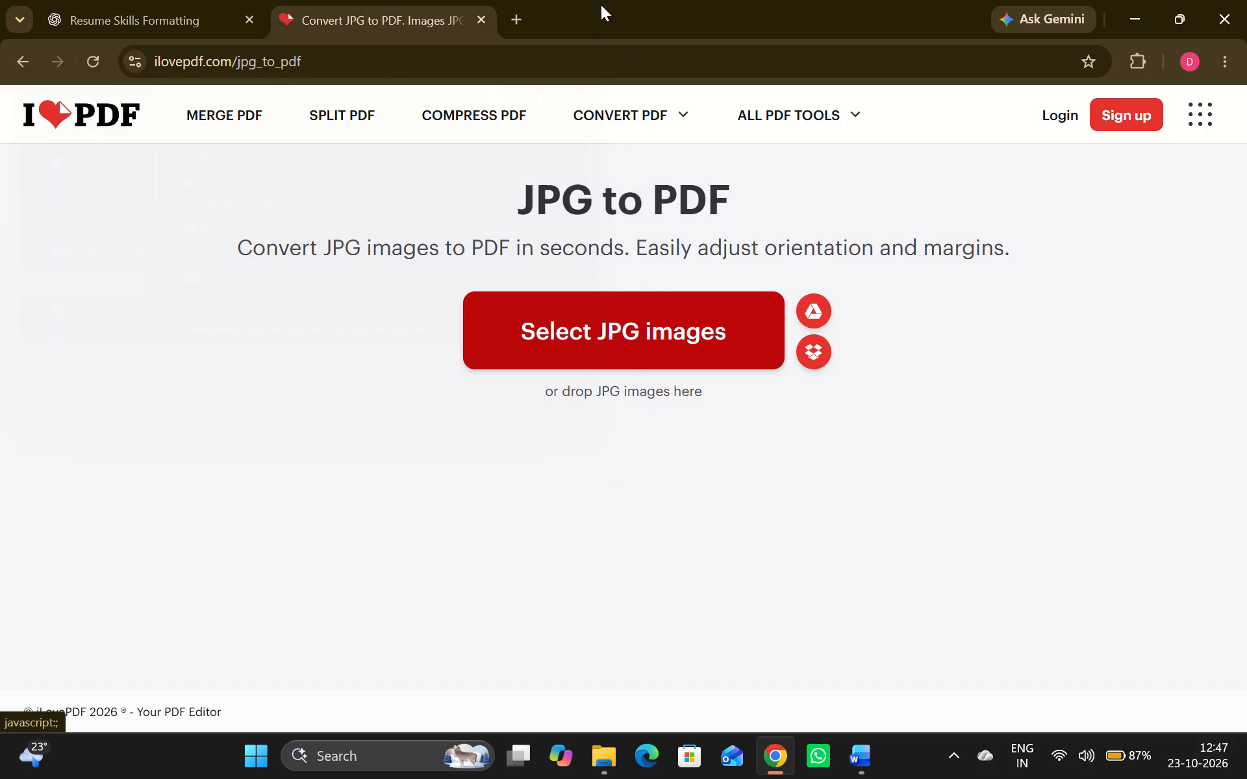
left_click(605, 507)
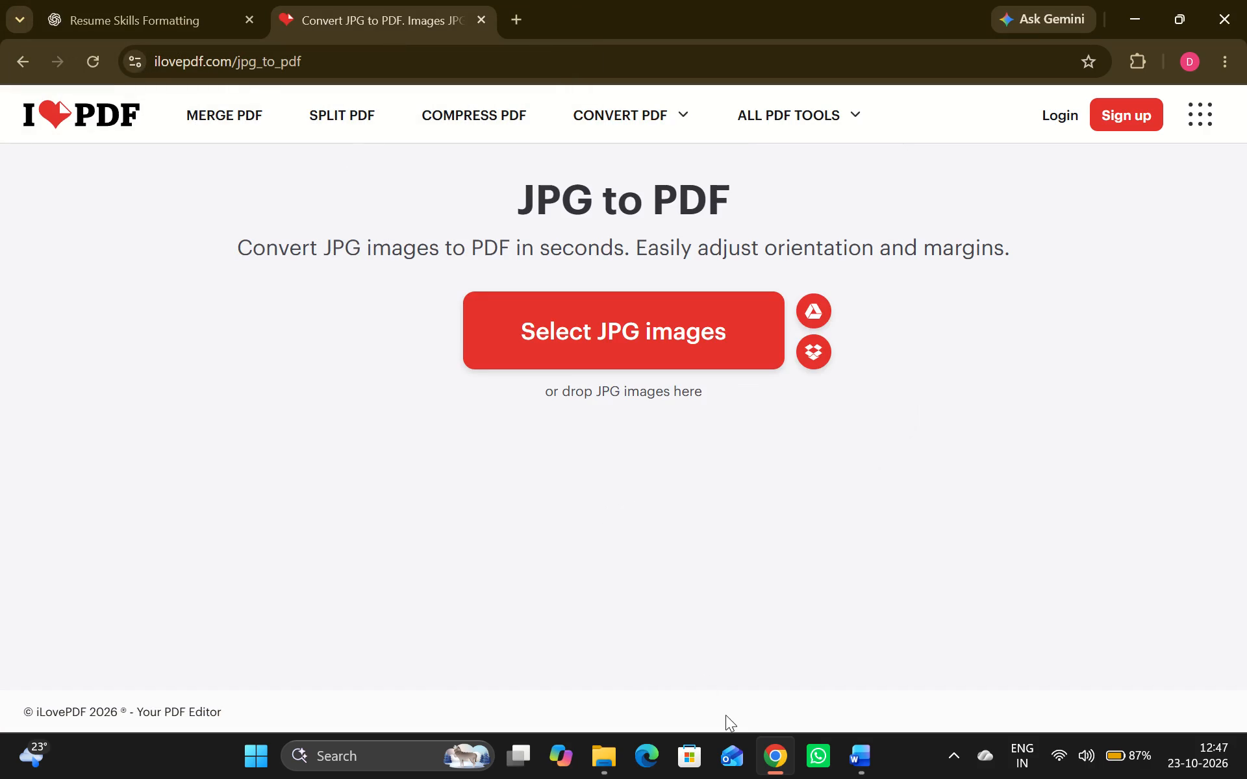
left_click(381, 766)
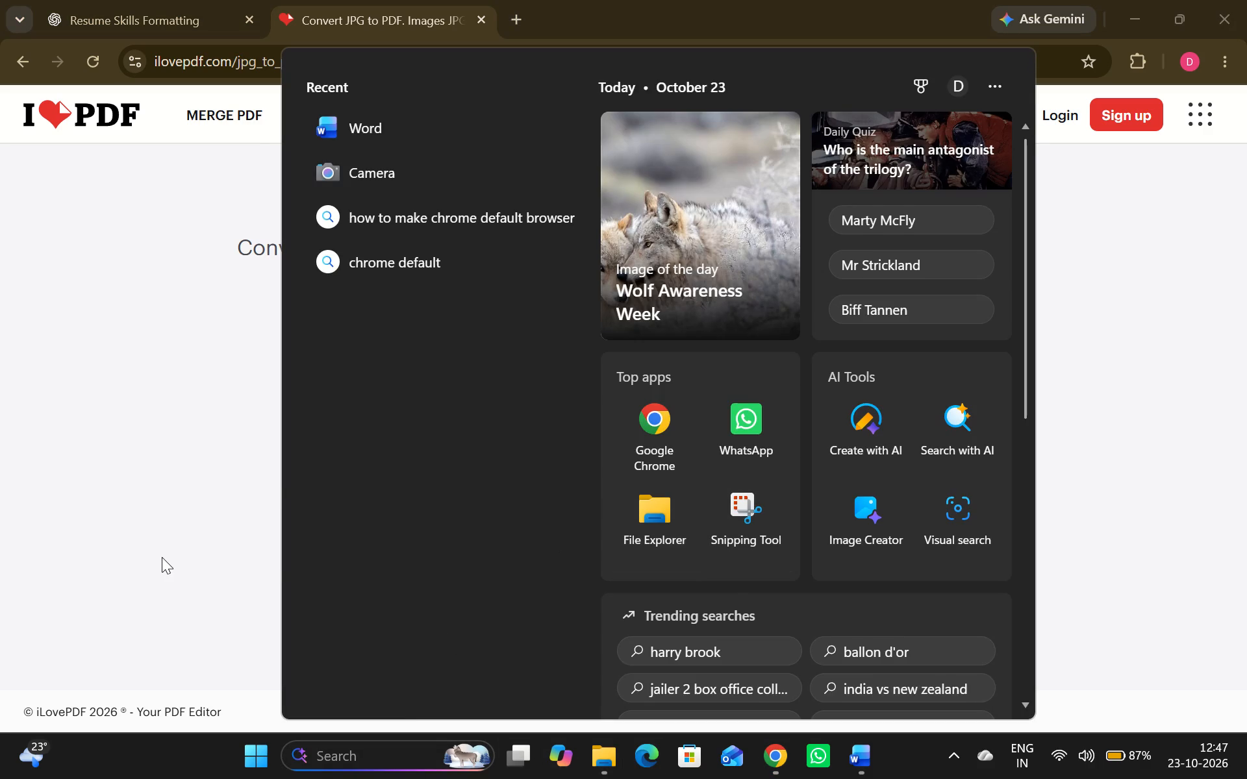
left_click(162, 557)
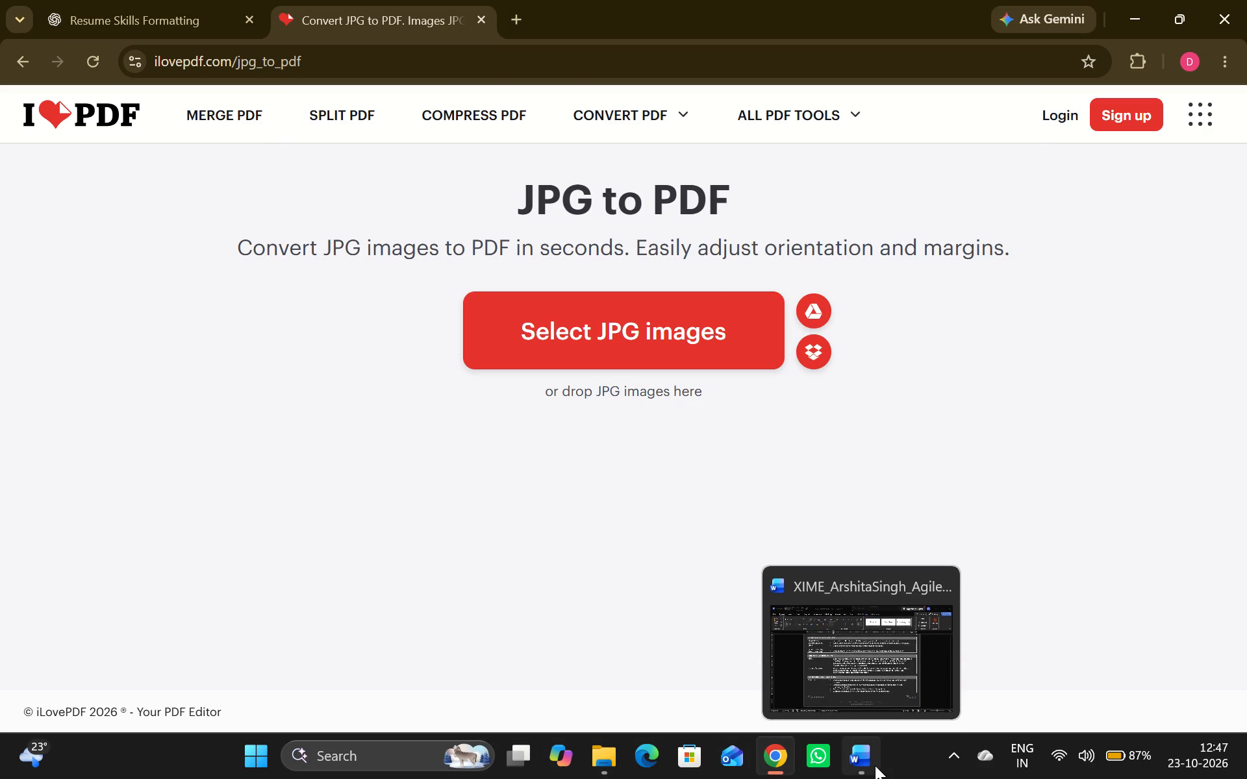
Return to Word and open the file management view for the Agile copy of the CV.
left_click(875, 765)
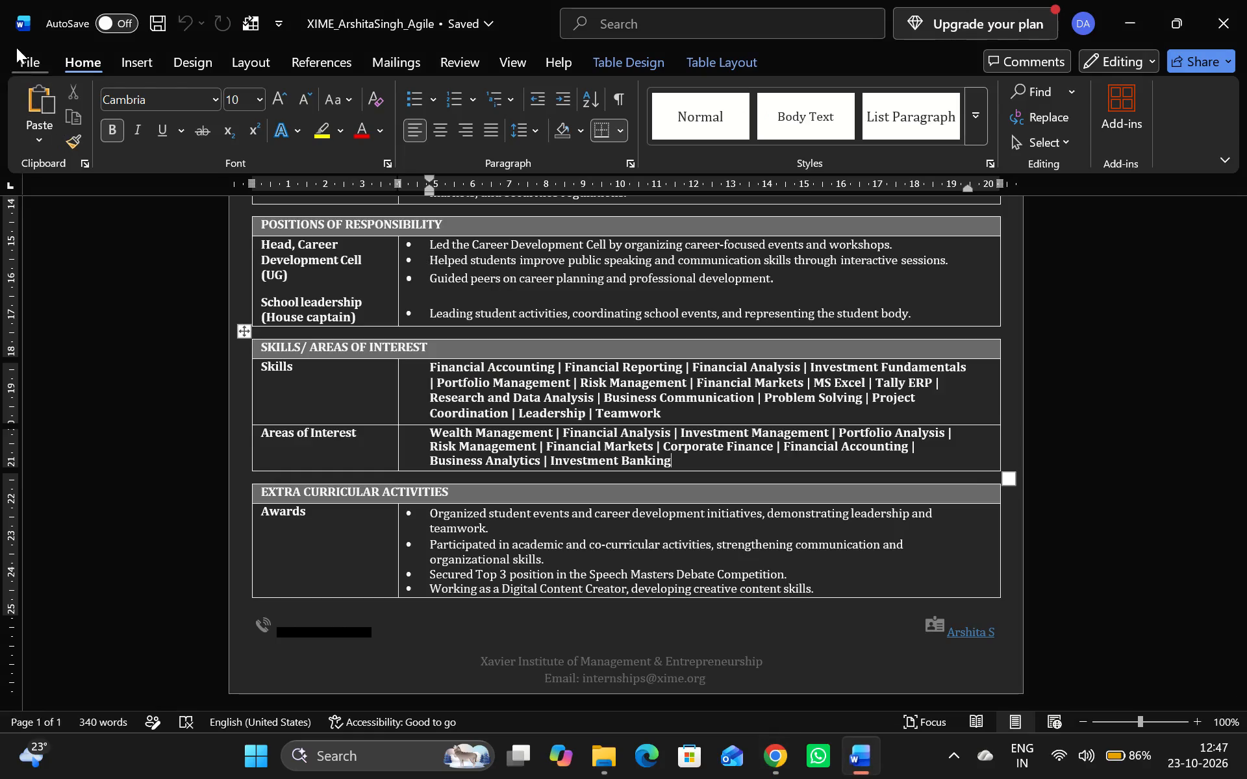
left_click(18, 45)
left_click_drag(71, 308, 56, 251)
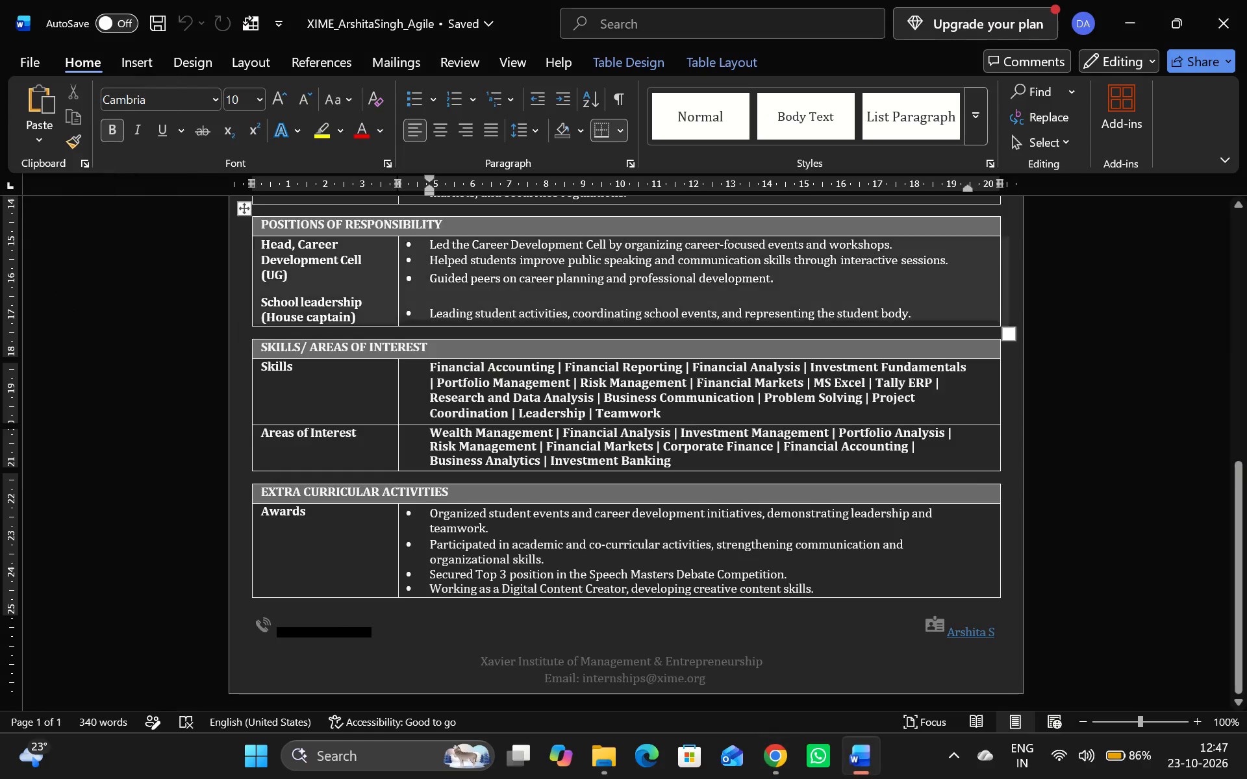
left_click_drag(56, 251, 31, 58)
left_click(31, 58)
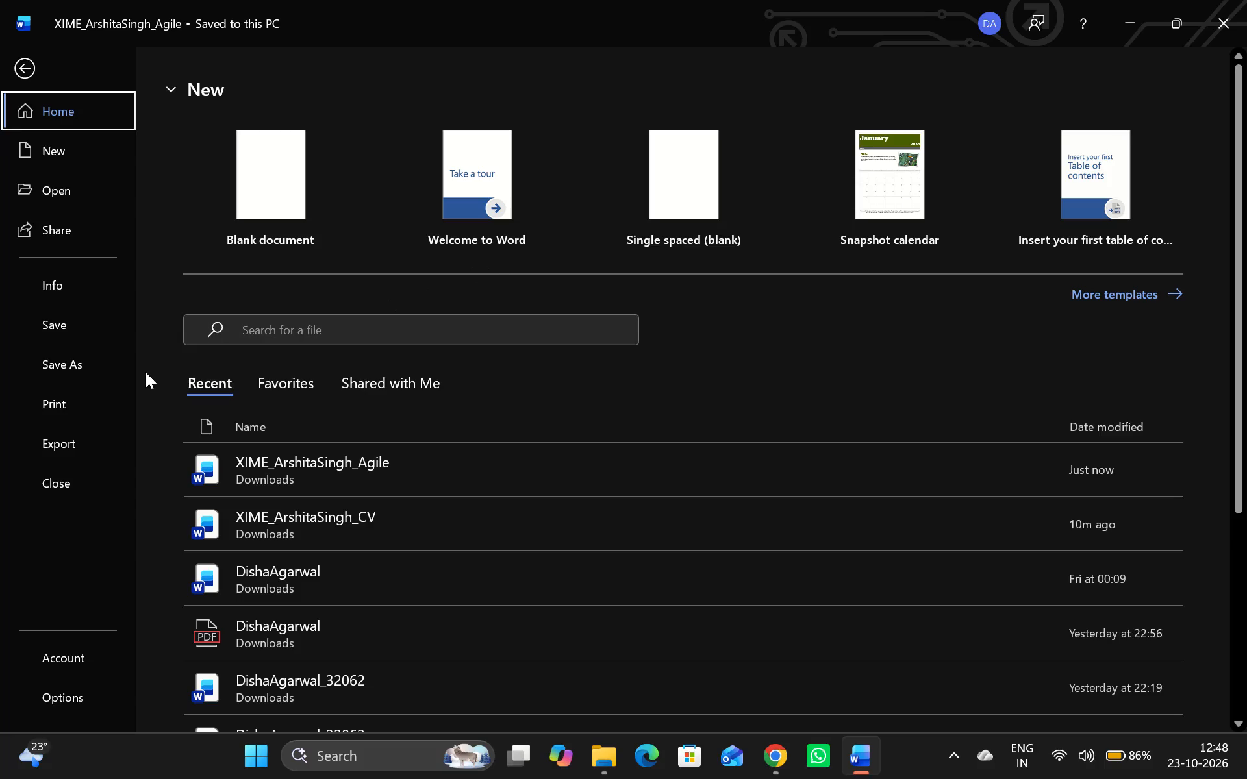
Check the available save locations for the Agile copy of the CV in the Save As view.
left_click(80, 357)
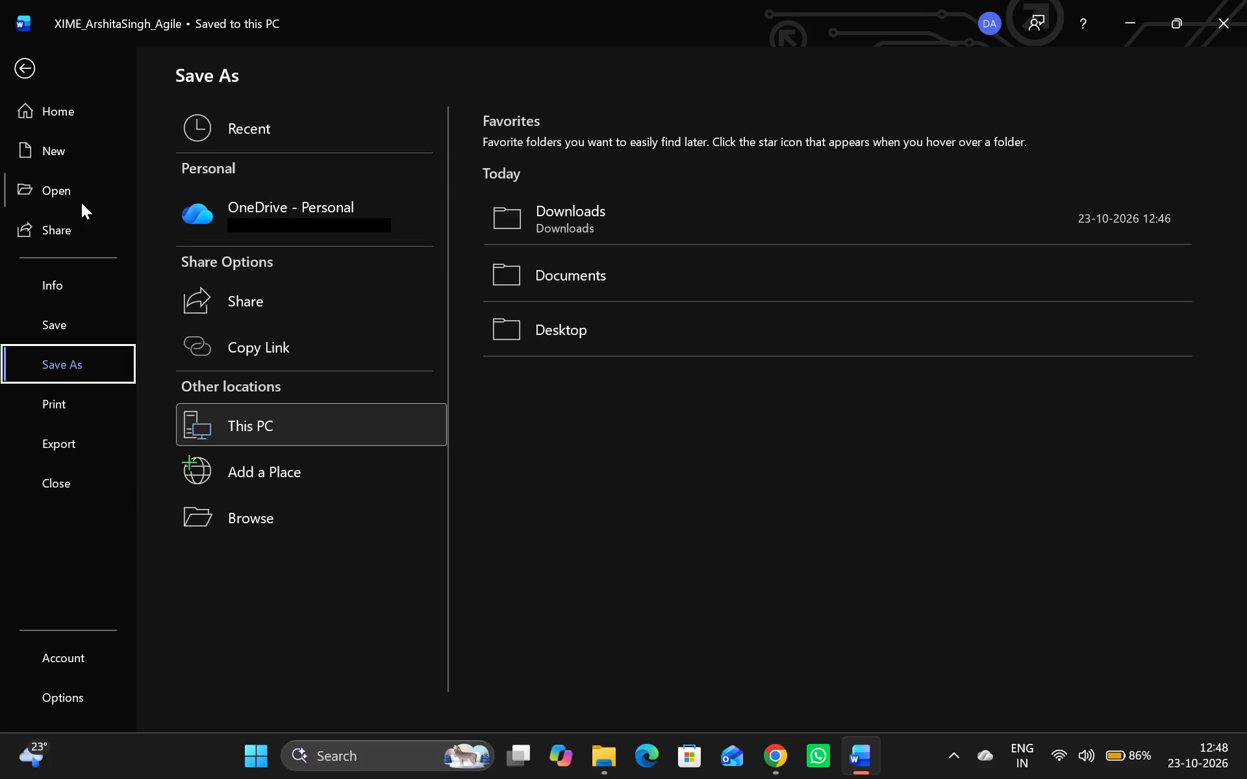
left_click(246, 18)
left_click(753, 750)
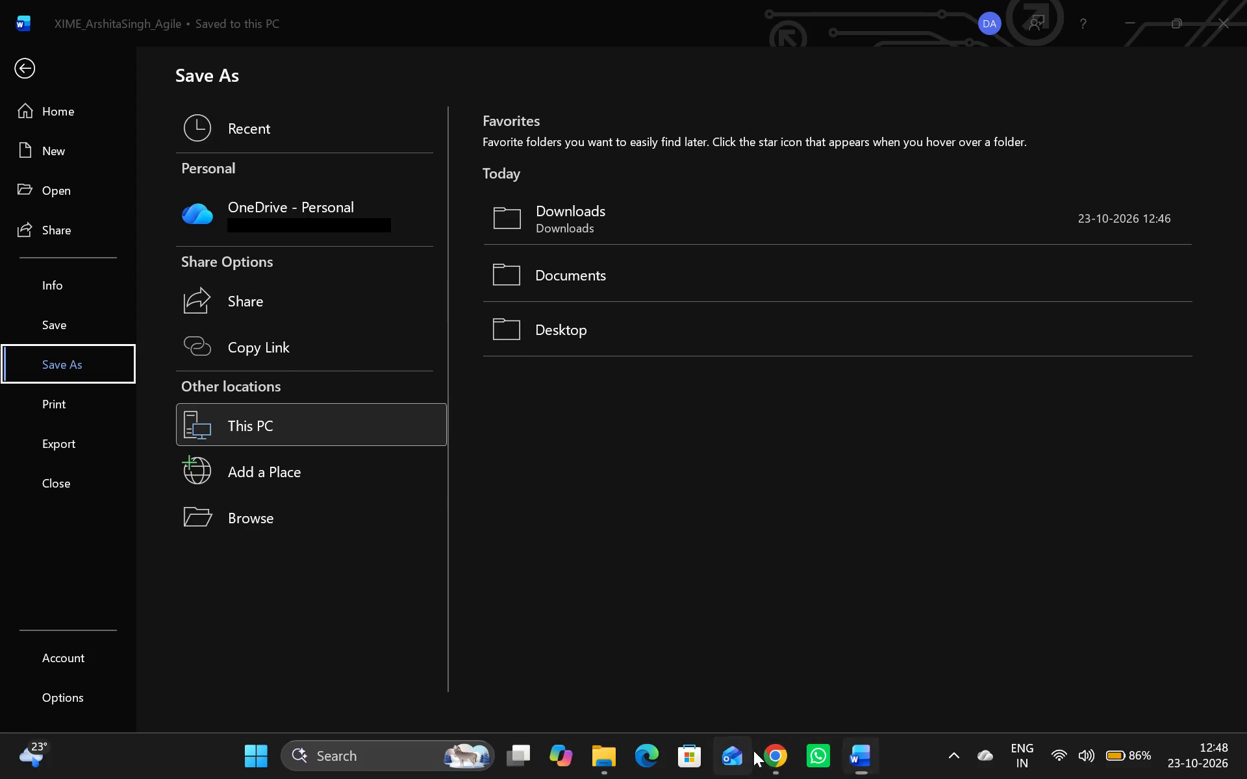
left_click(771, 754)
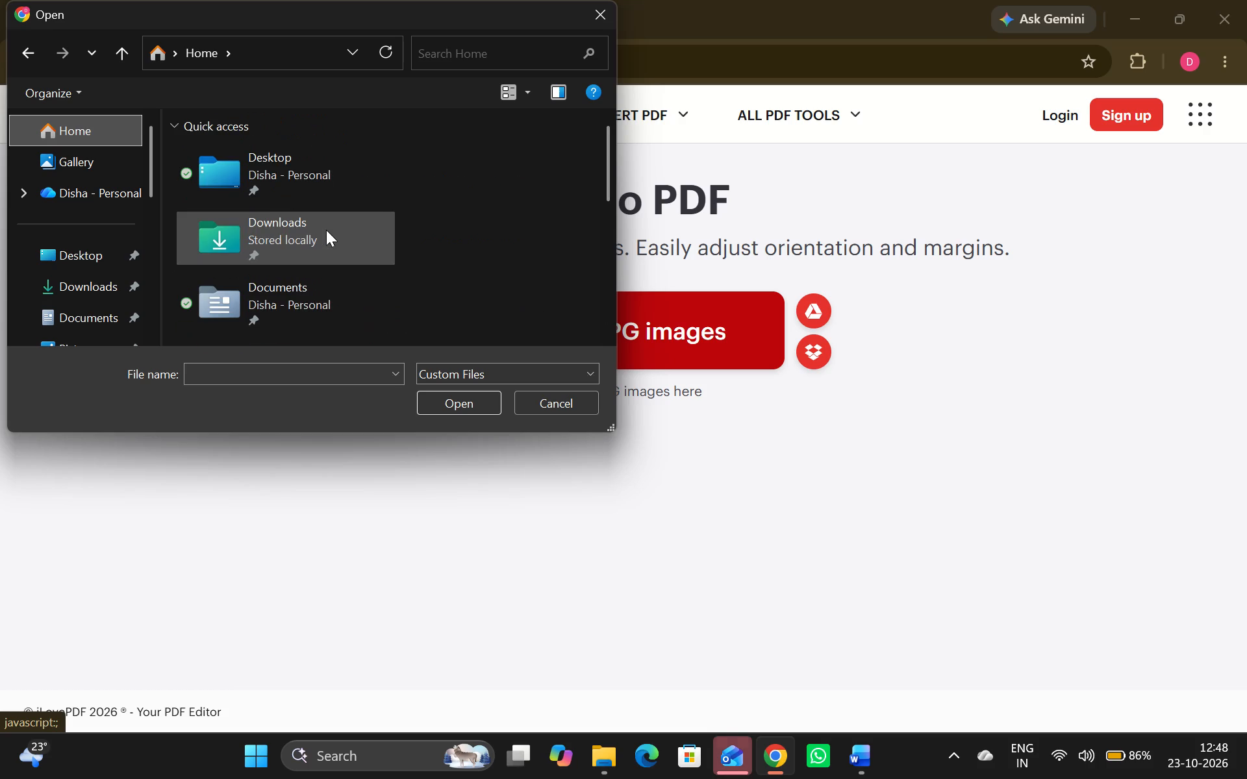
scroll(310, 304, "down", 2)
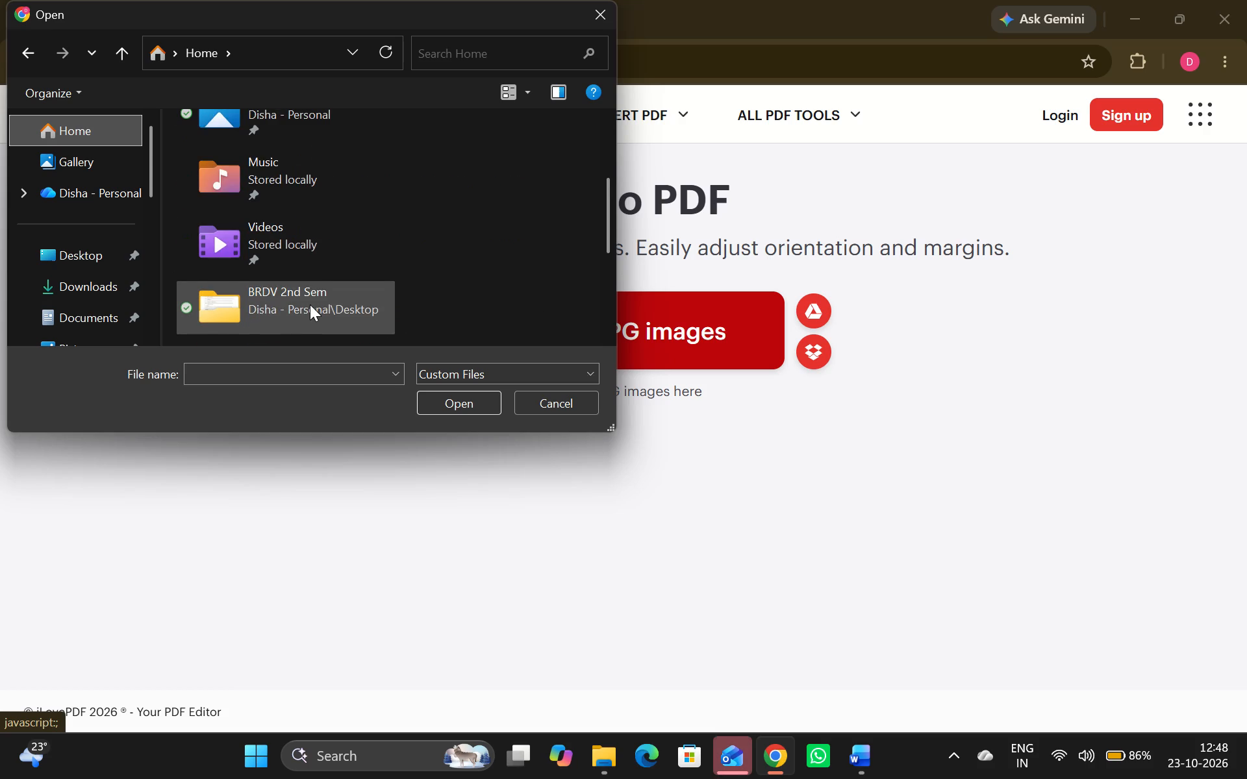
scroll(310, 304, "down", 2)
scroll(310, 304, "up", 2)
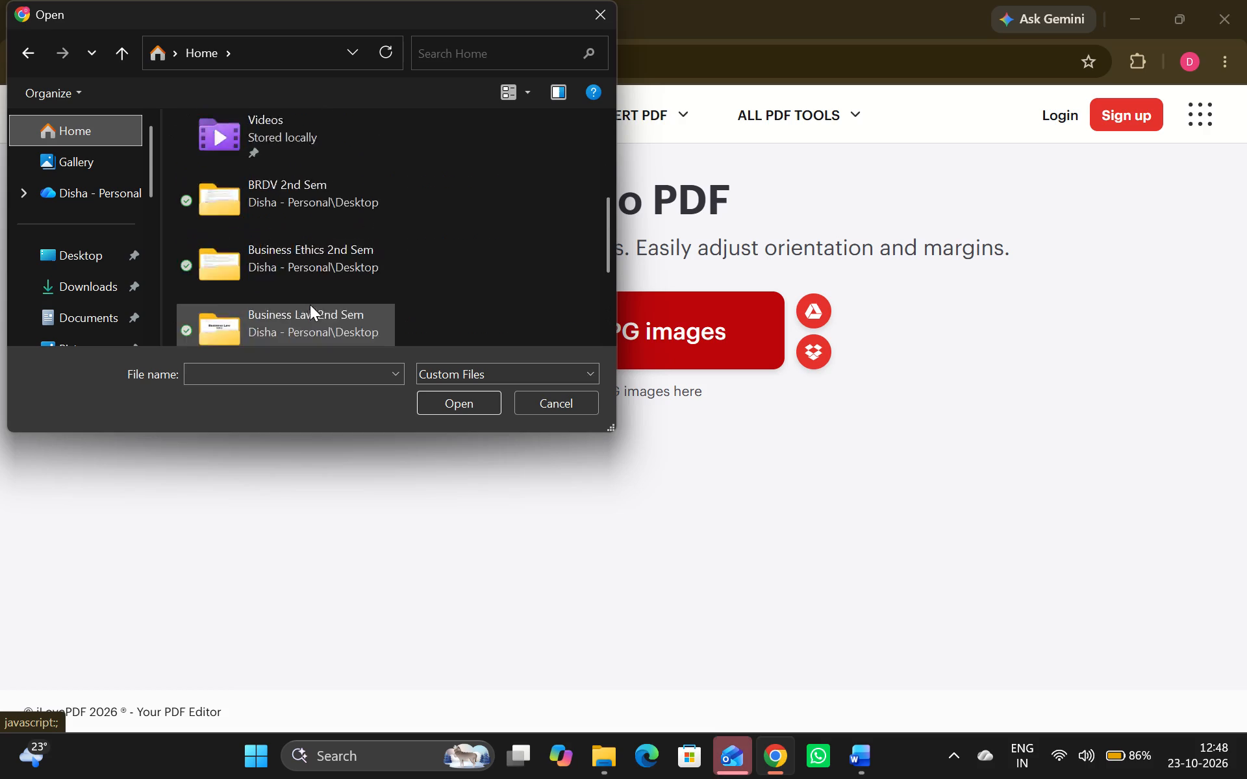
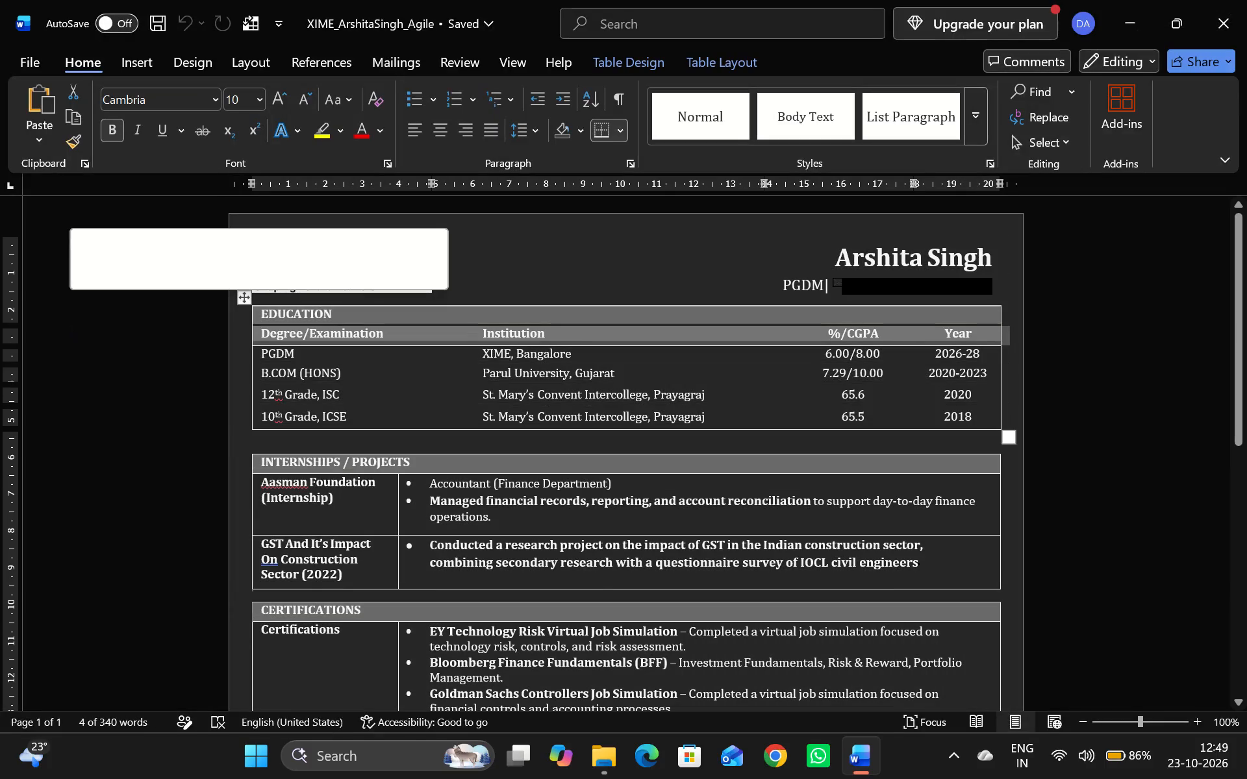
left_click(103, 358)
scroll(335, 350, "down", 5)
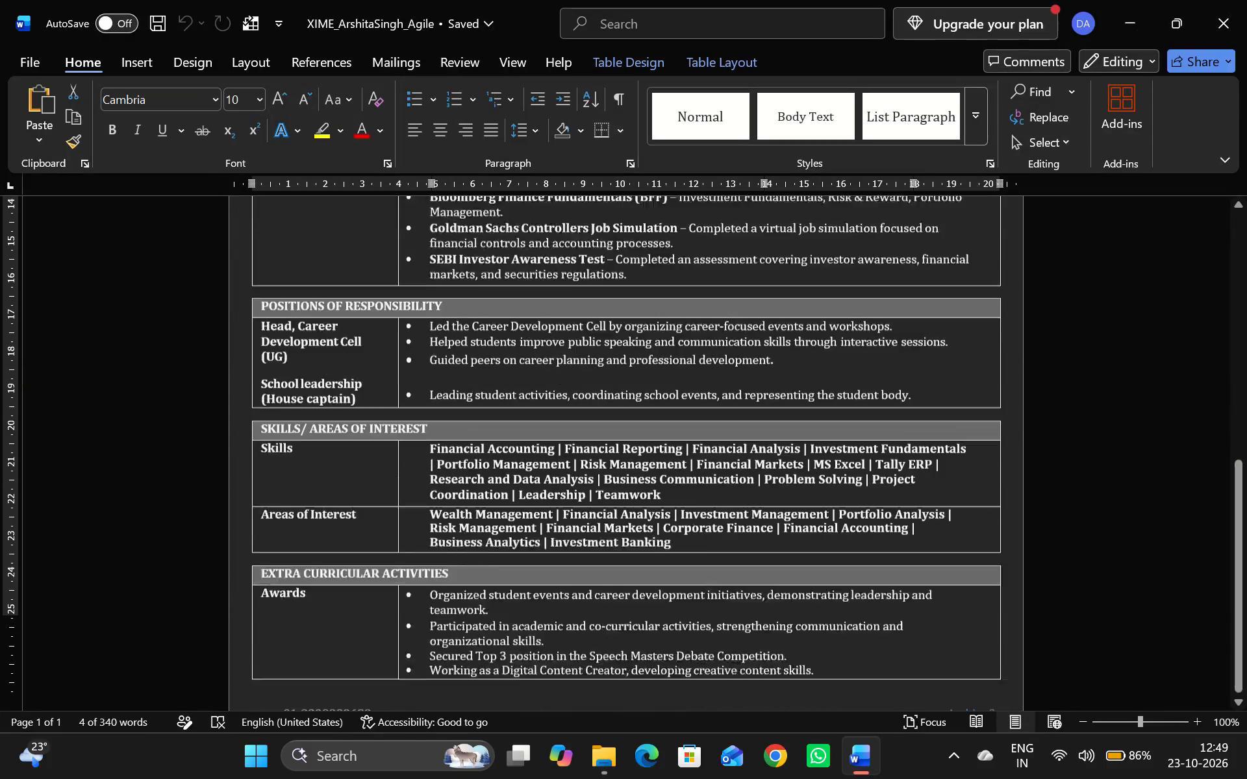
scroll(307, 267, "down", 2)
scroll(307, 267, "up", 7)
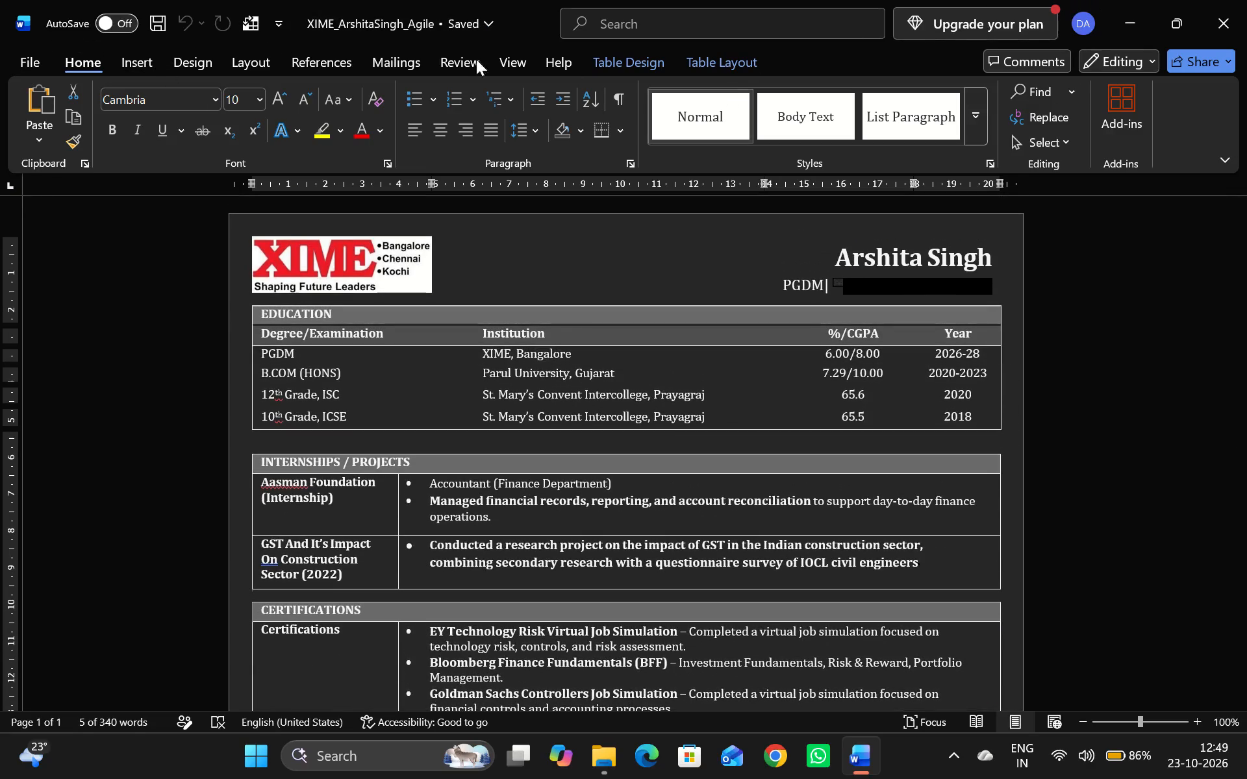
Open the file management view again for the Agile copy of the CV.
left_click(25, 67)
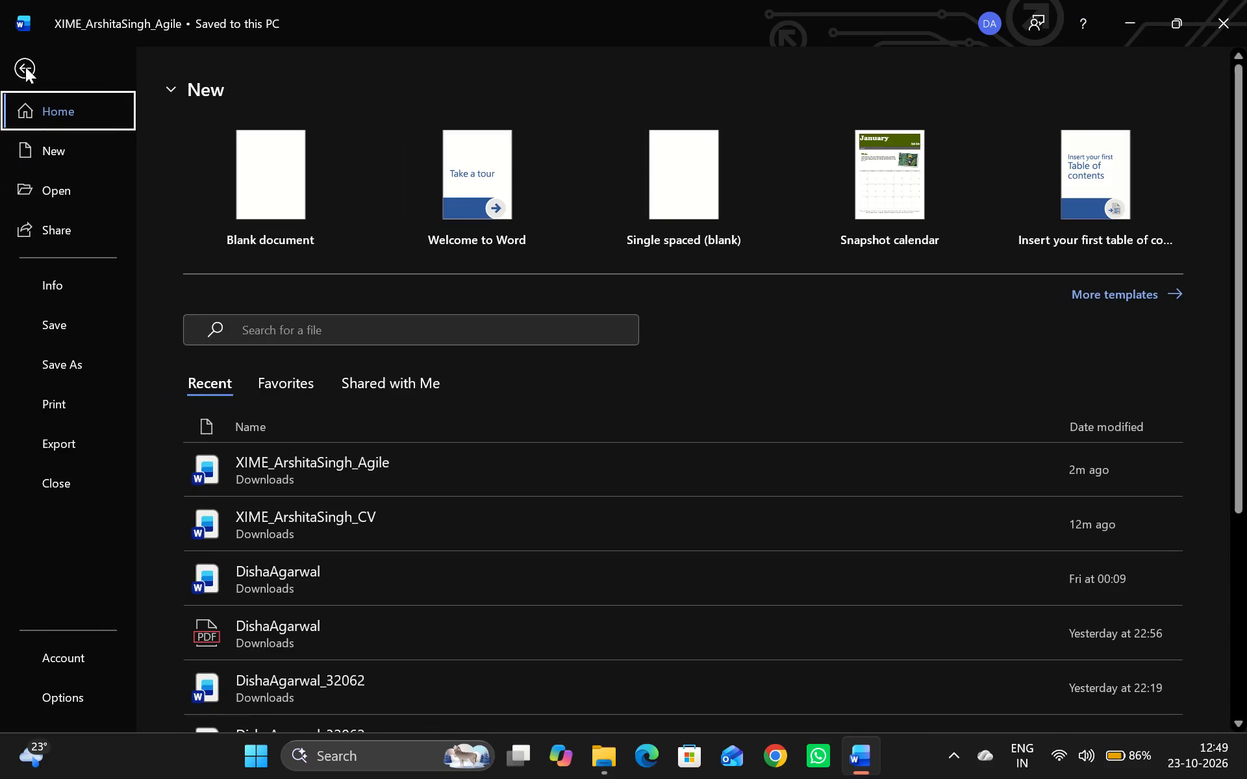
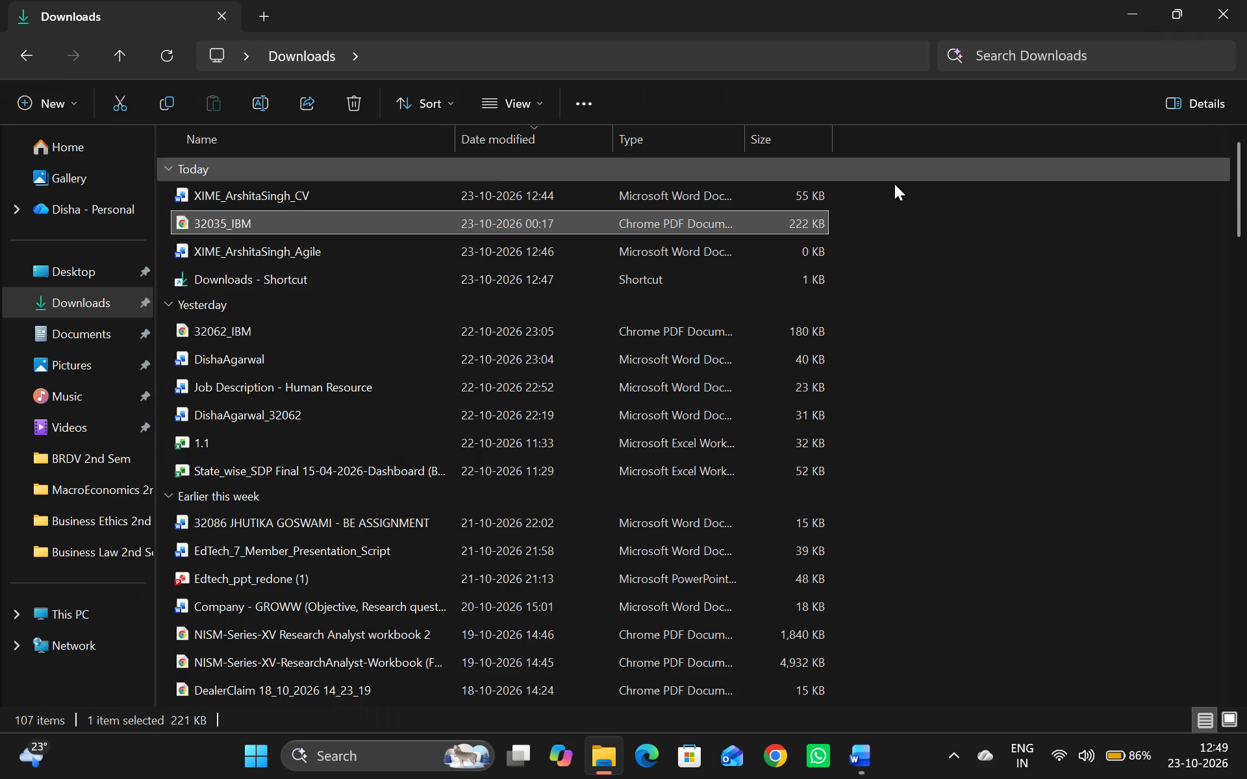
scroll(626, 249, "up", 5)
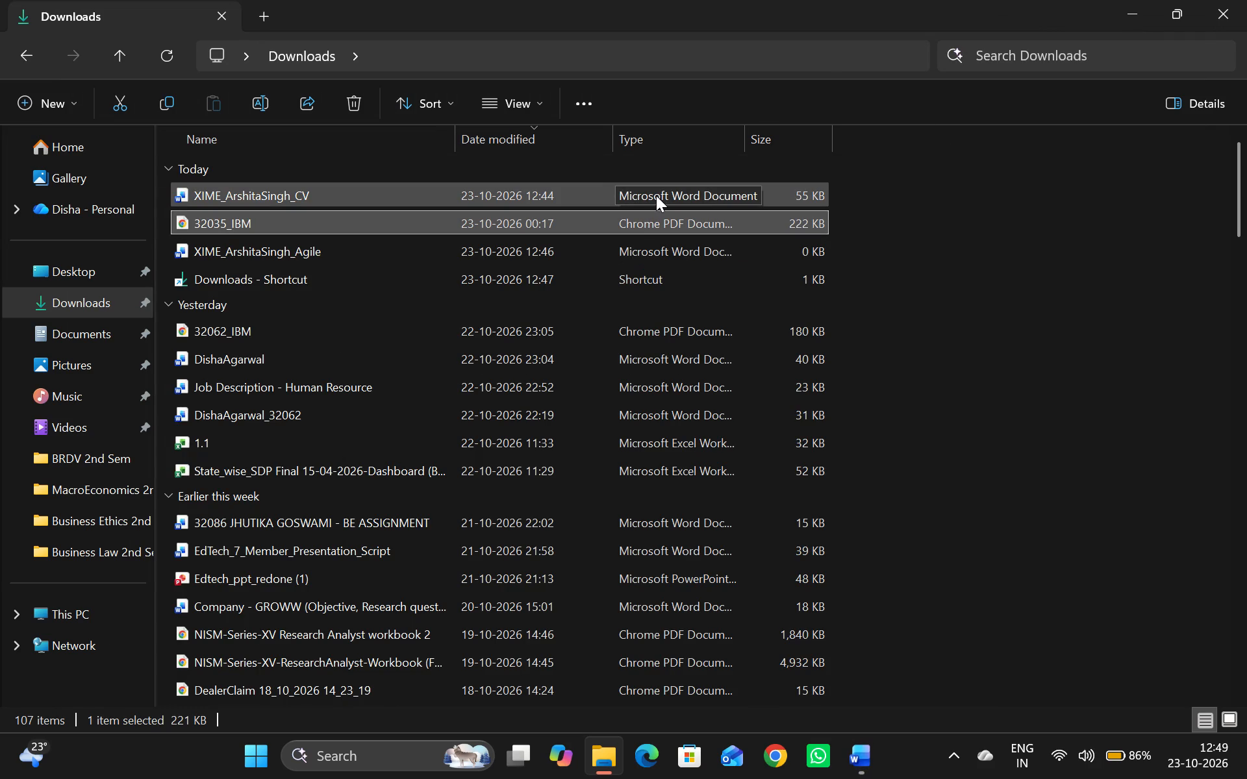
left_click(320, 191)
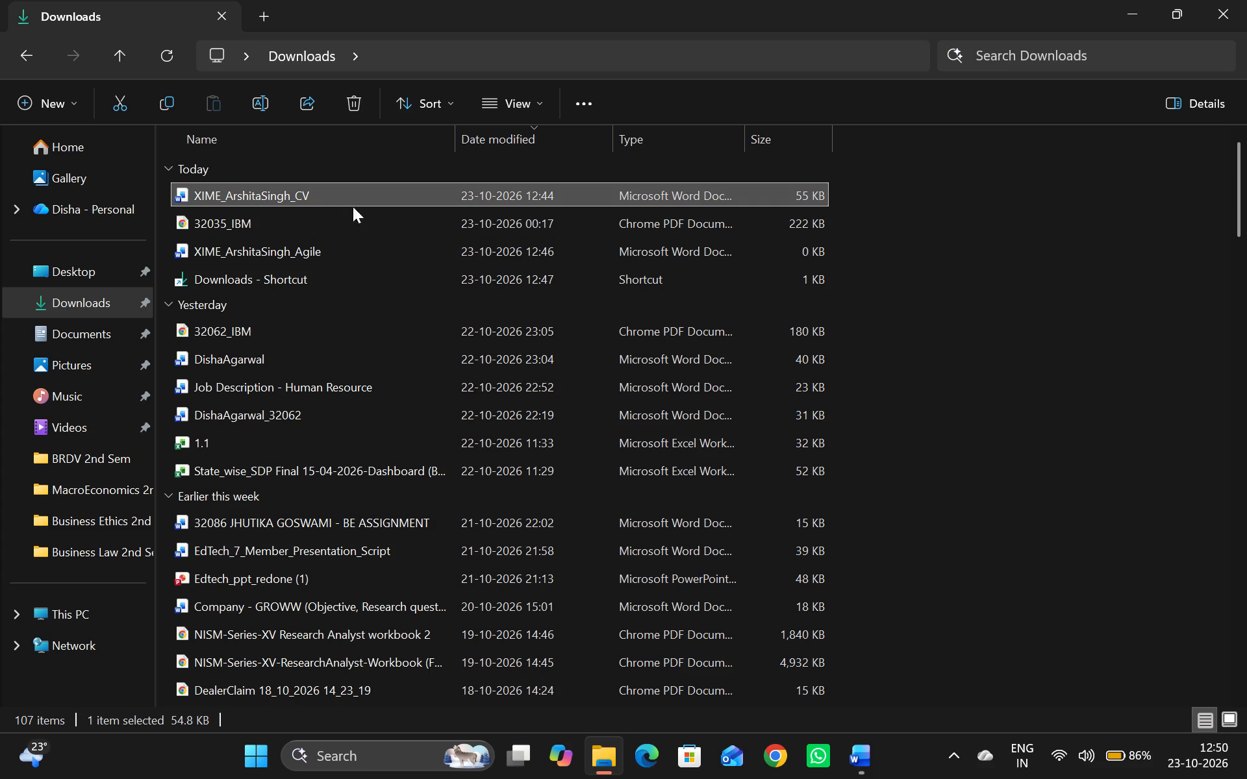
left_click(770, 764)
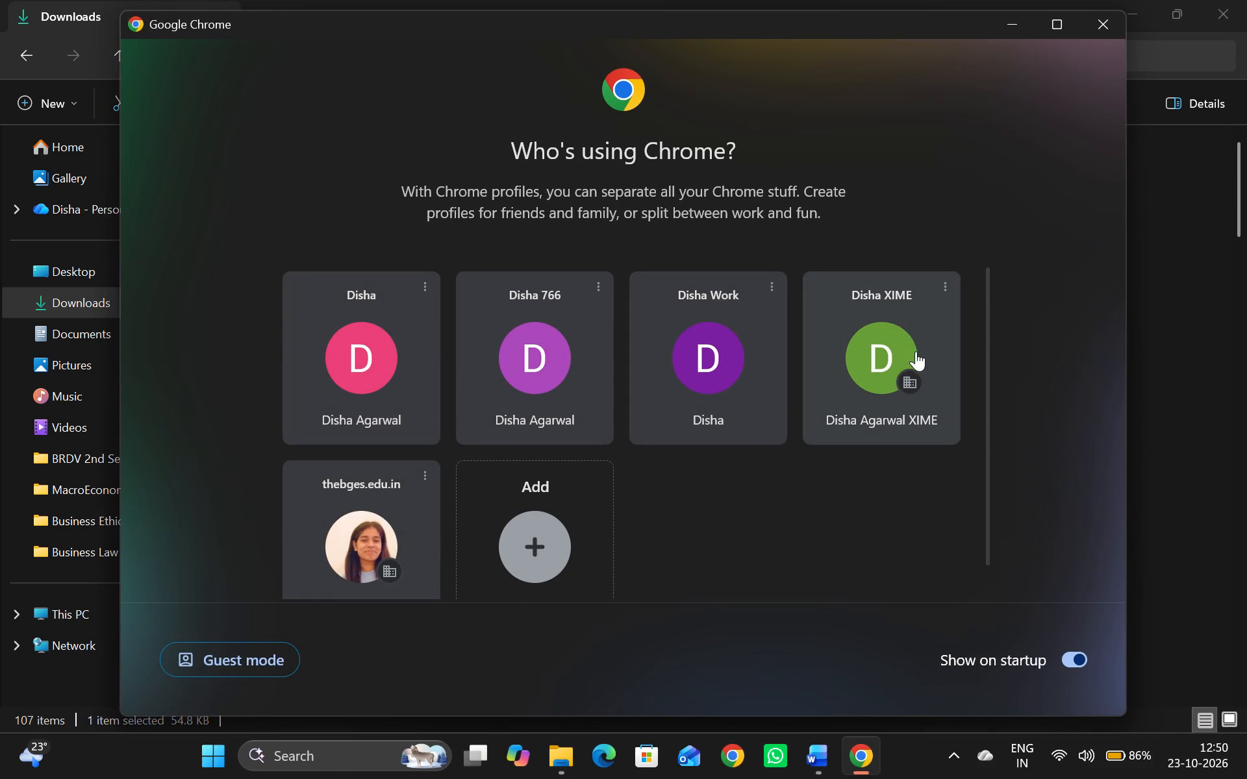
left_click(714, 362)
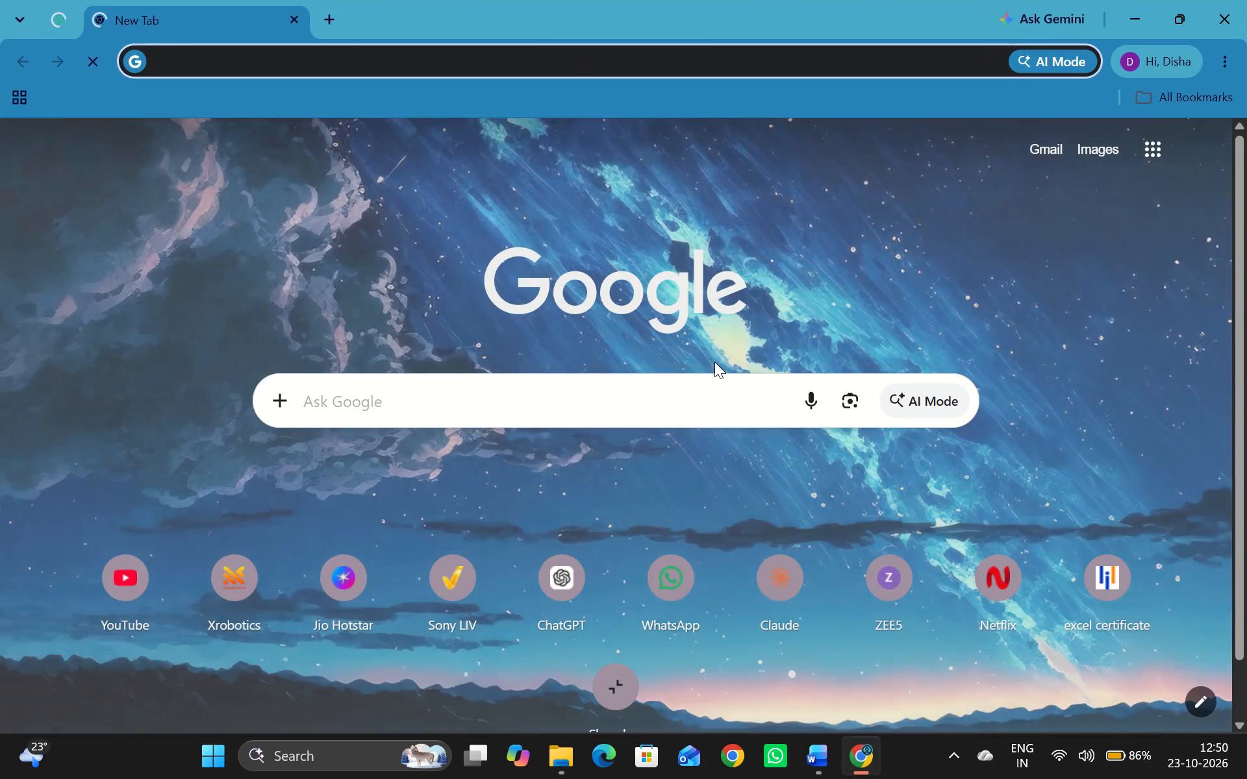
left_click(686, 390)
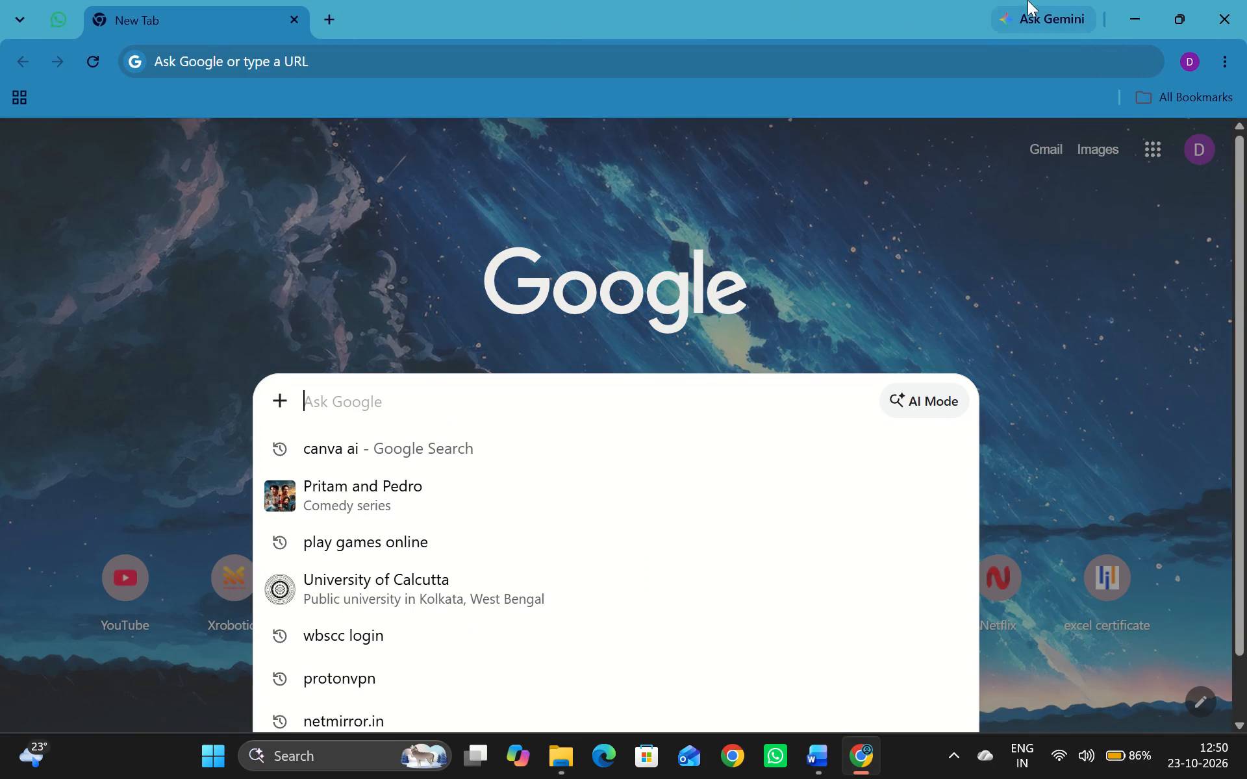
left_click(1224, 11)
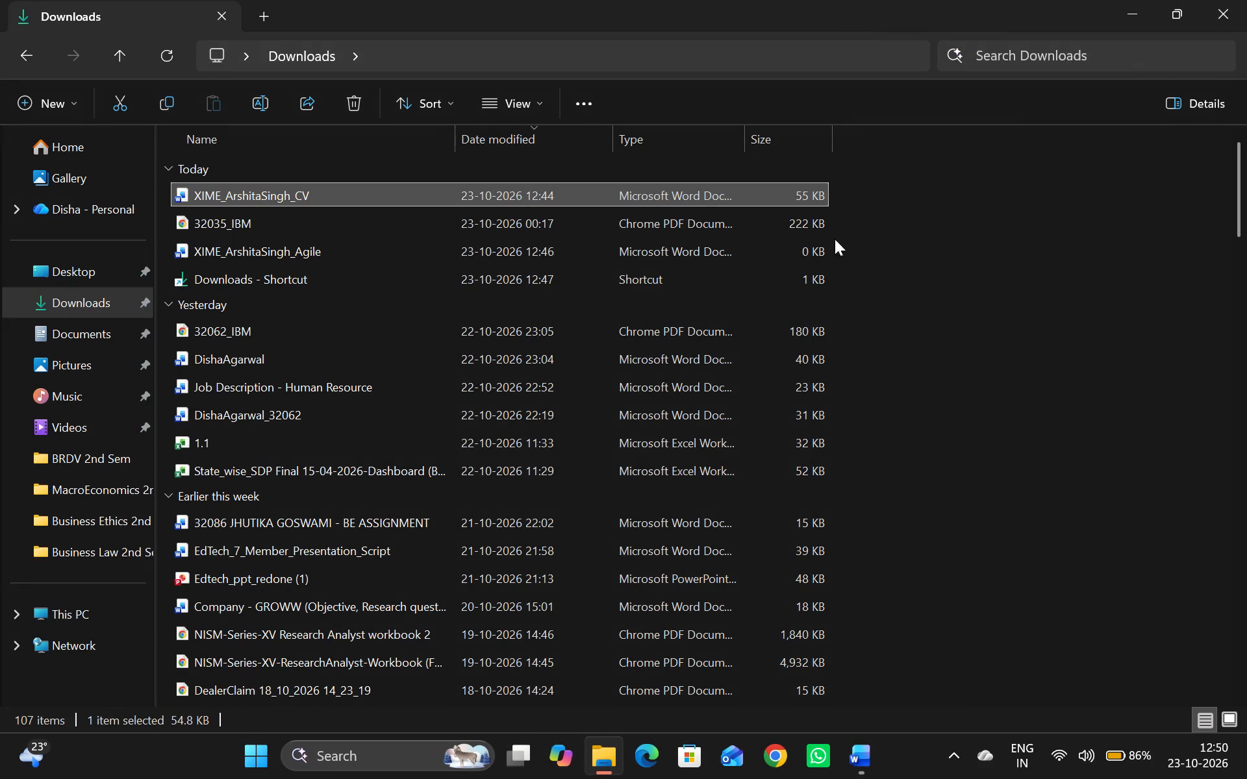
Switch to Chrome with the XIME profile, search for "pdf to word" and open iLovePDF's PDF to Word converter.
left_click(781, 757)
left_click(899, 406)
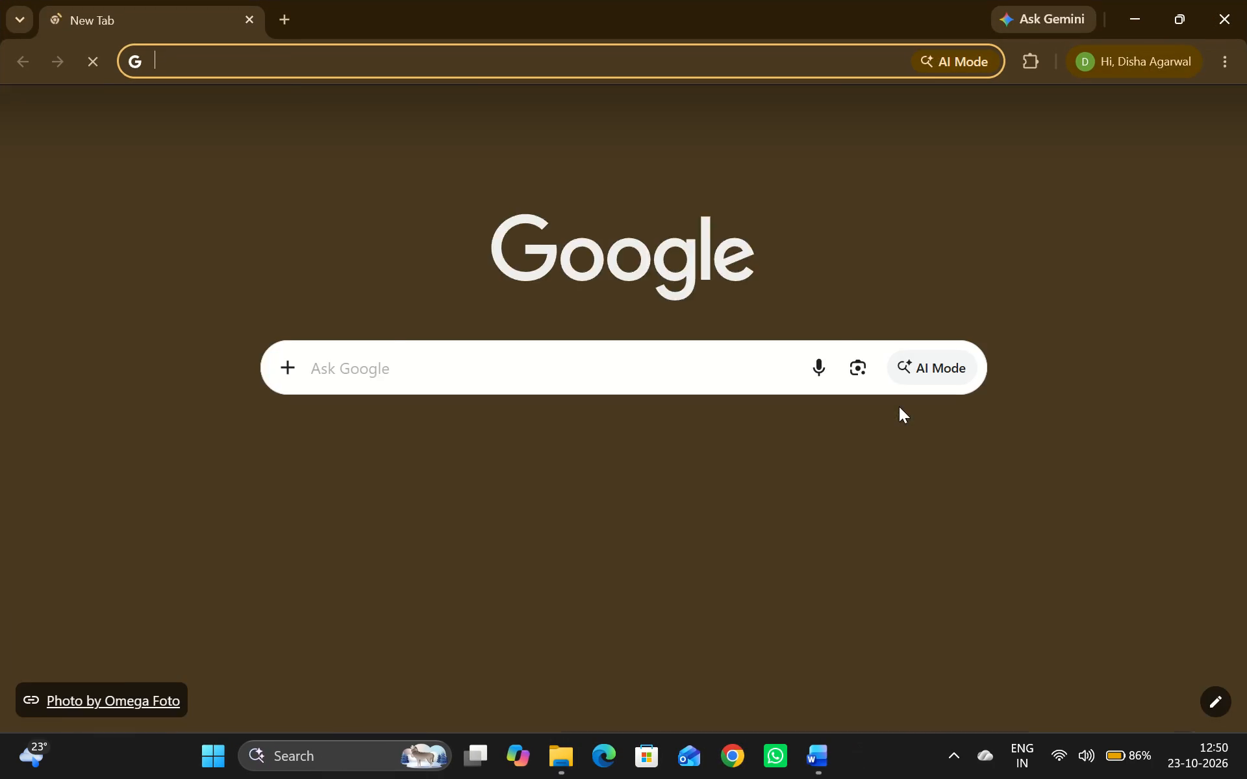
left_click(737, 363)
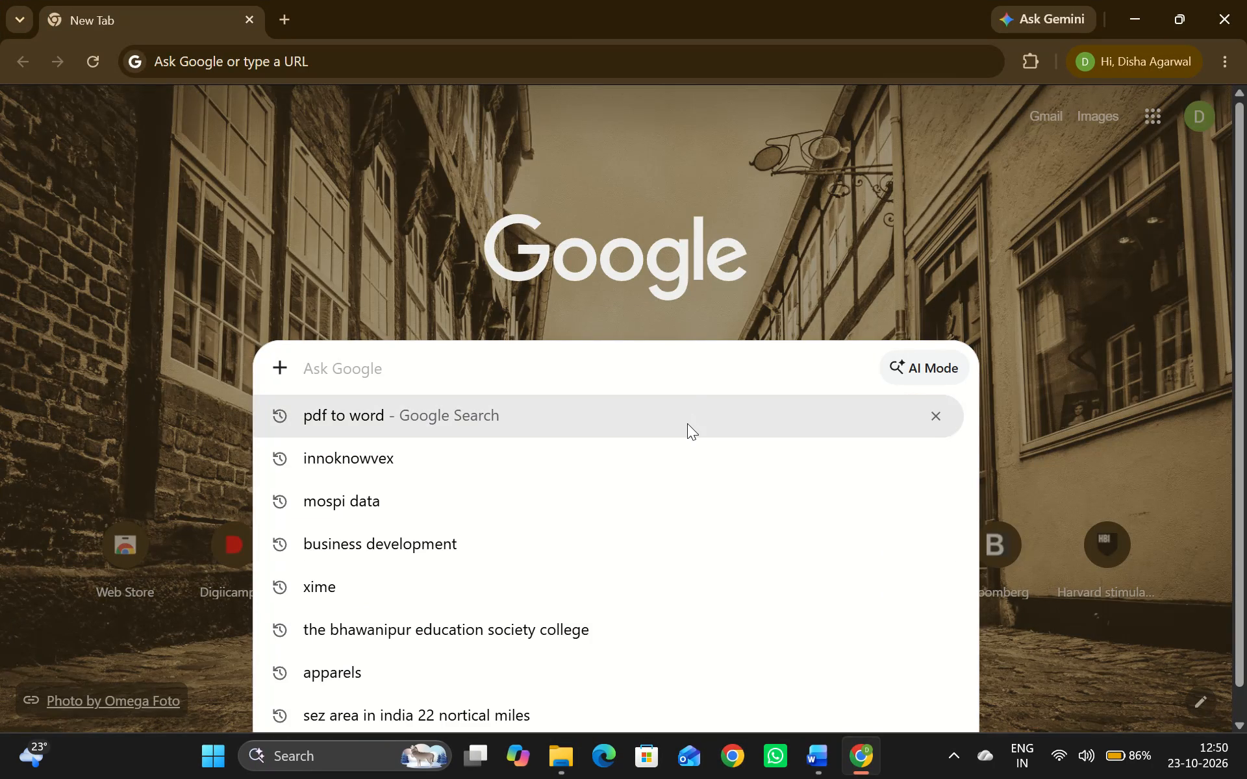
left_click(687, 424)
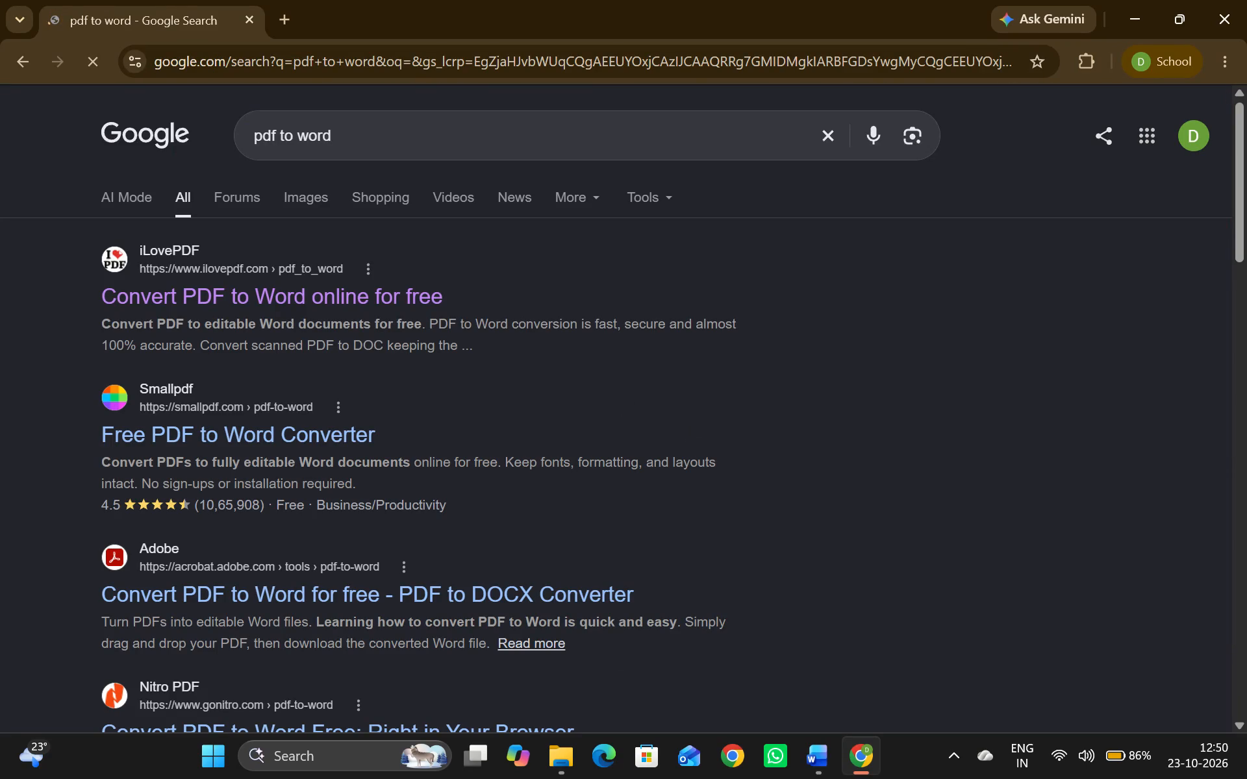
left_click(411, 291)
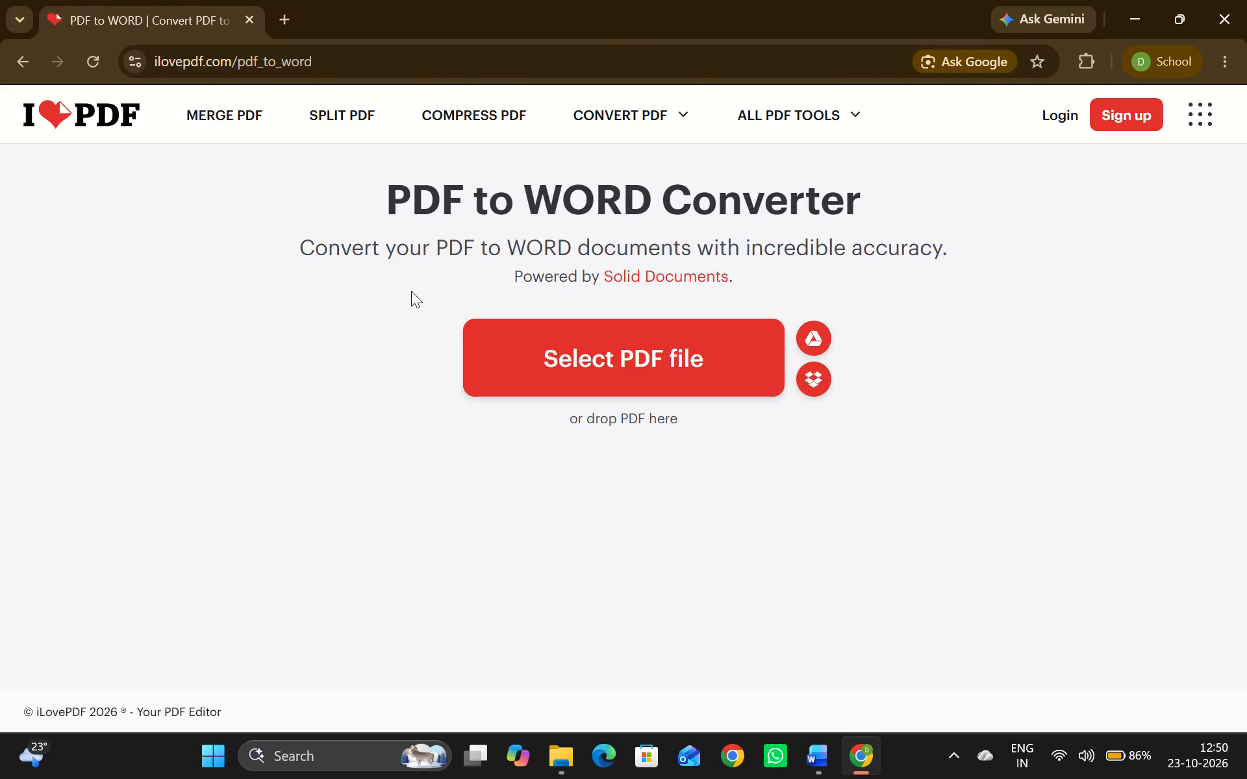
Look through the PDF files in Downloads for the Agile CV to upload, entering Agile as the file name.
left_click(542, 362)
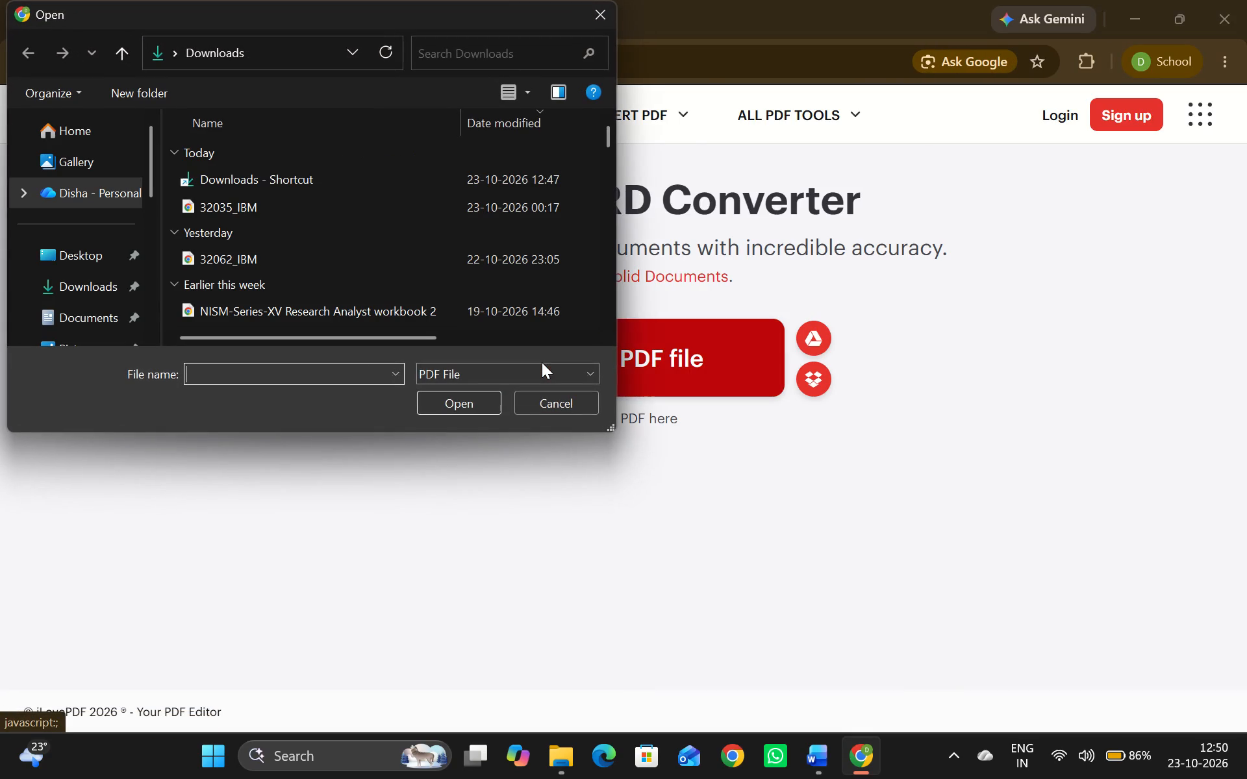
left_click(309, 180)
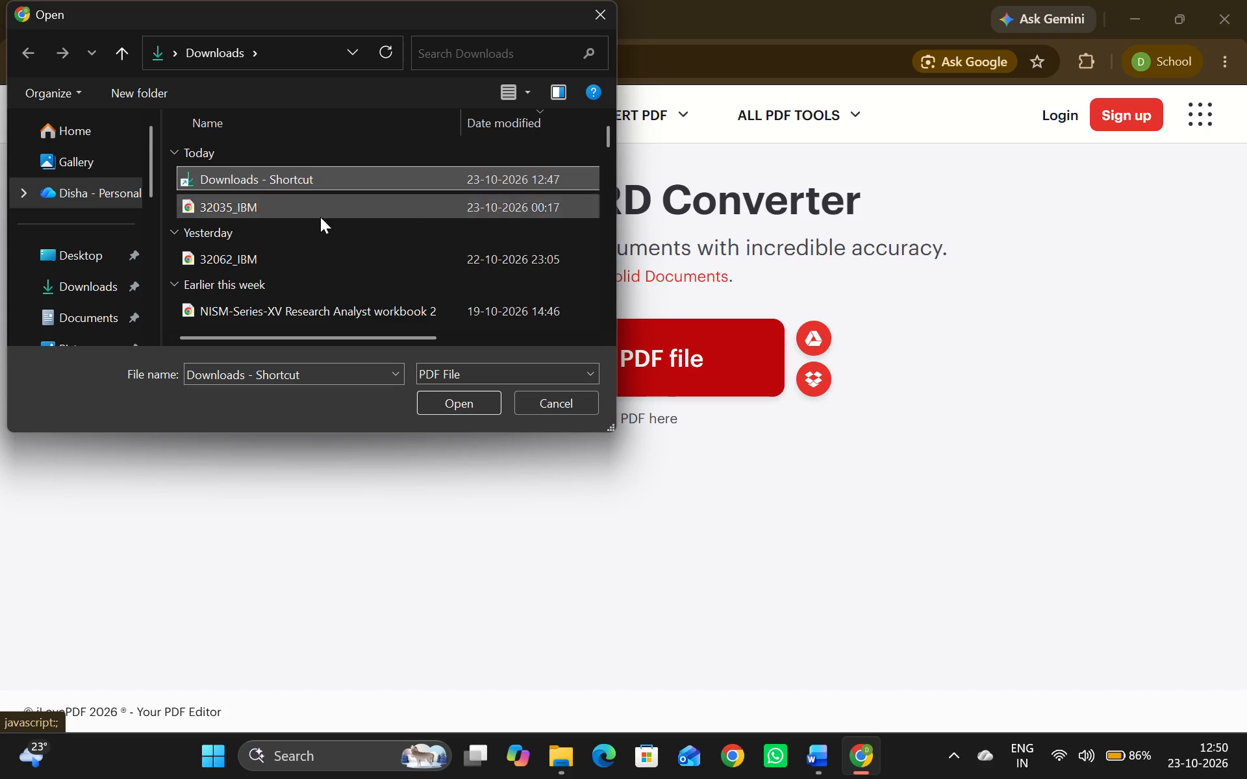
left_click(342, 199)
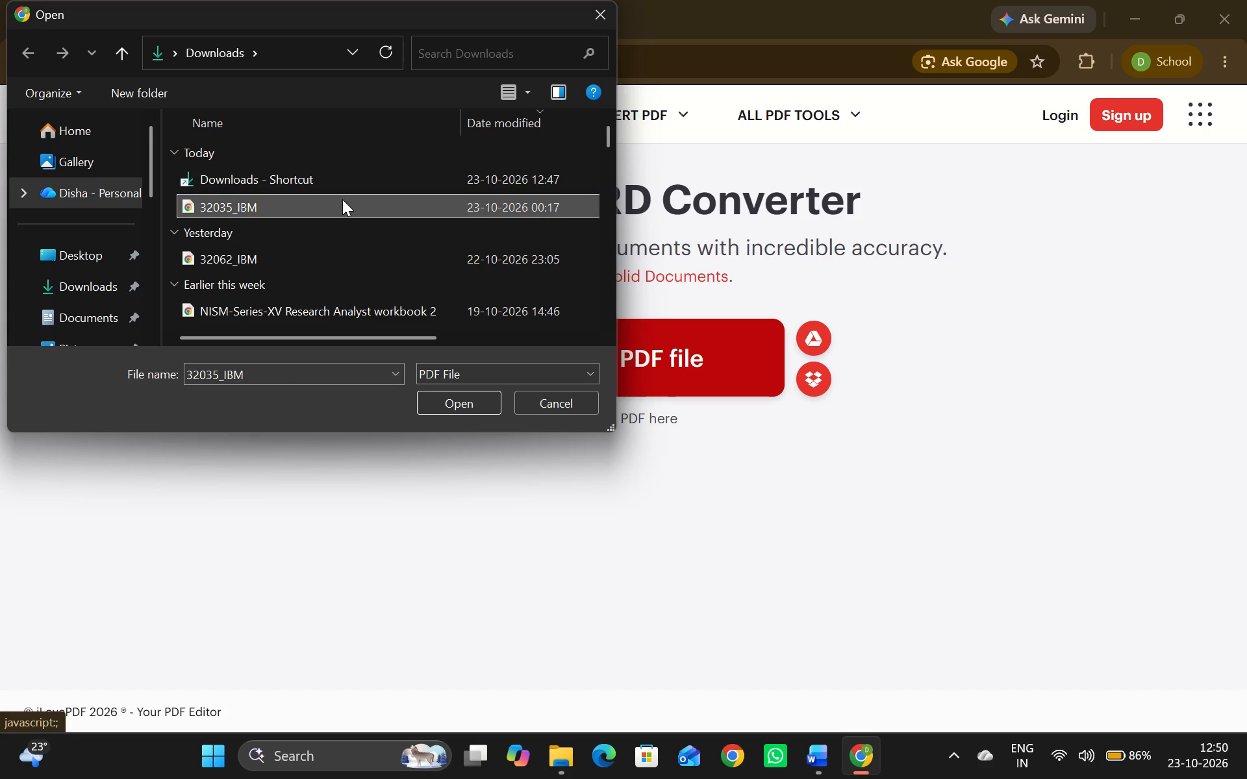
scroll(342, 199, "down", 1)
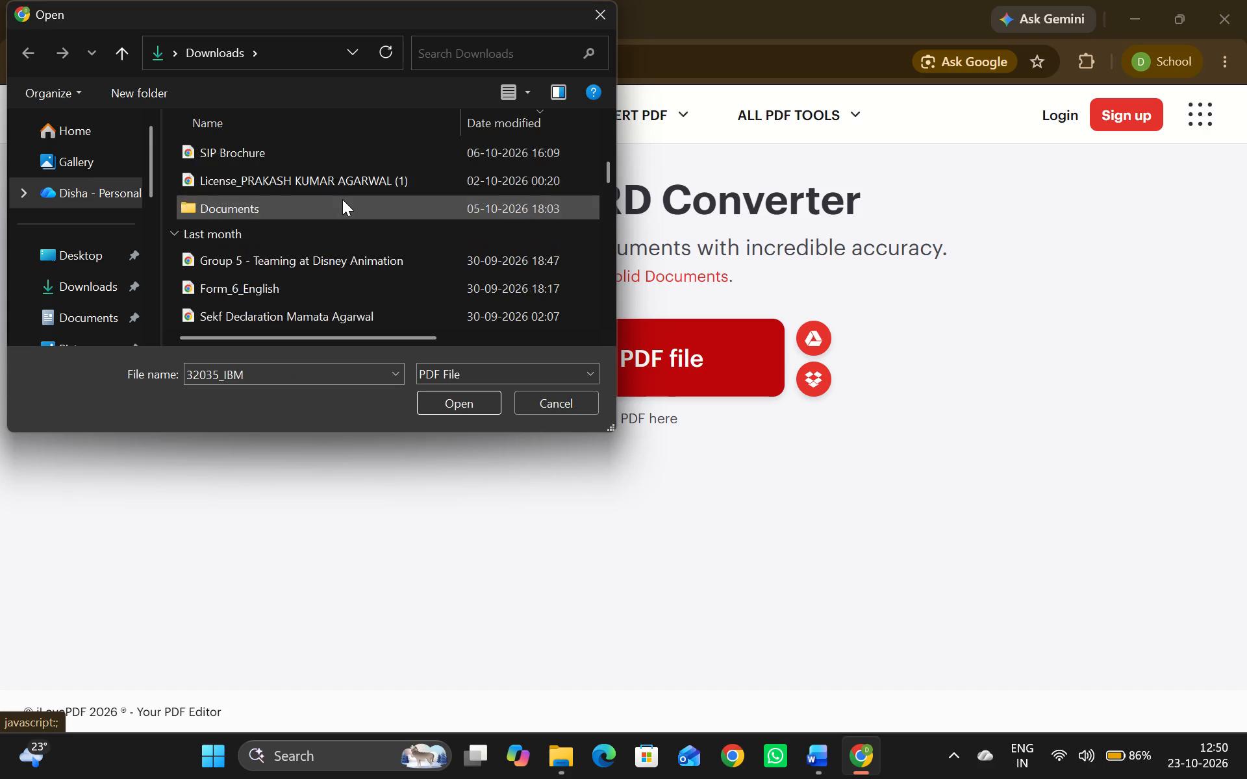
scroll(342, 199, "down", 1)
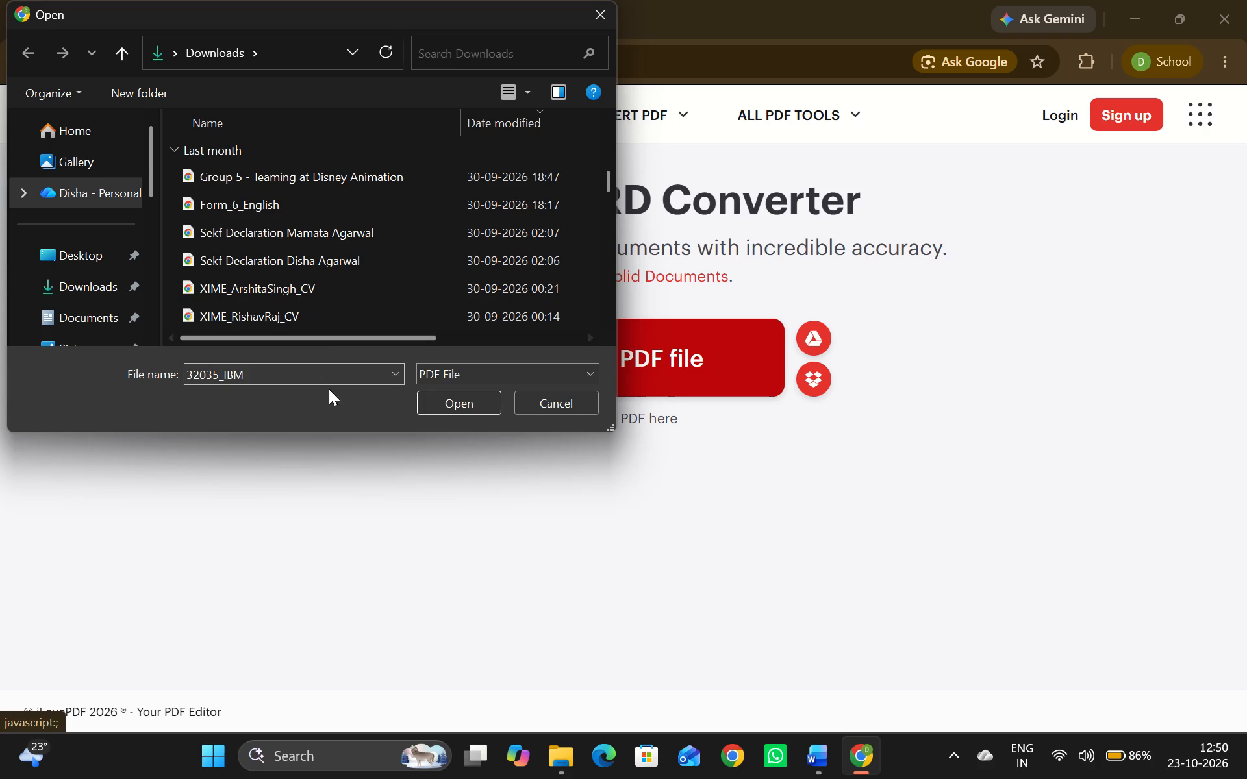
left_click(340, 369)
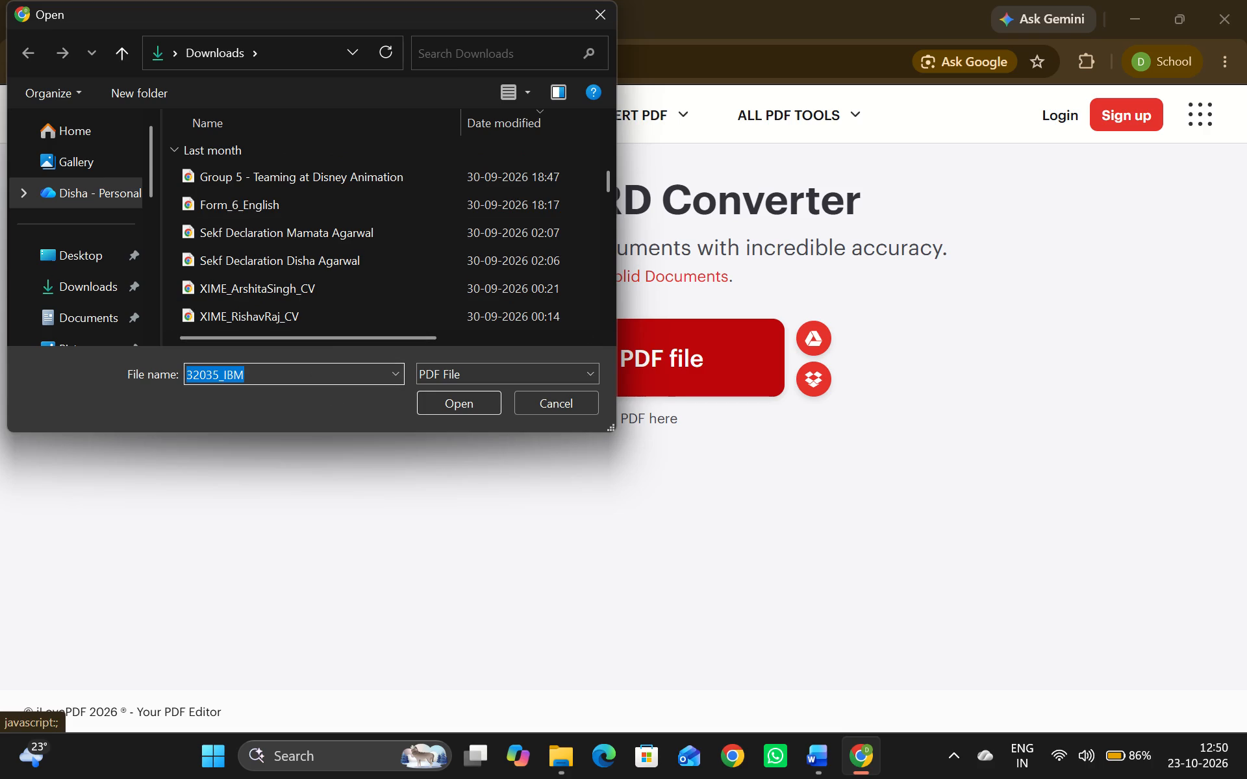
key("BackSpace")
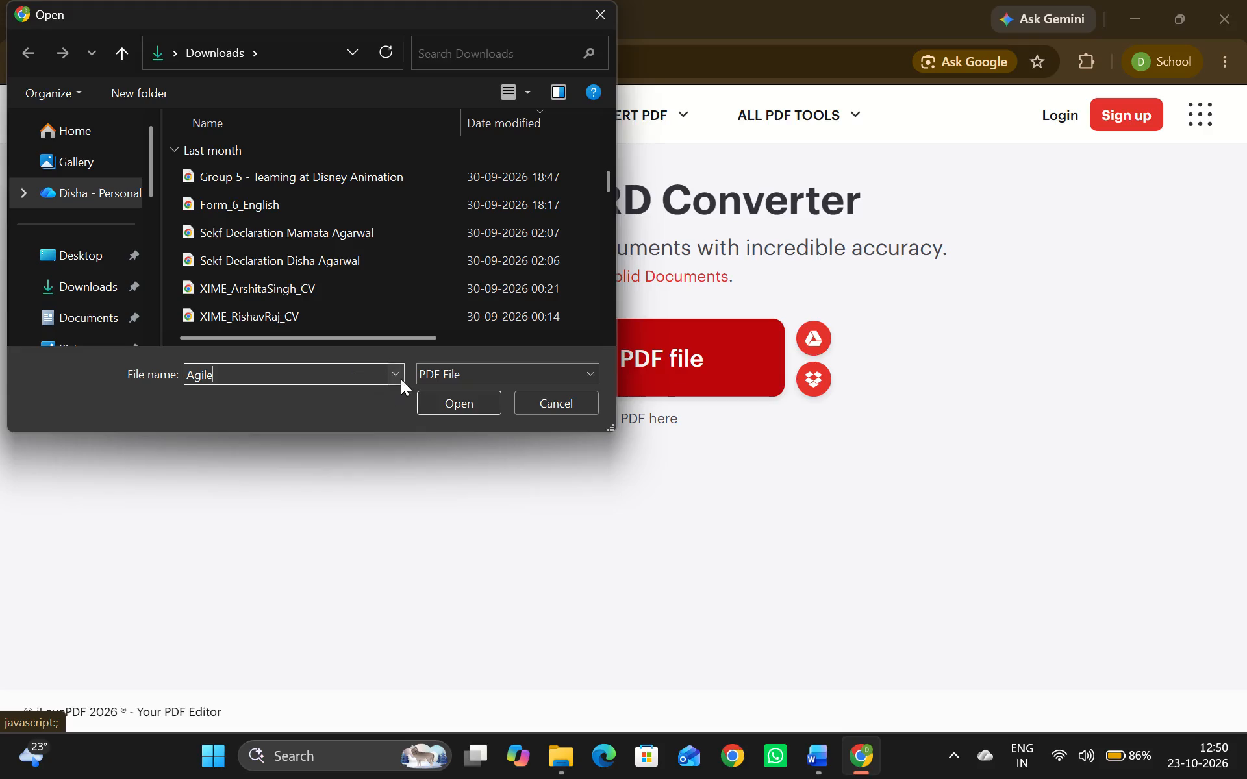
scroll(353, 274, "down", 2)
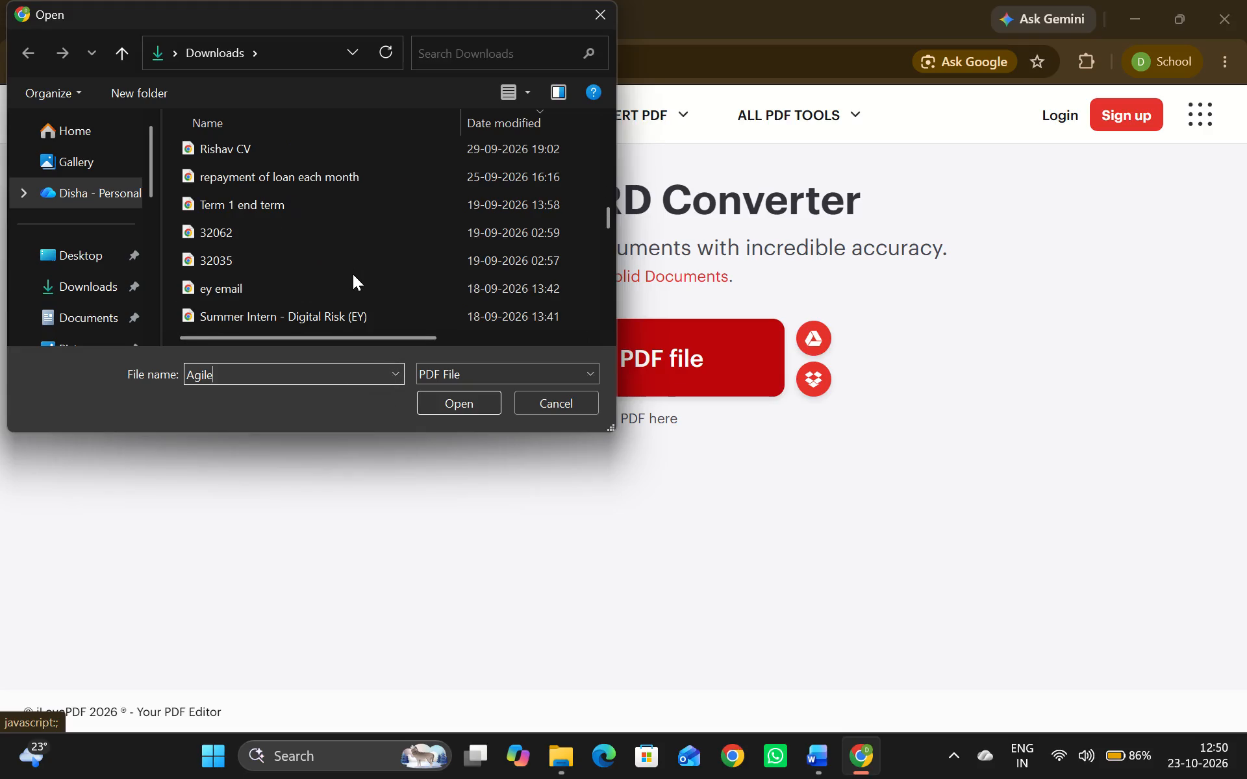
scroll(353, 274, "down", 2)
scroll(353, 274, "up", 5)
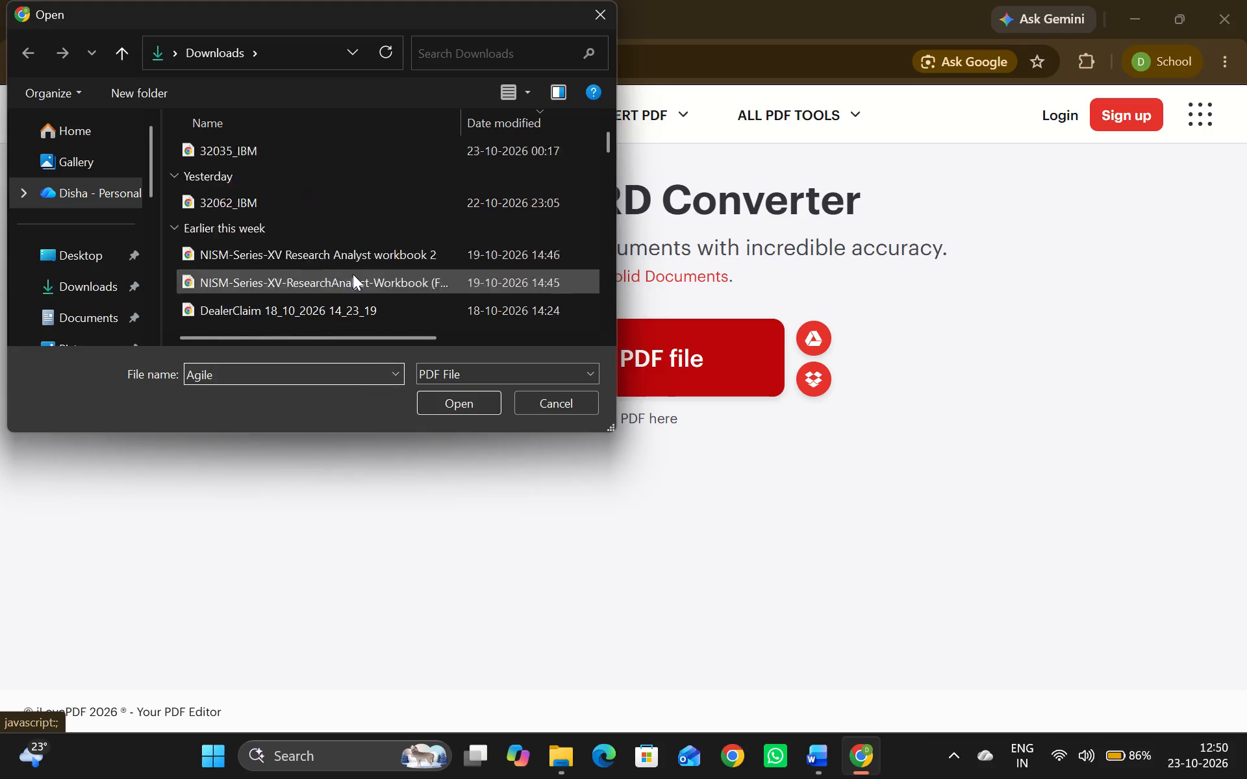
scroll(353, 274, "up", 1)
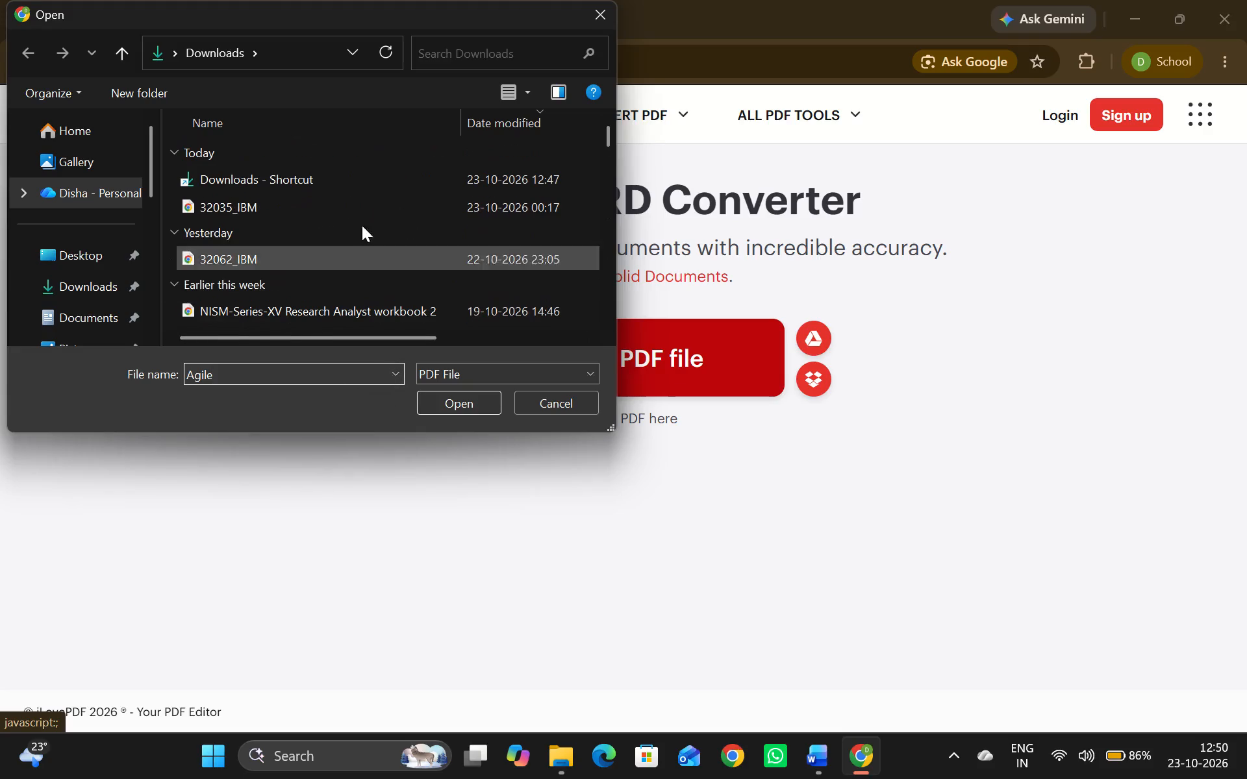
left_click(375, 174)
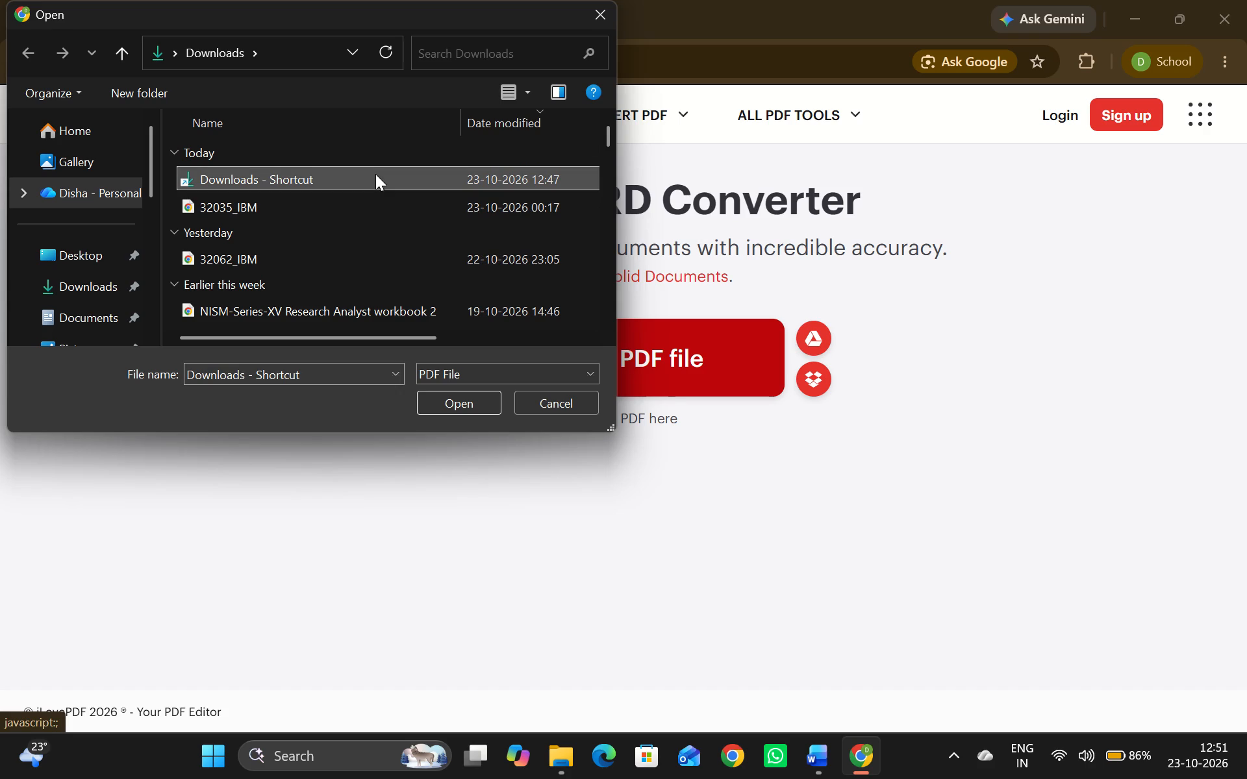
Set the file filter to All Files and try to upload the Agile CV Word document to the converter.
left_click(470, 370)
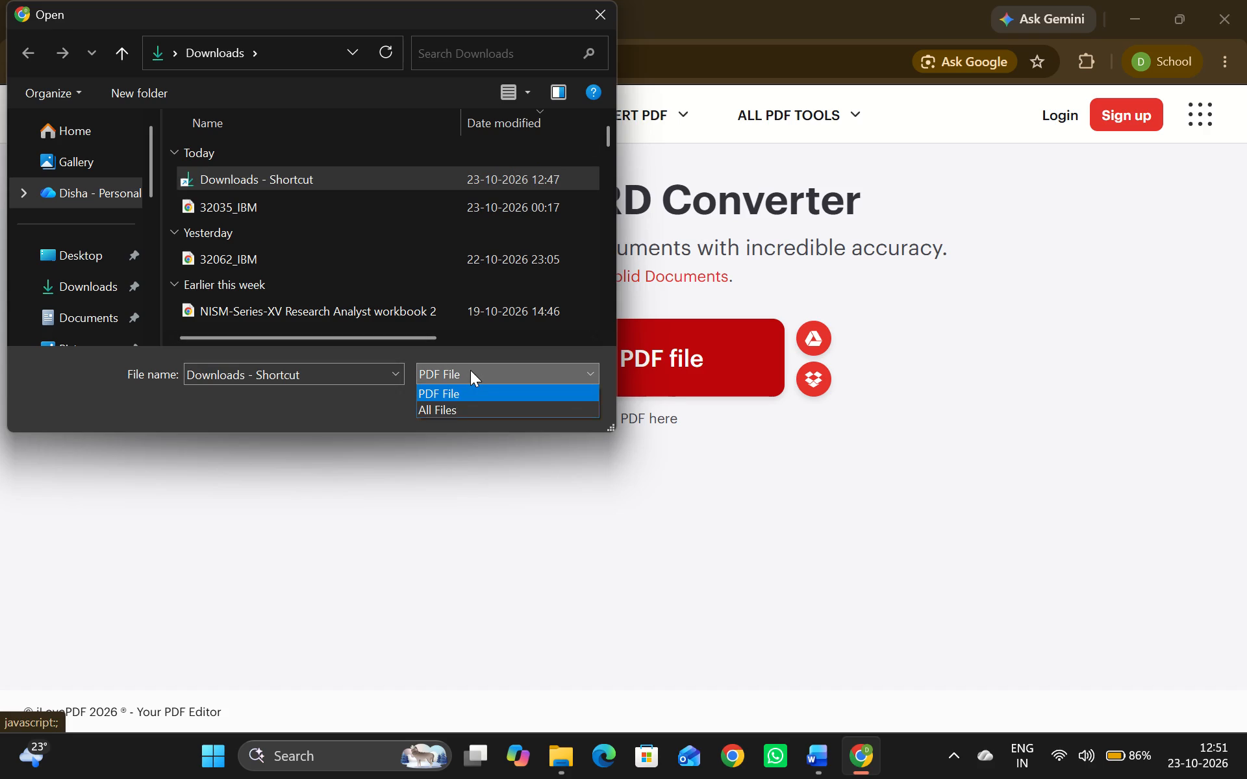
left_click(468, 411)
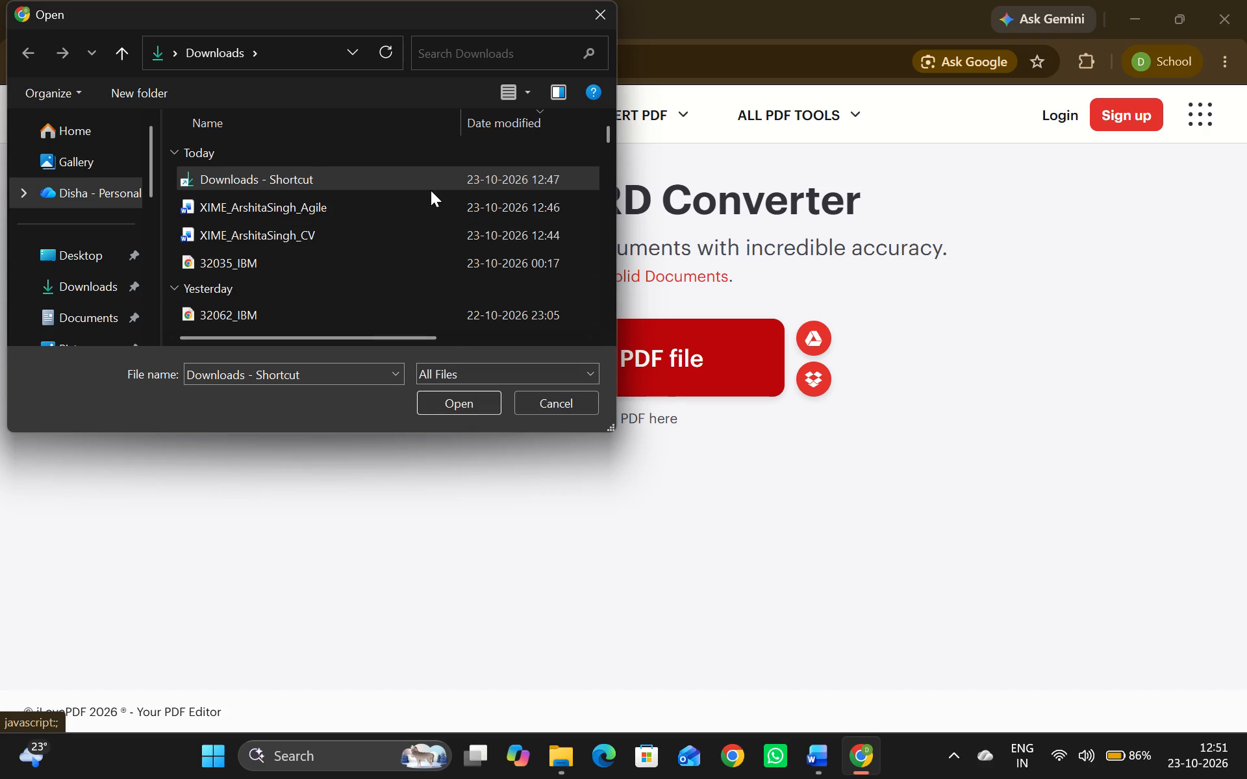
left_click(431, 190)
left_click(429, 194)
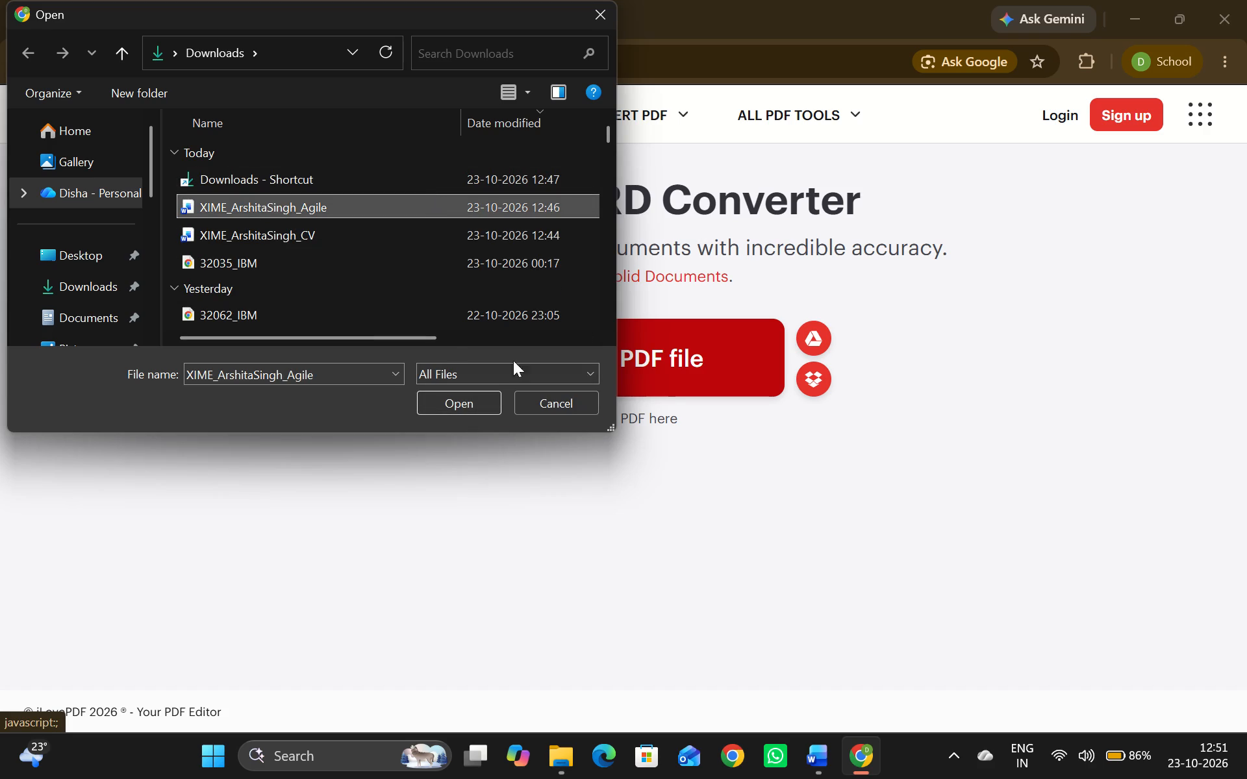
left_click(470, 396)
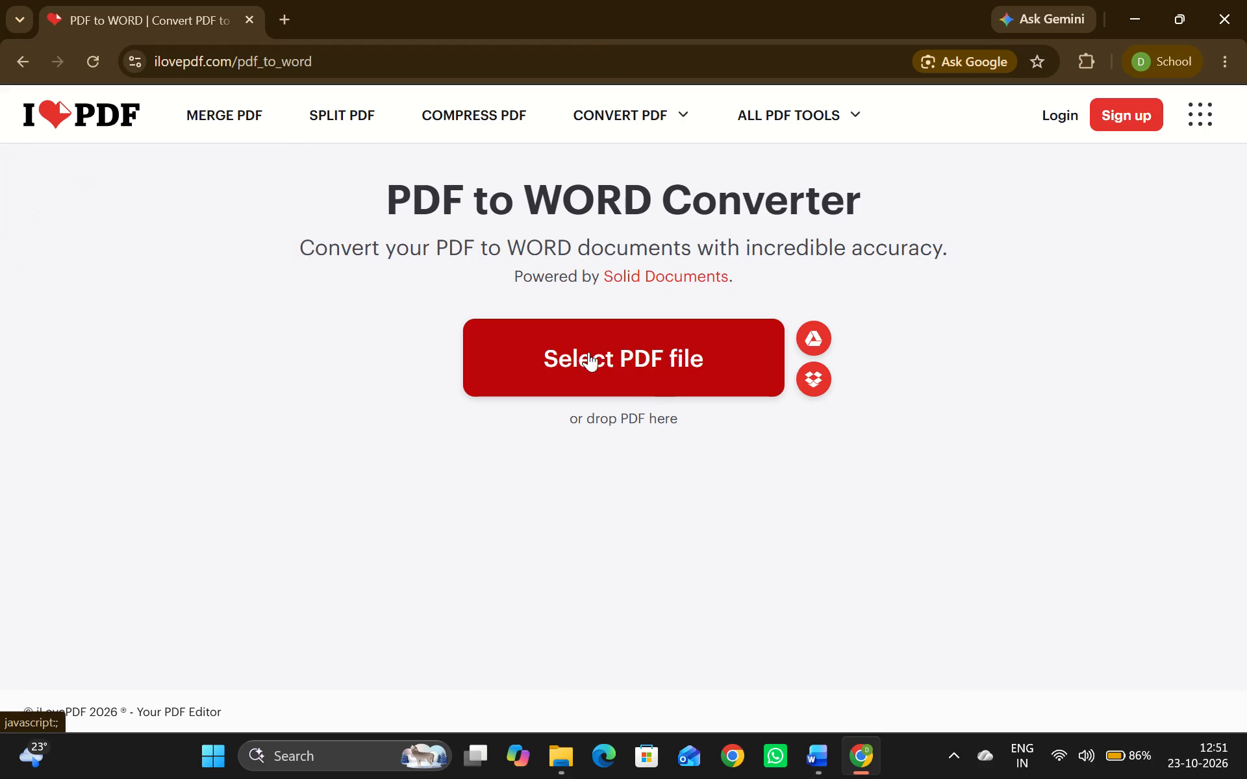
Open a new tab in the XIME Chrome profile and close the iLovePDF PDF to Word converter tab.
left_click(723, 769)
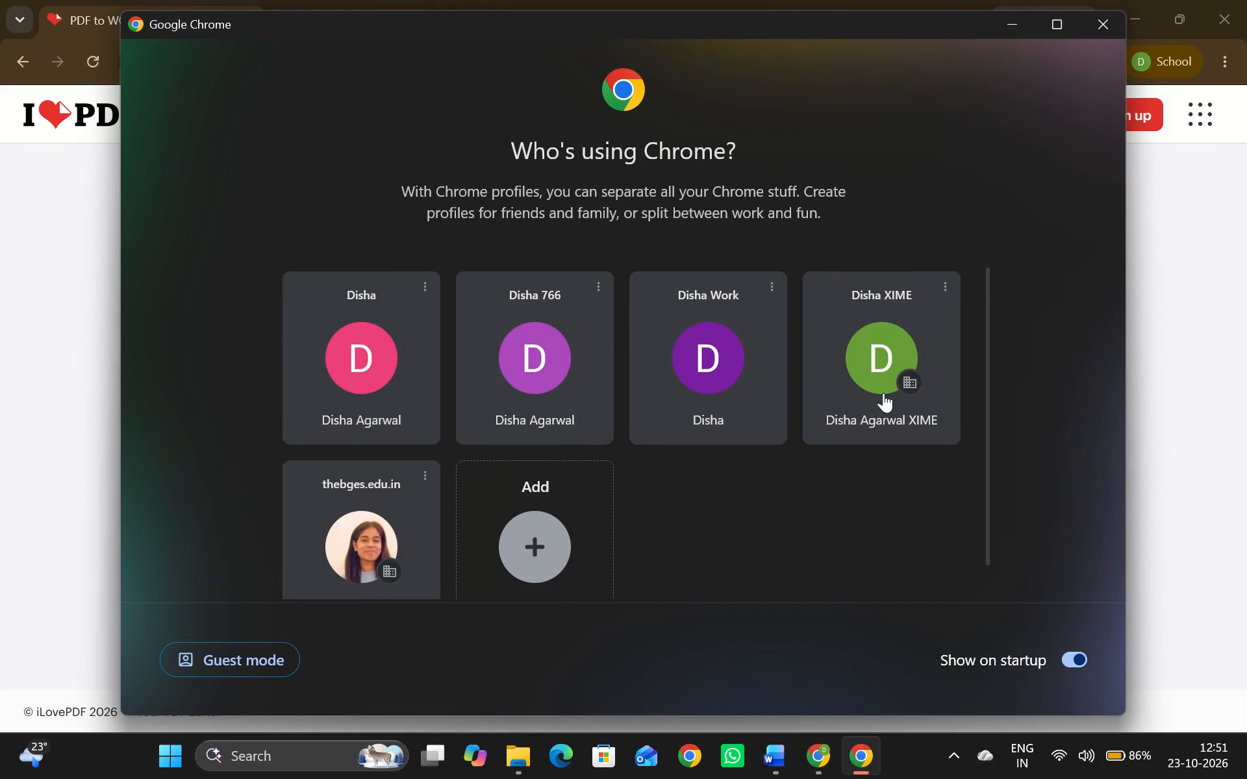
left_click(890, 395)
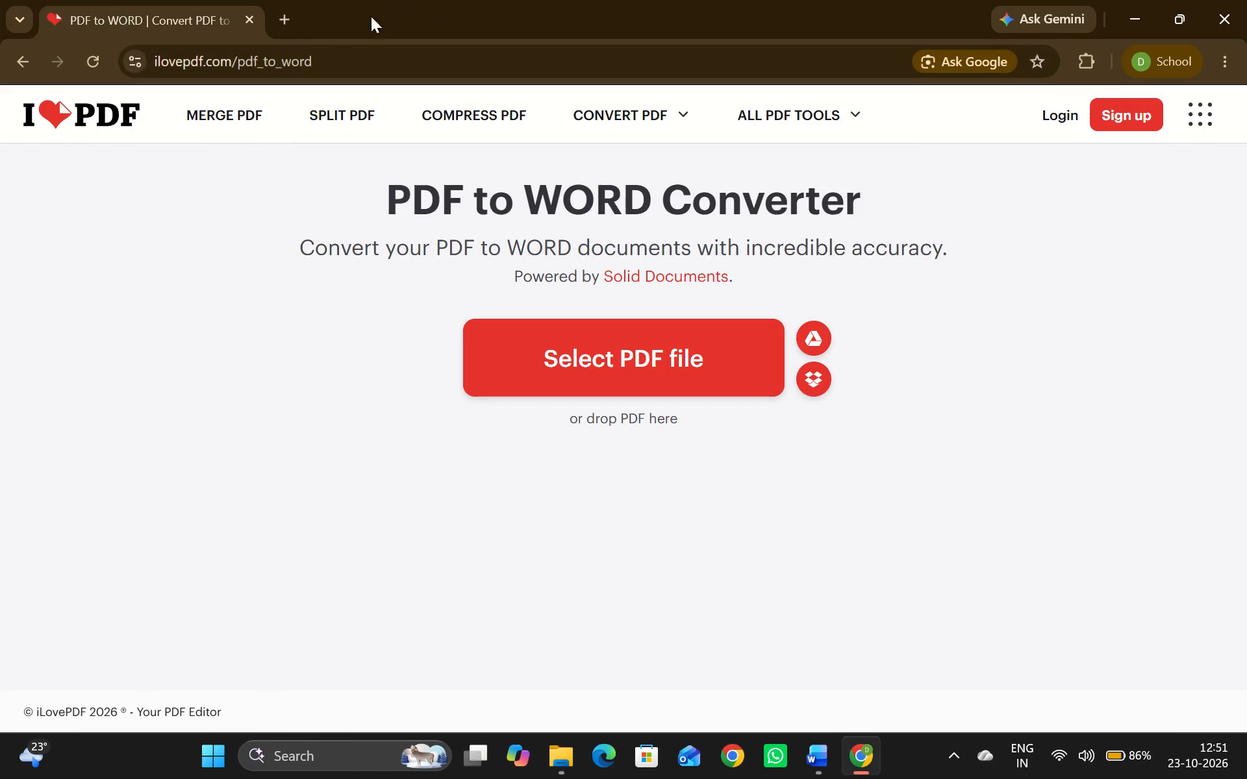
left_click(284, 1)
left_click(240, 14)
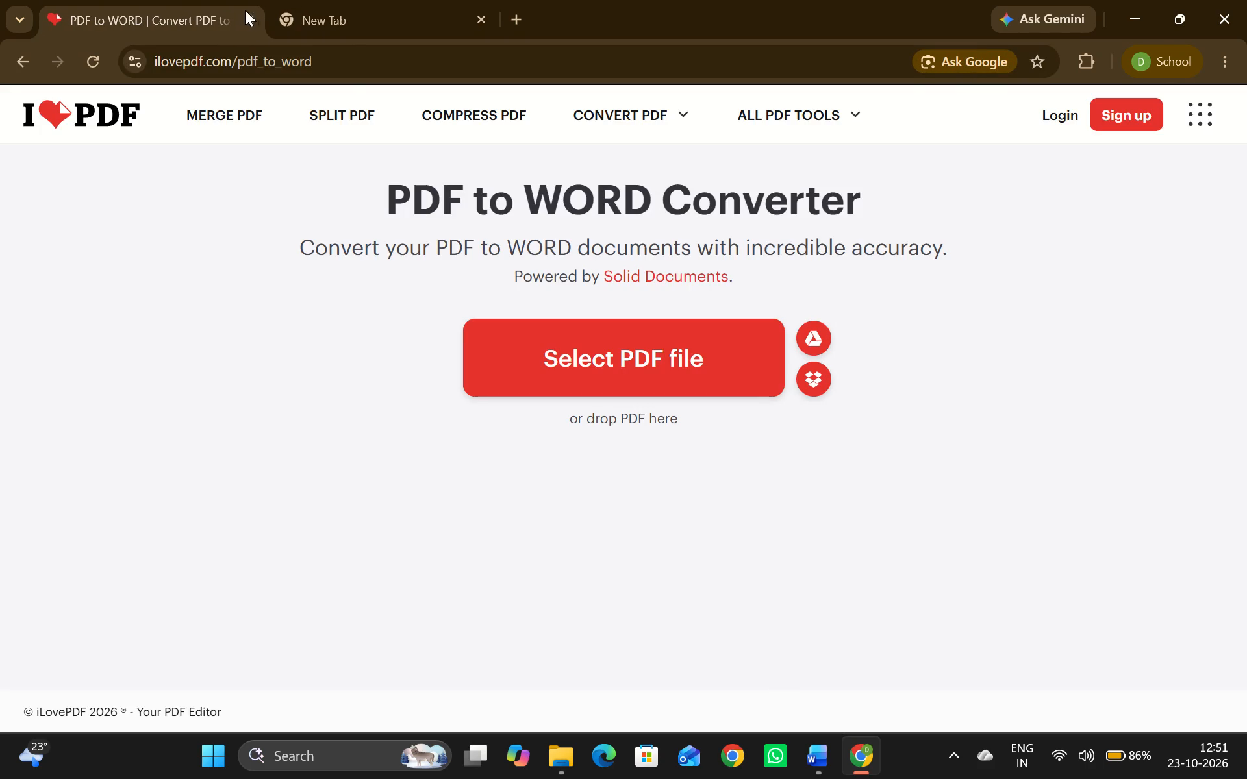
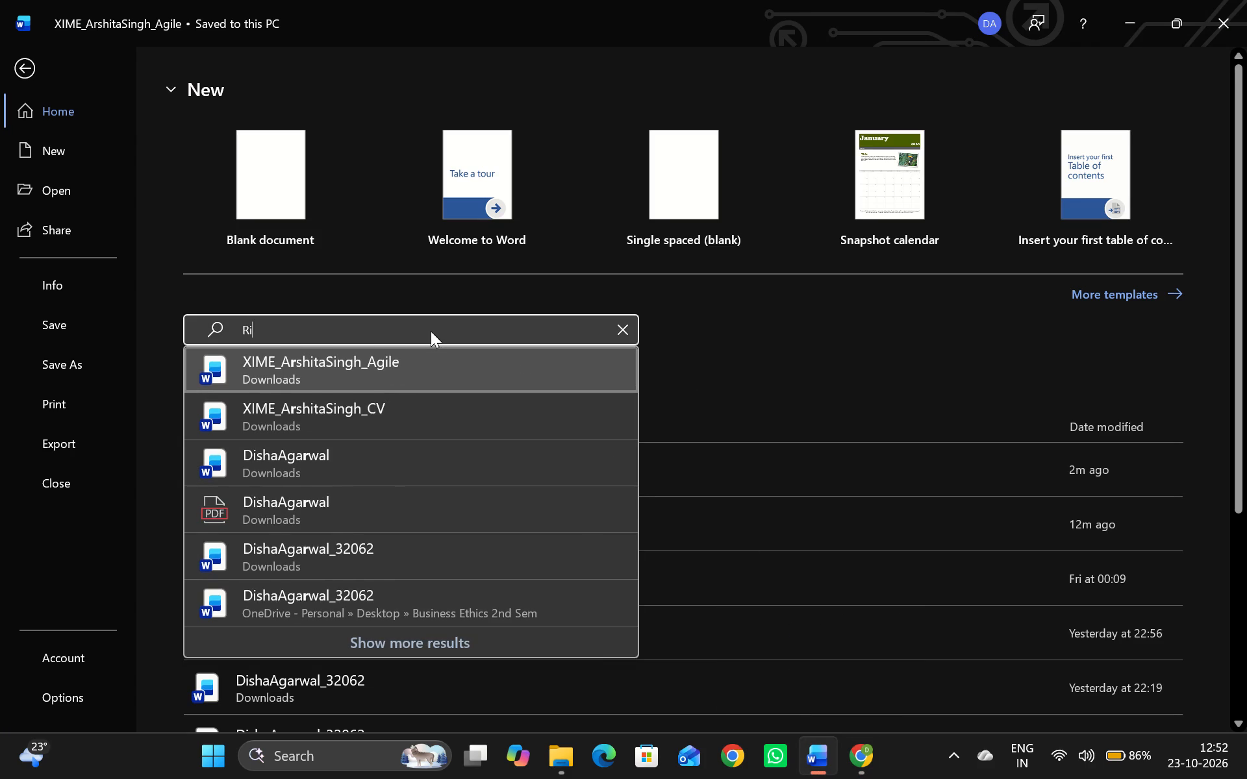
Search the Word files for "Rishav", open the EY version of the document from Downloads and look through it.
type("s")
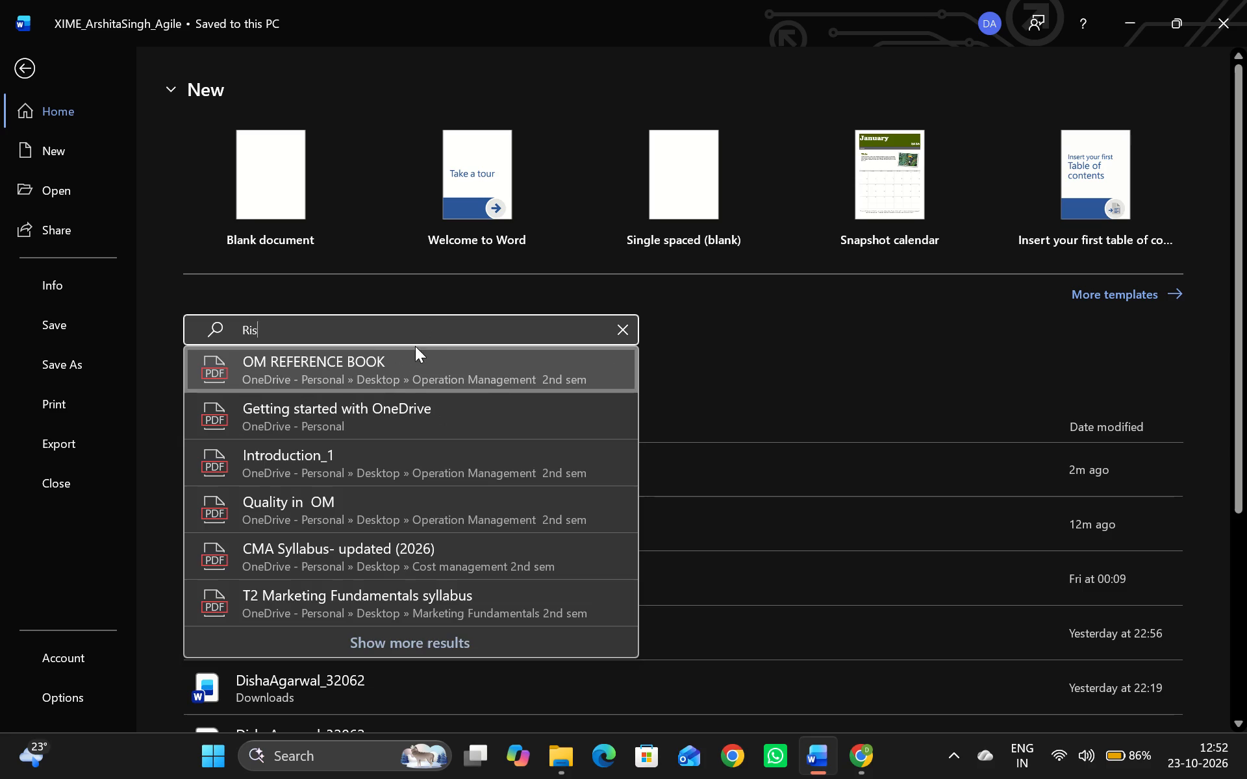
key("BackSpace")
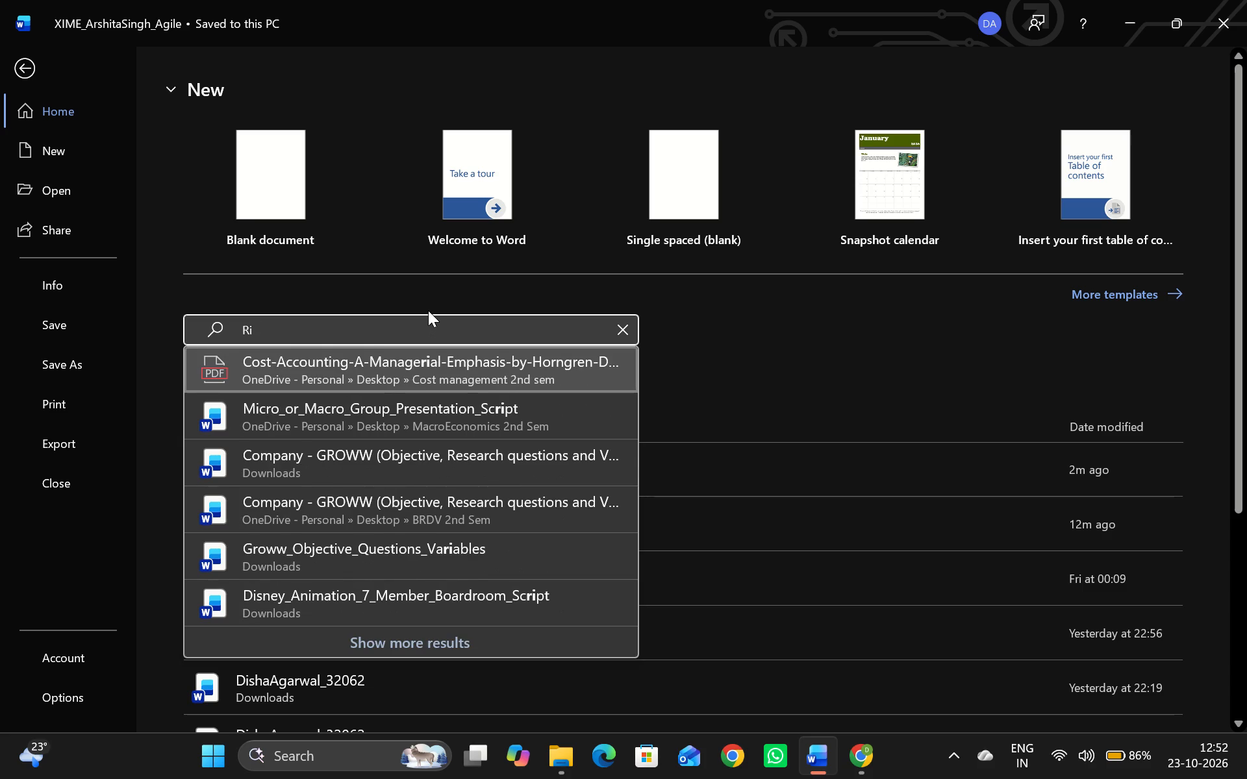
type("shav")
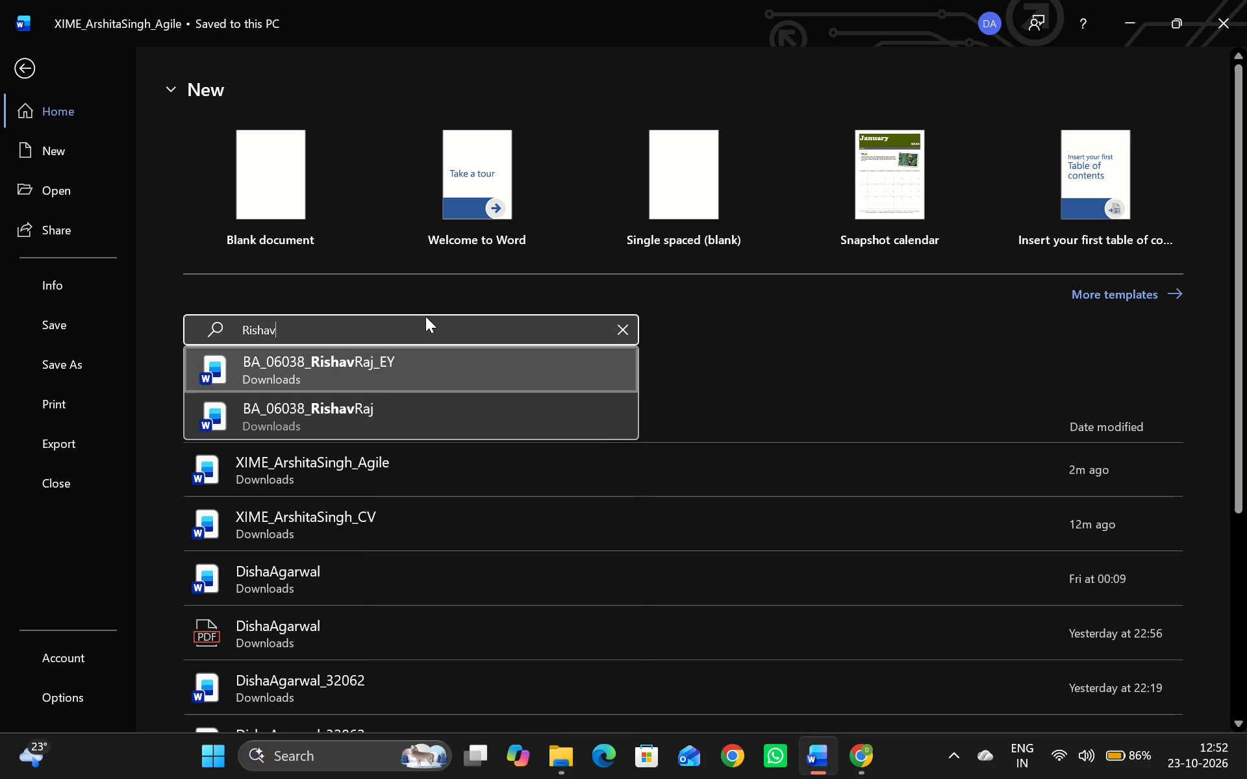
left_click(411, 367)
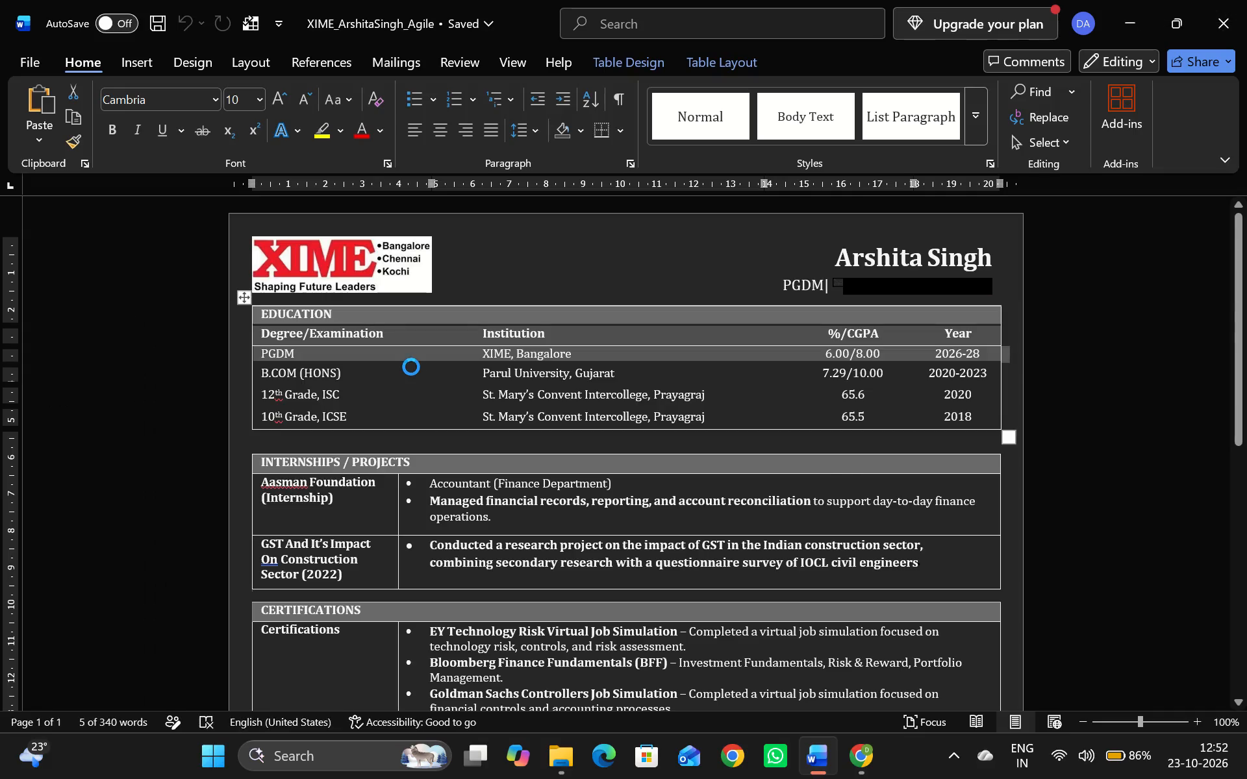
scroll(411, 367, "down", 5)
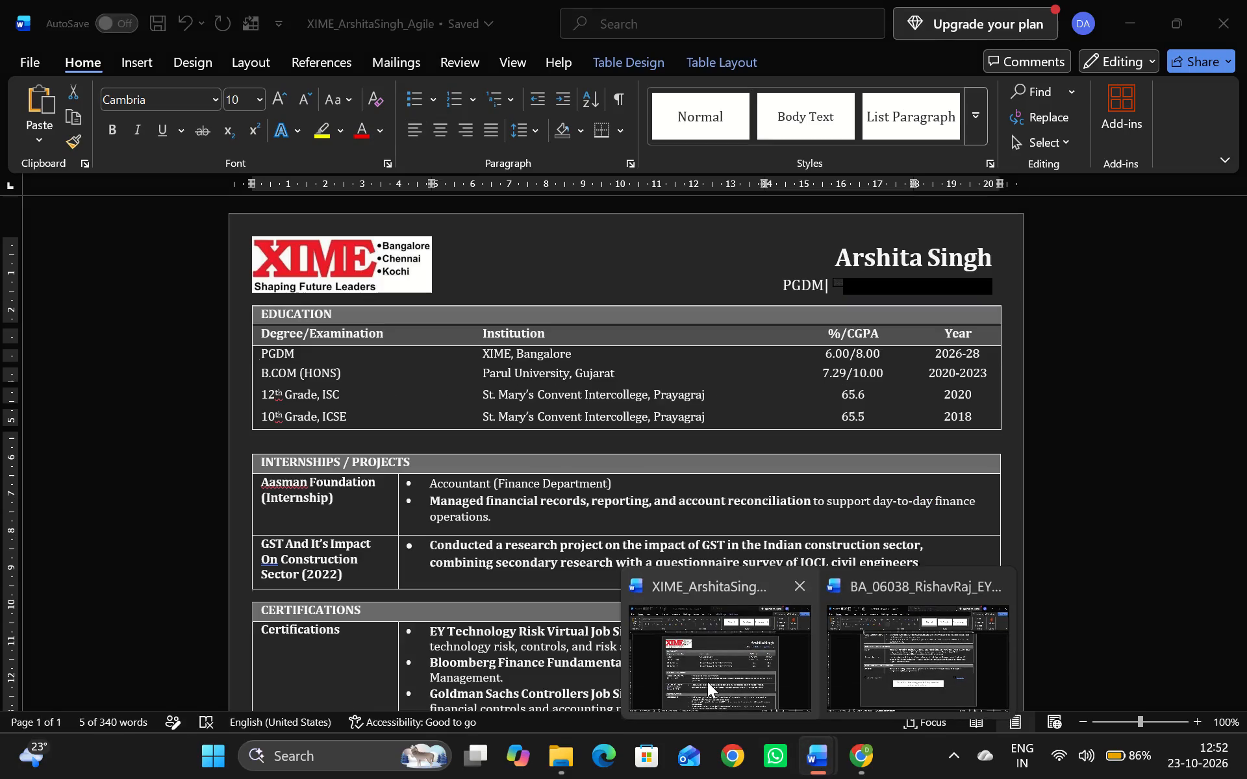
Replace the Skills text in the BA EY CV with the full Skills list copied from the XIME Agile CV.
left_click(707, 682)
scroll(616, 563, "down", 7)
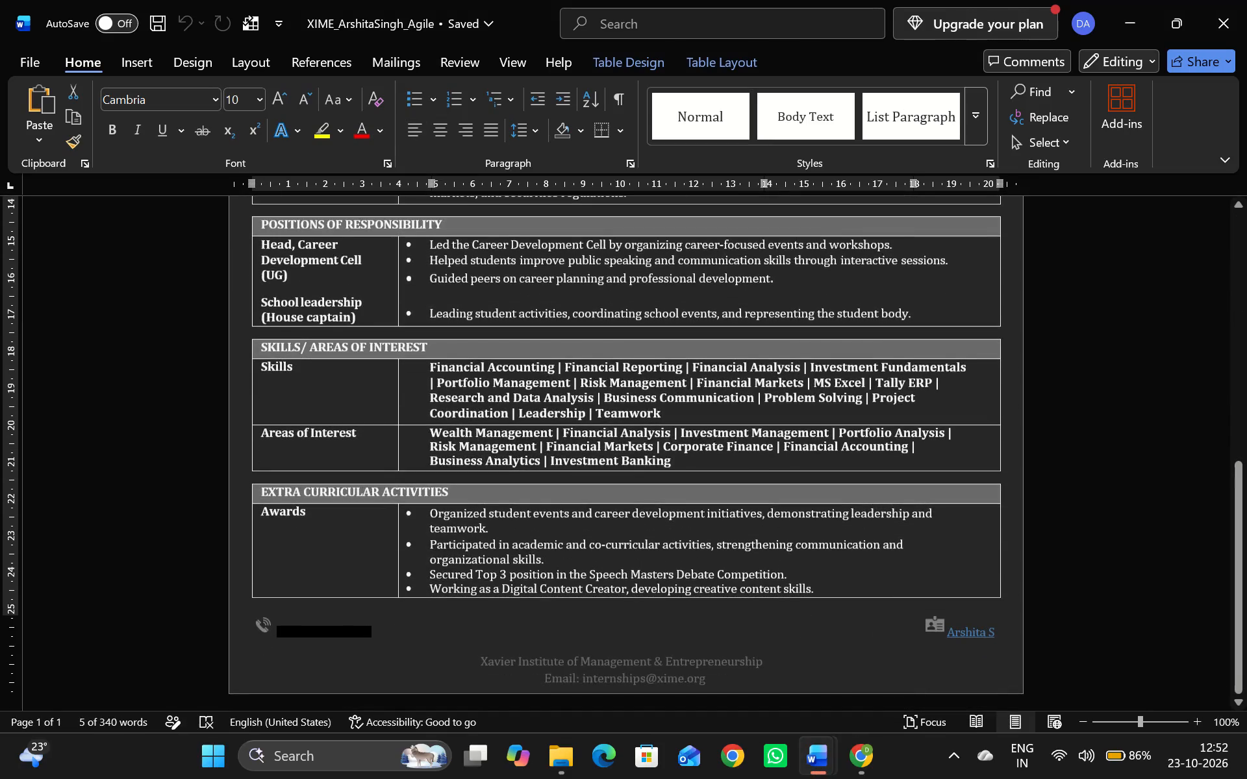
left_click(425, 371)
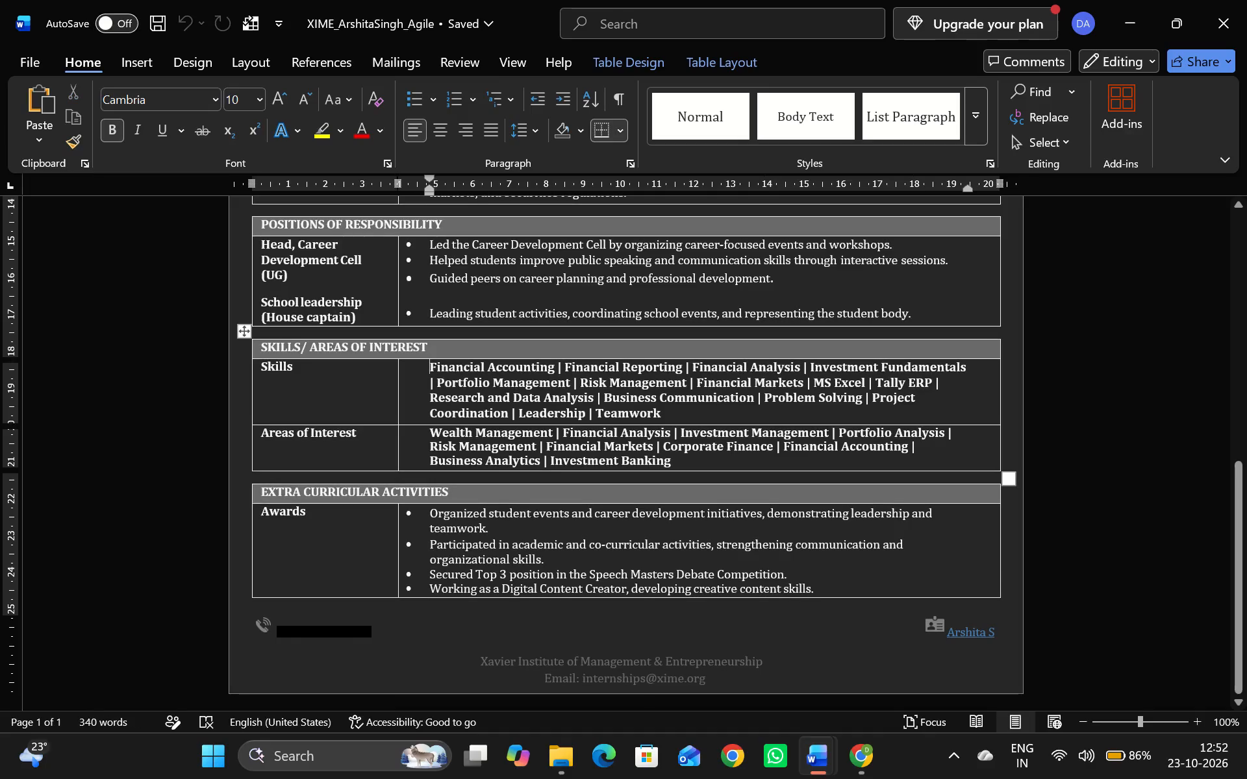
left_click_drag(425, 371, 607, 408)
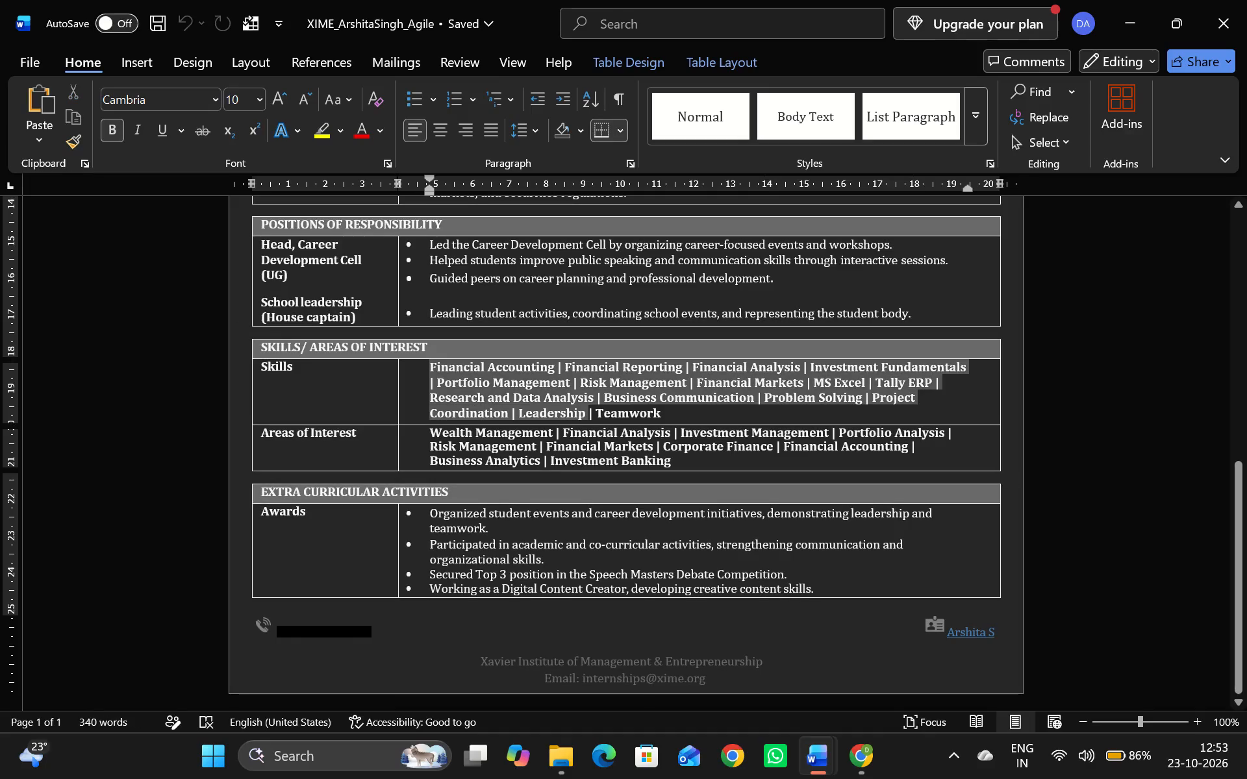
left_click_drag(607, 408, 668, 408)
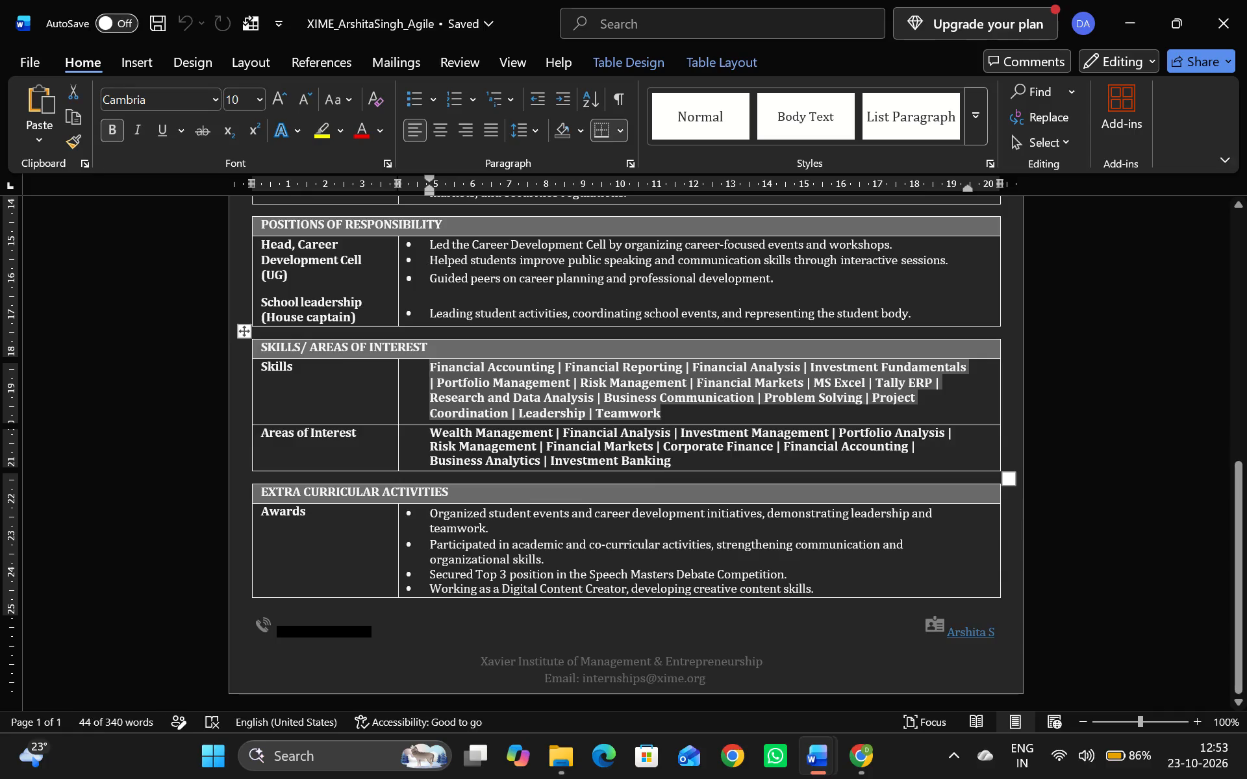
key("ctrl+c")
left_click(668, 408)
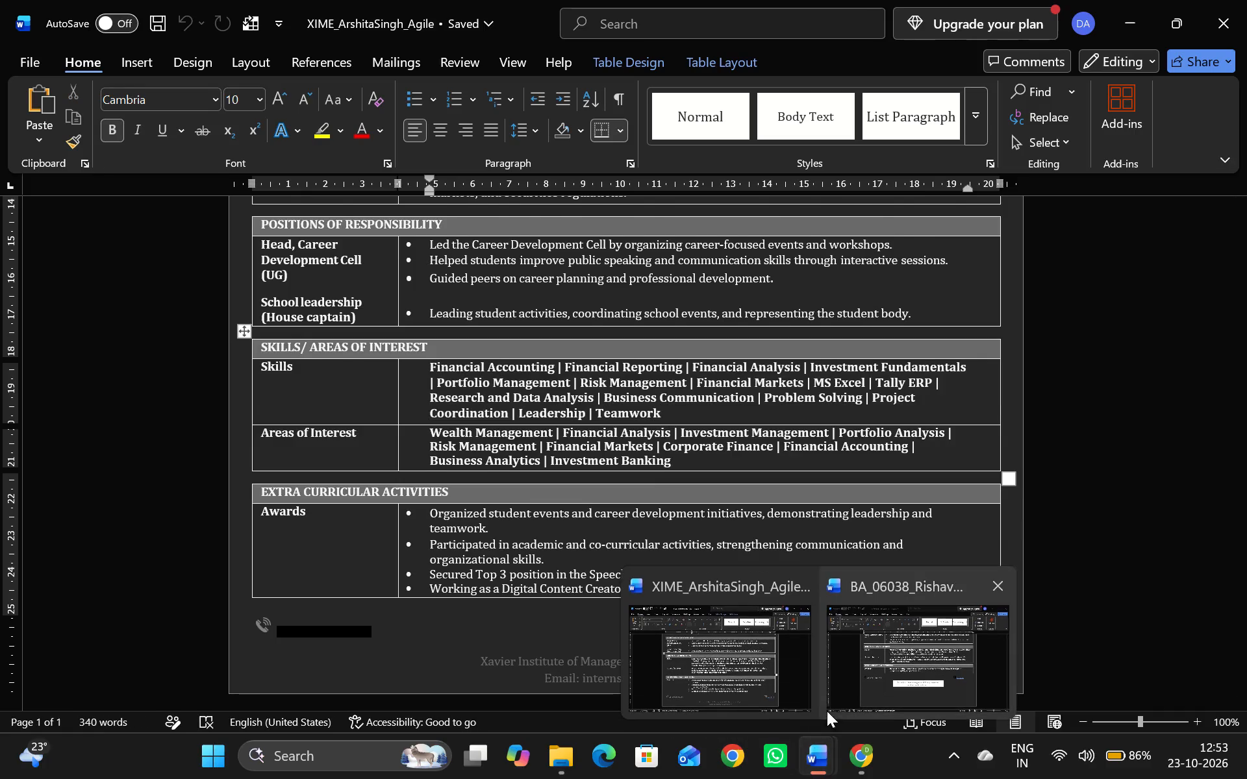
left_click(863, 662)
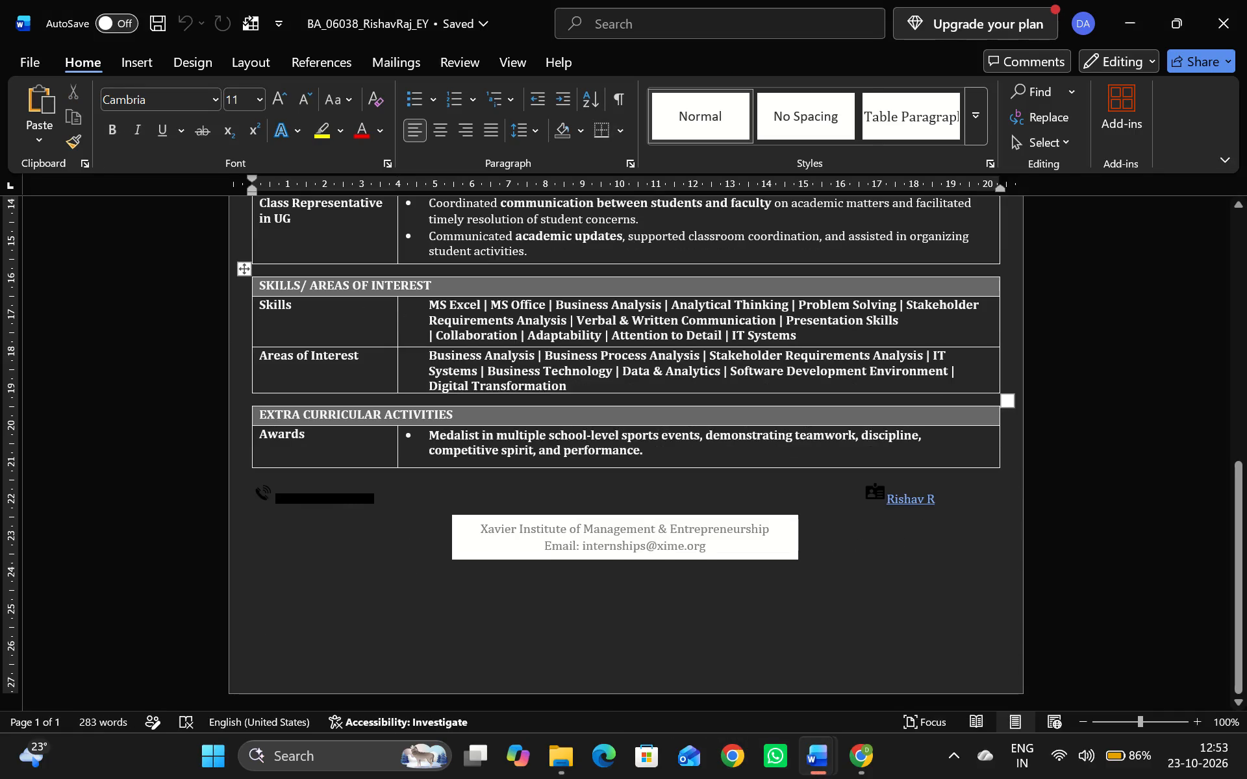
left_click_drag(429, 302, 498, 320)
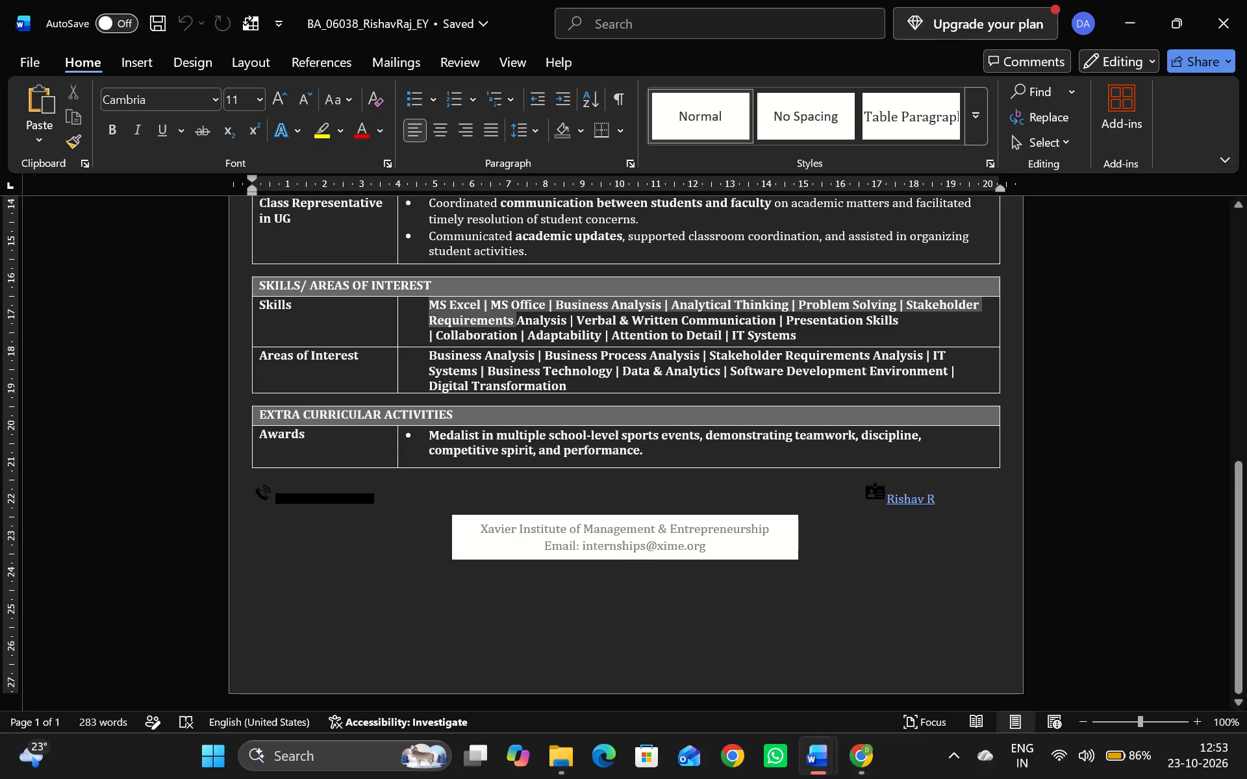
left_click_drag(498, 320, 795, 338)
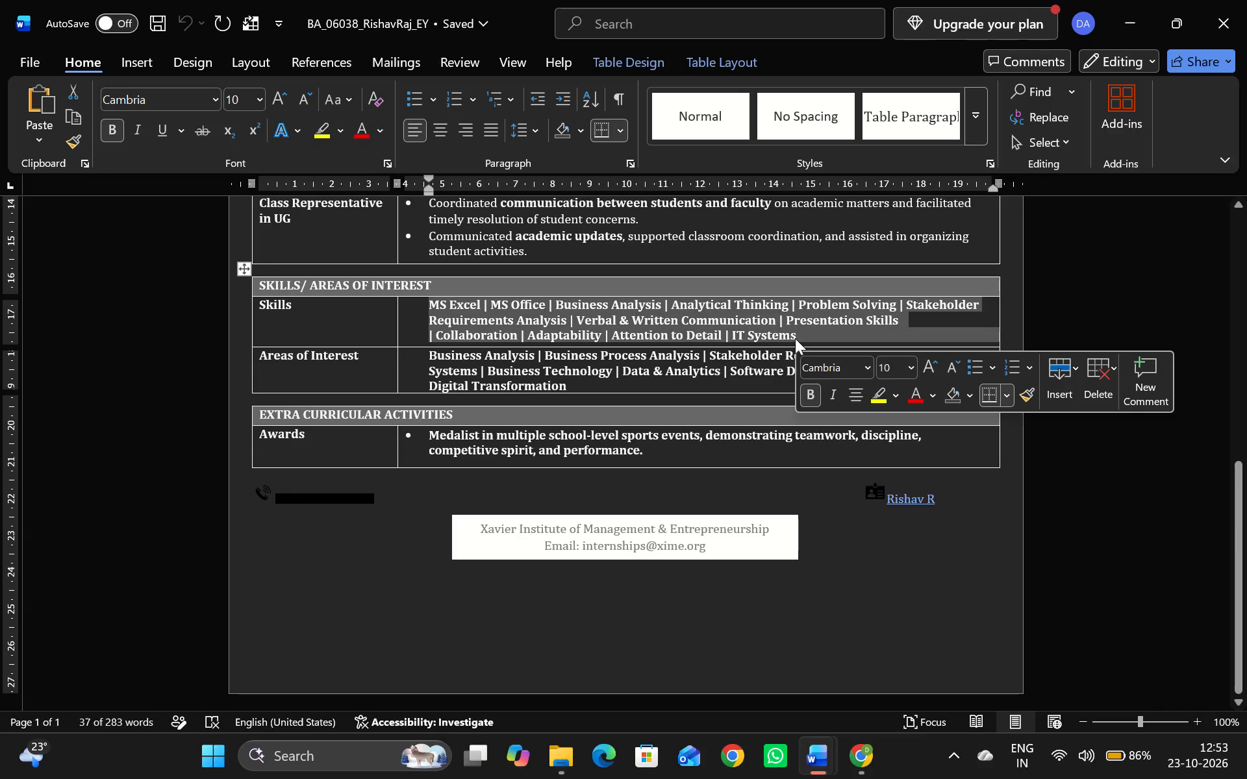
key("ctrl+v")
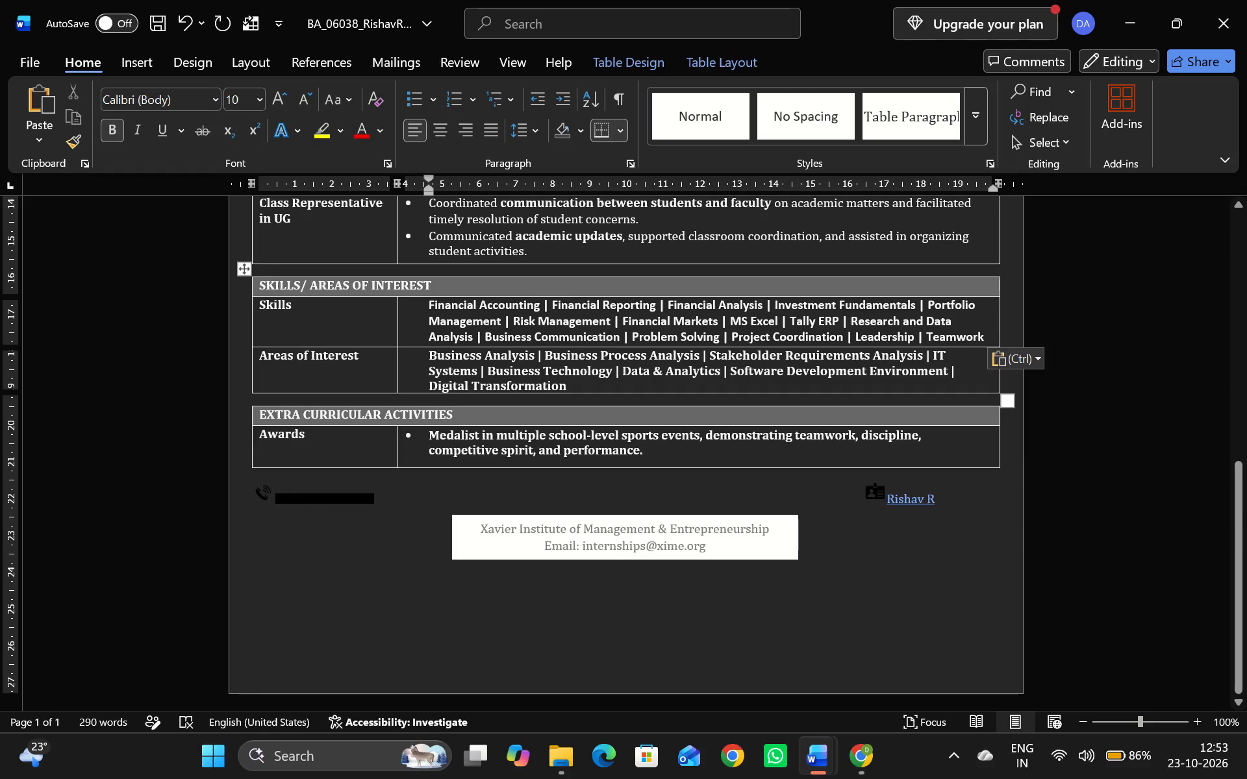
Set the font of the pasted Skills list in the BA EY CV to Cambria.
left_click_drag(425, 304, 843, 325)
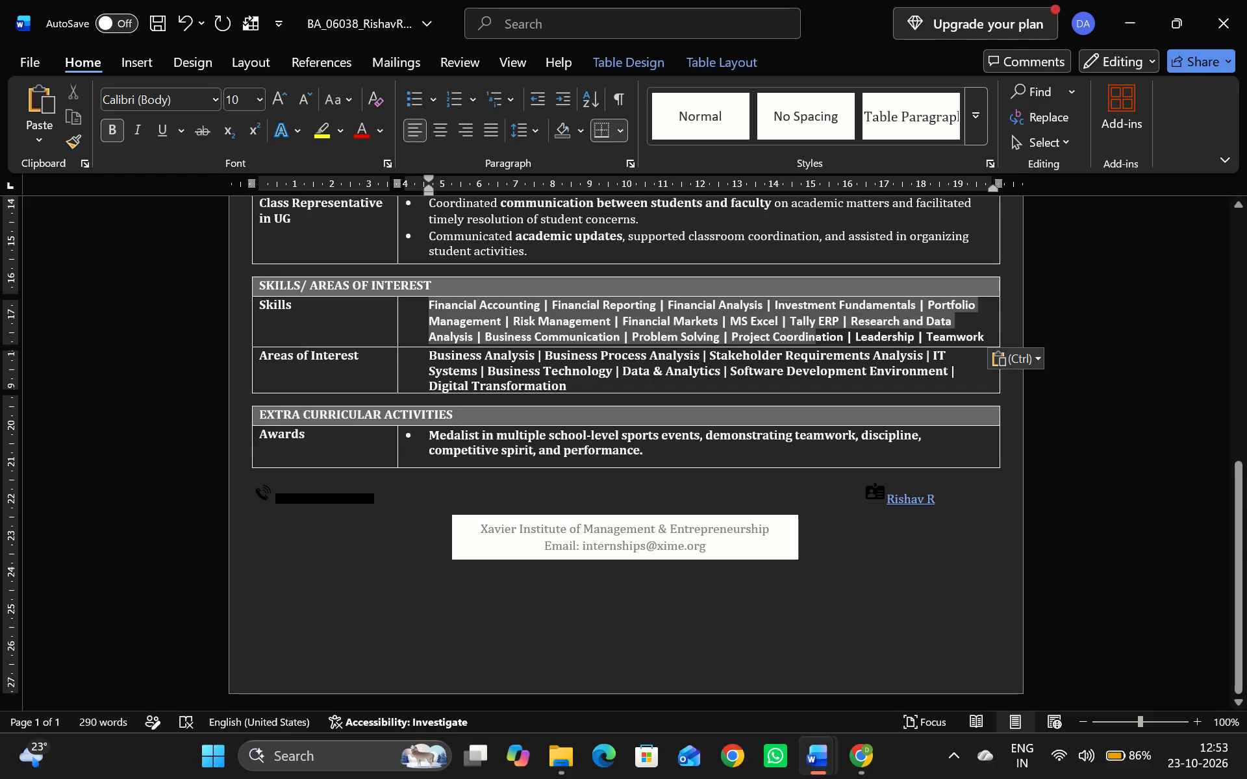
left_click_drag(843, 325, 981, 334)
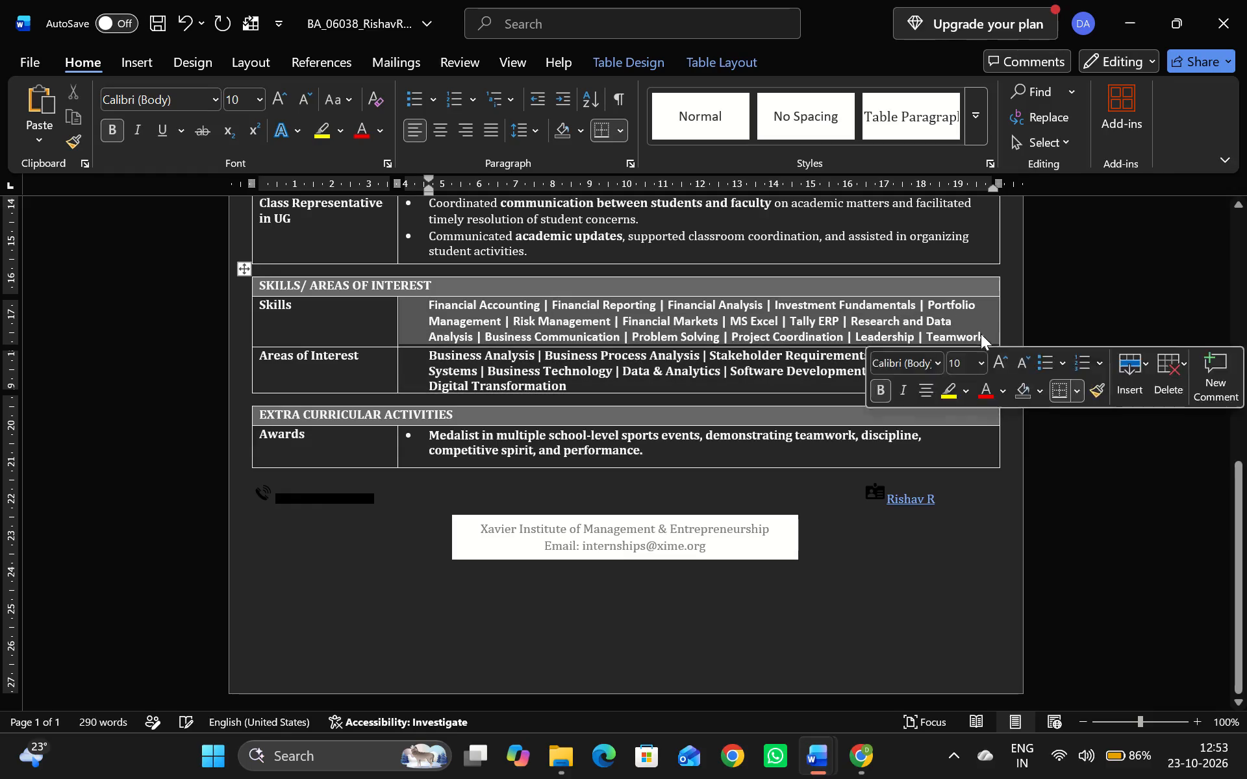
left_click(210, 101)
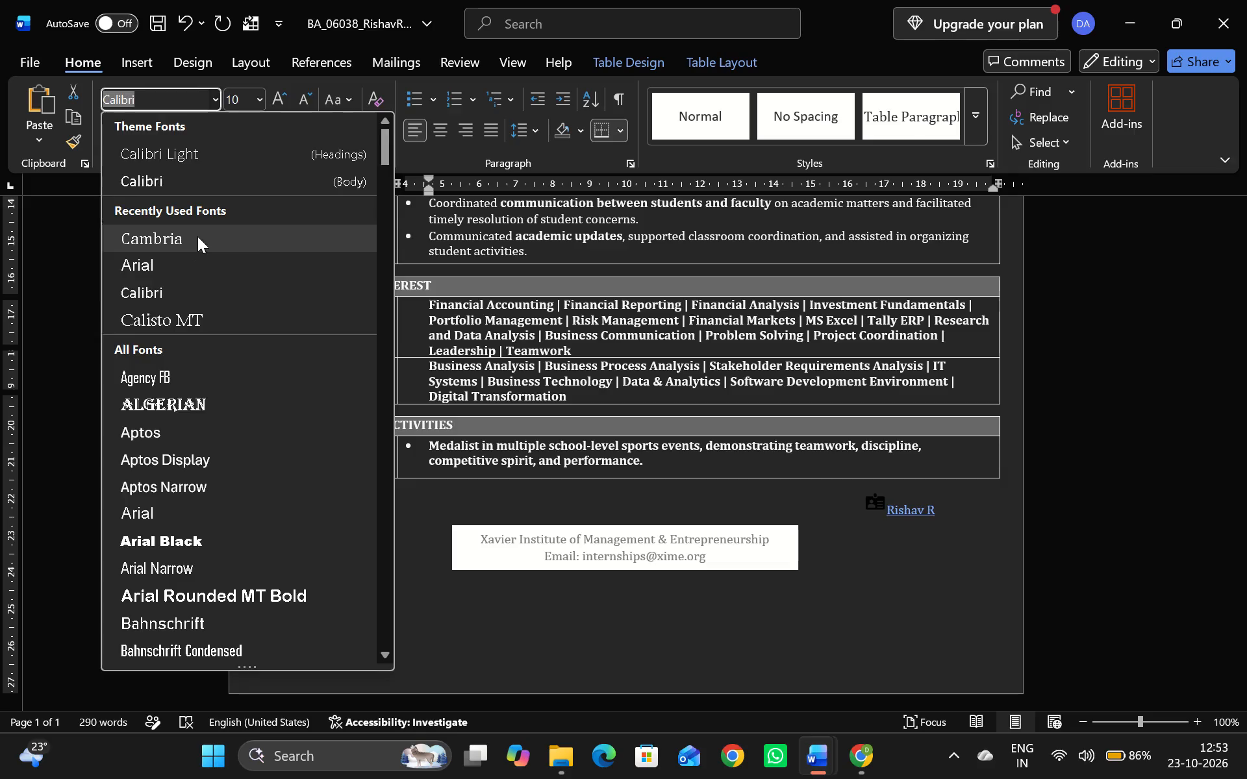
left_click(197, 236)
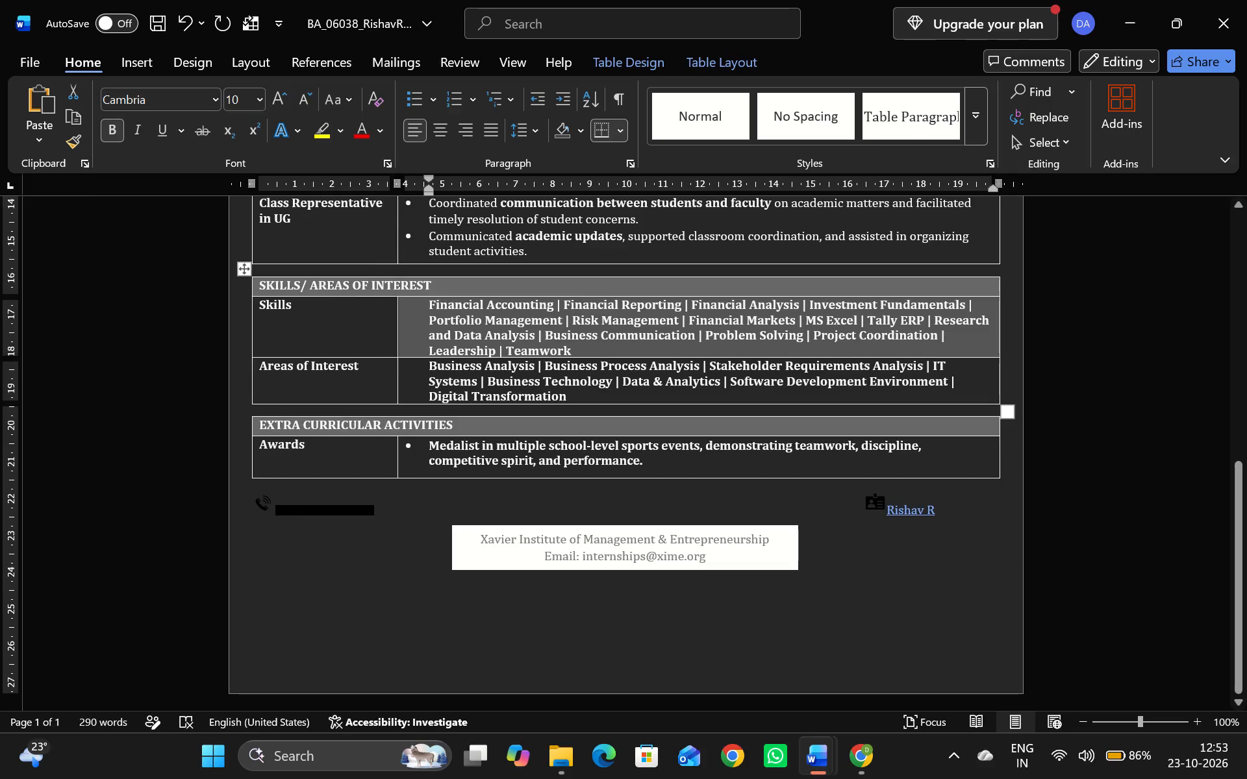
left_click(585, 392)
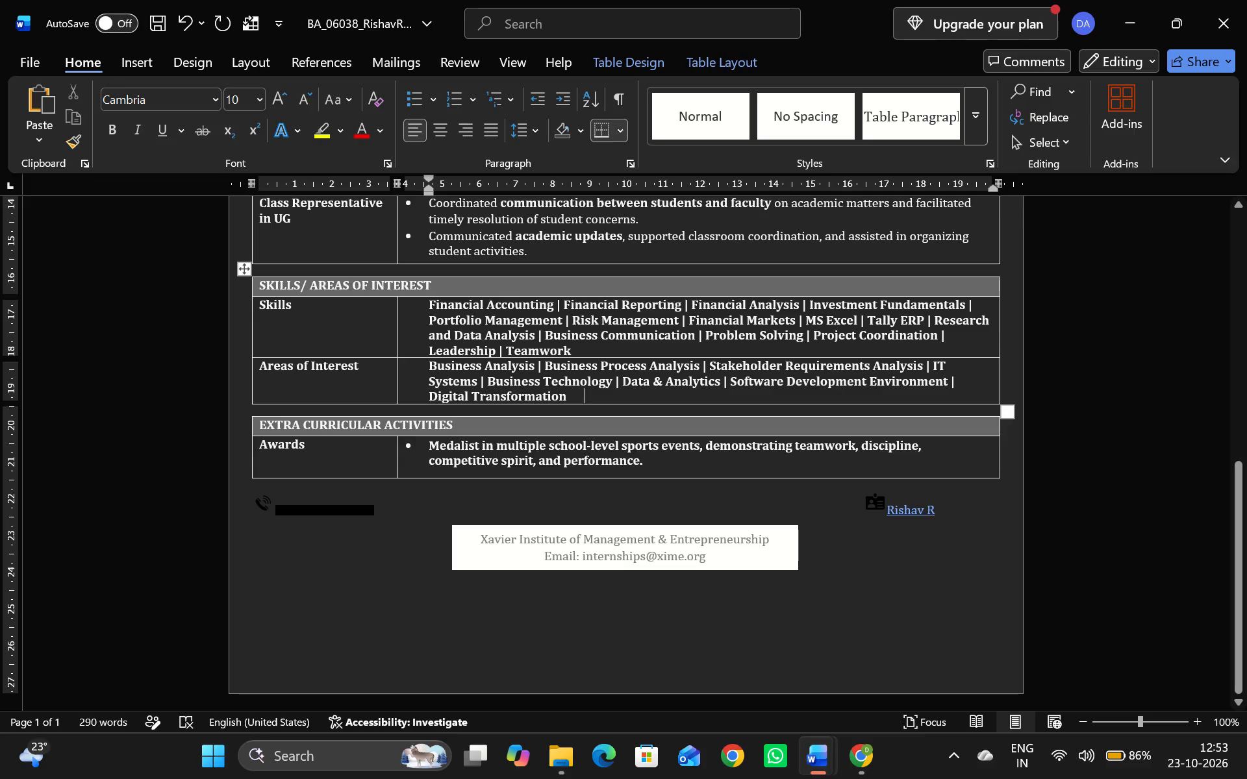
Slightly increase the height of the Skills row by lowering its border with the Areas of Interest row.
left_click_drag(381, 357, 385, 364)
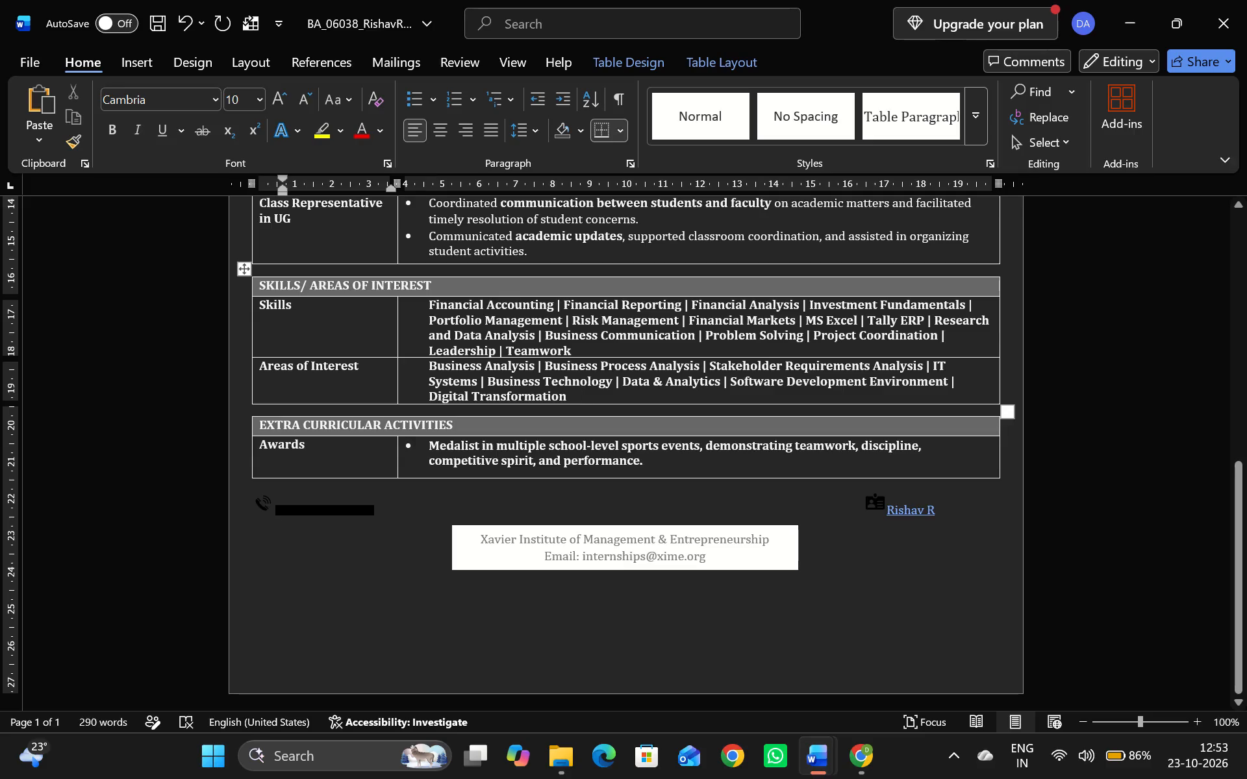
left_click(410, 359)
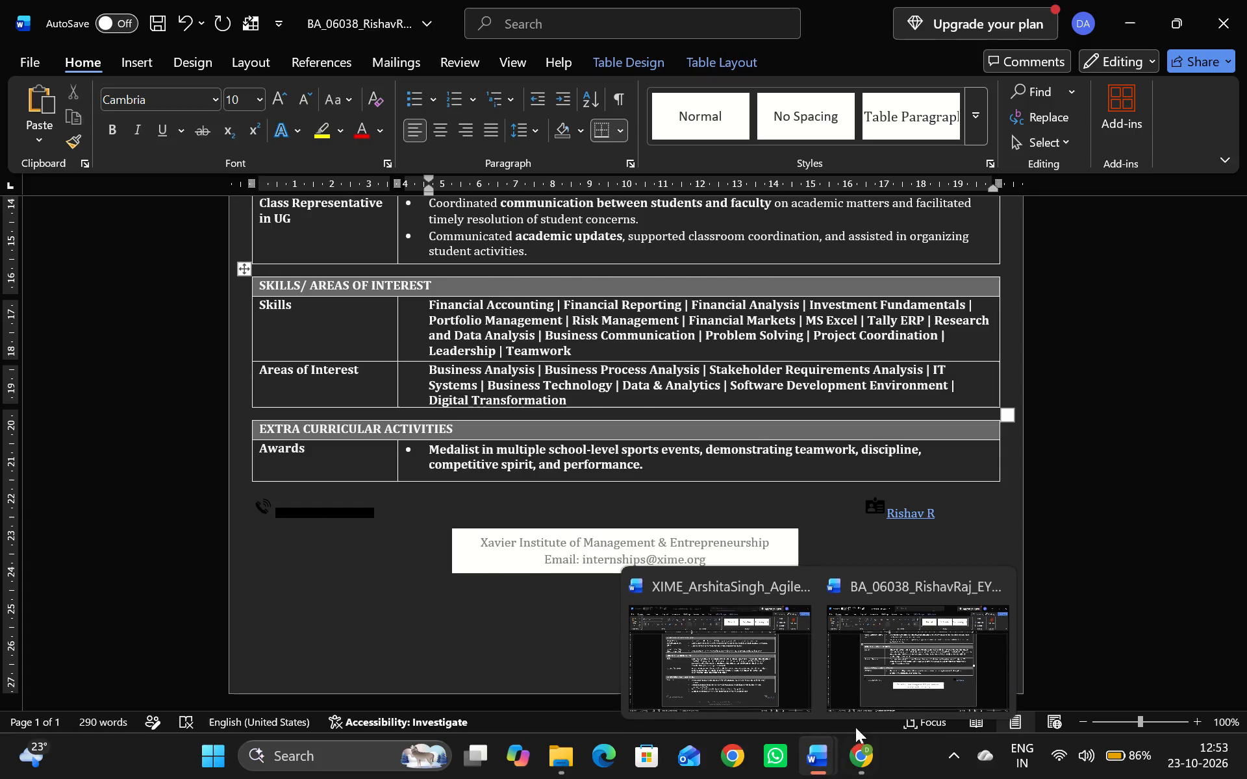
Replace the Areas of Interest text in the BA EY CV with the Areas of Interest list copied from the XIME Agile CV.
left_click(776, 671)
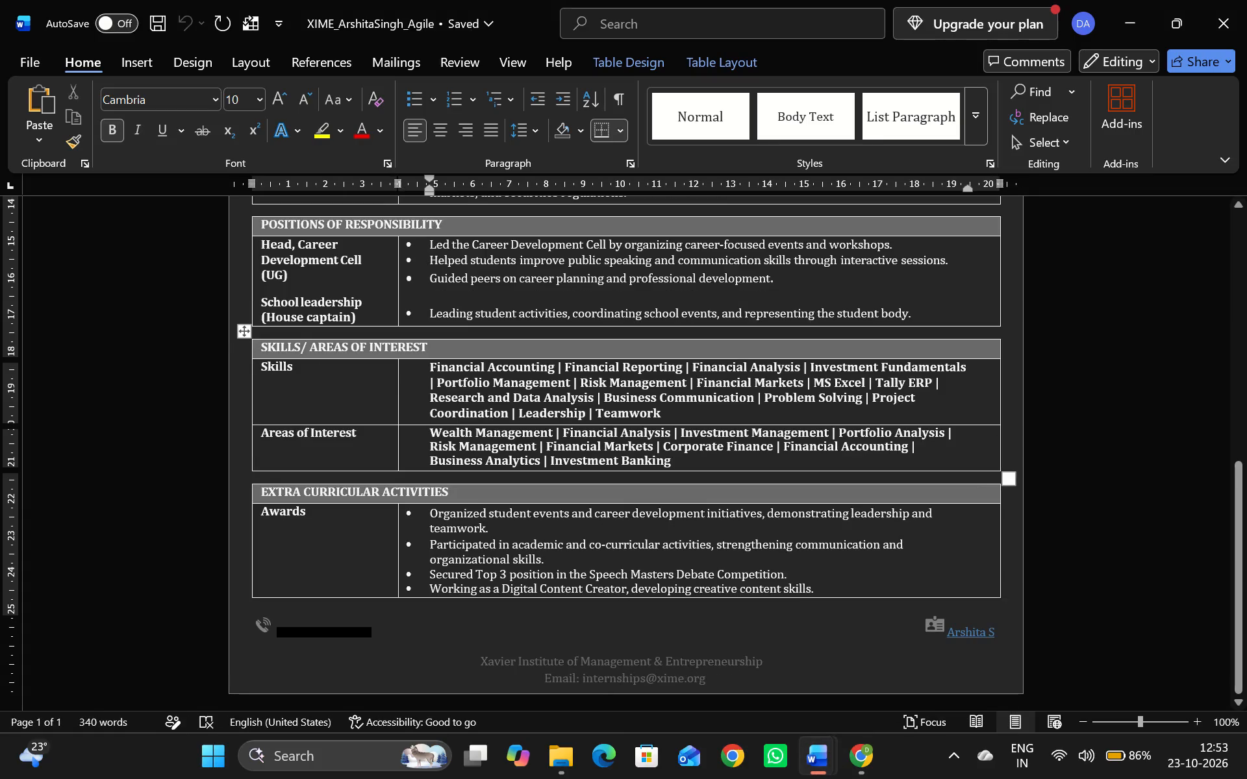
left_click_drag(428, 434, 668, 456)
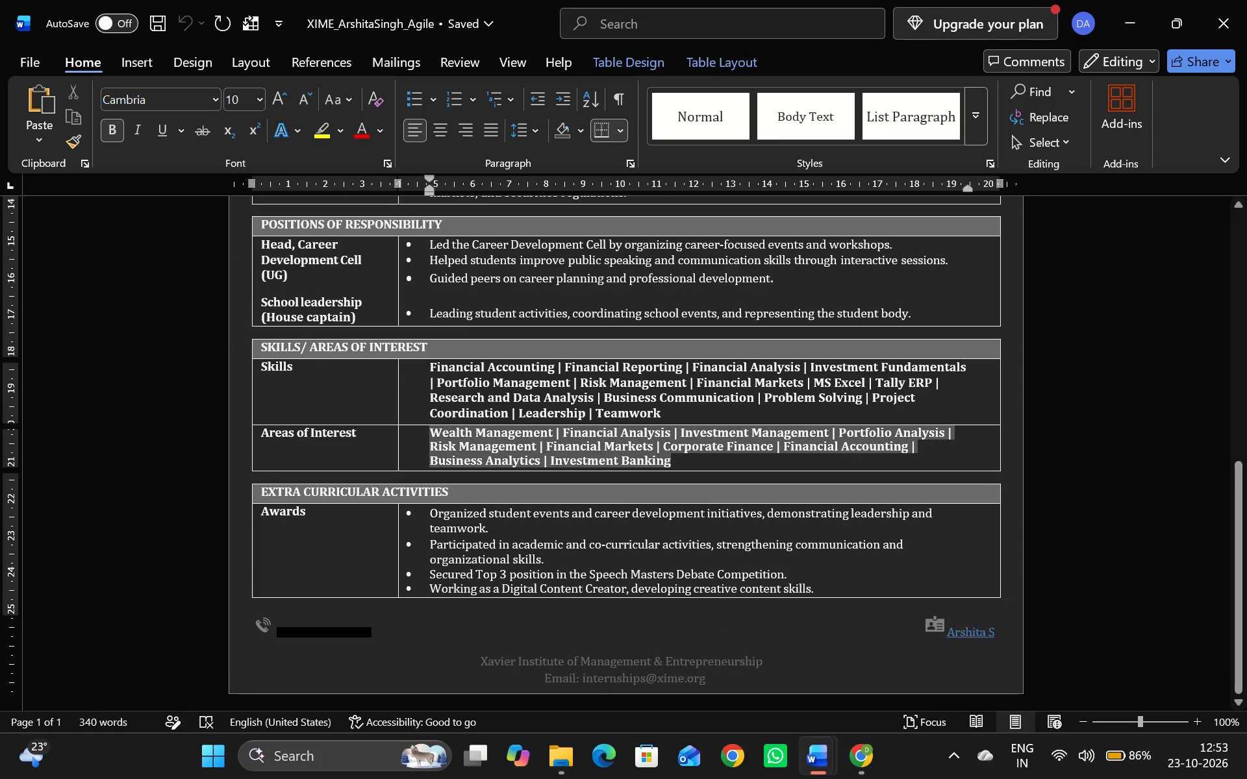
left_click_drag(668, 456, 678, 456)
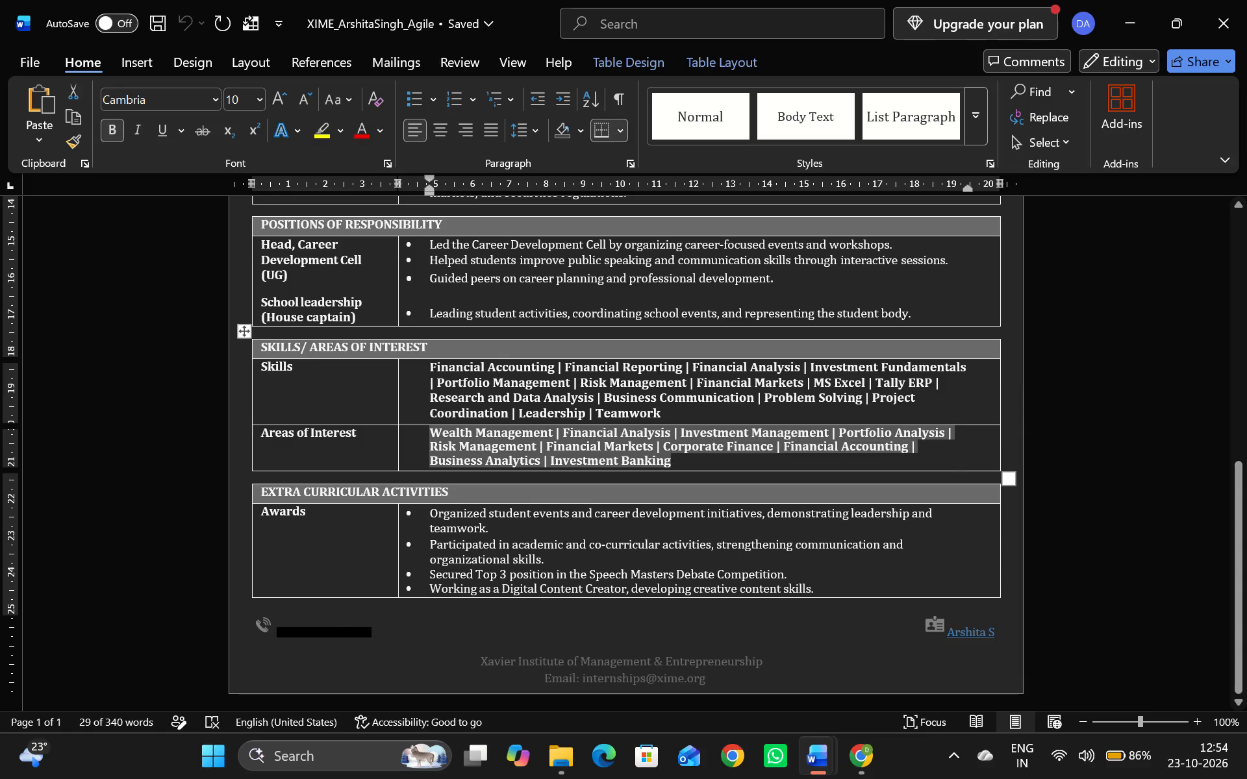
key("ctrl+c")
left_click(678, 456)
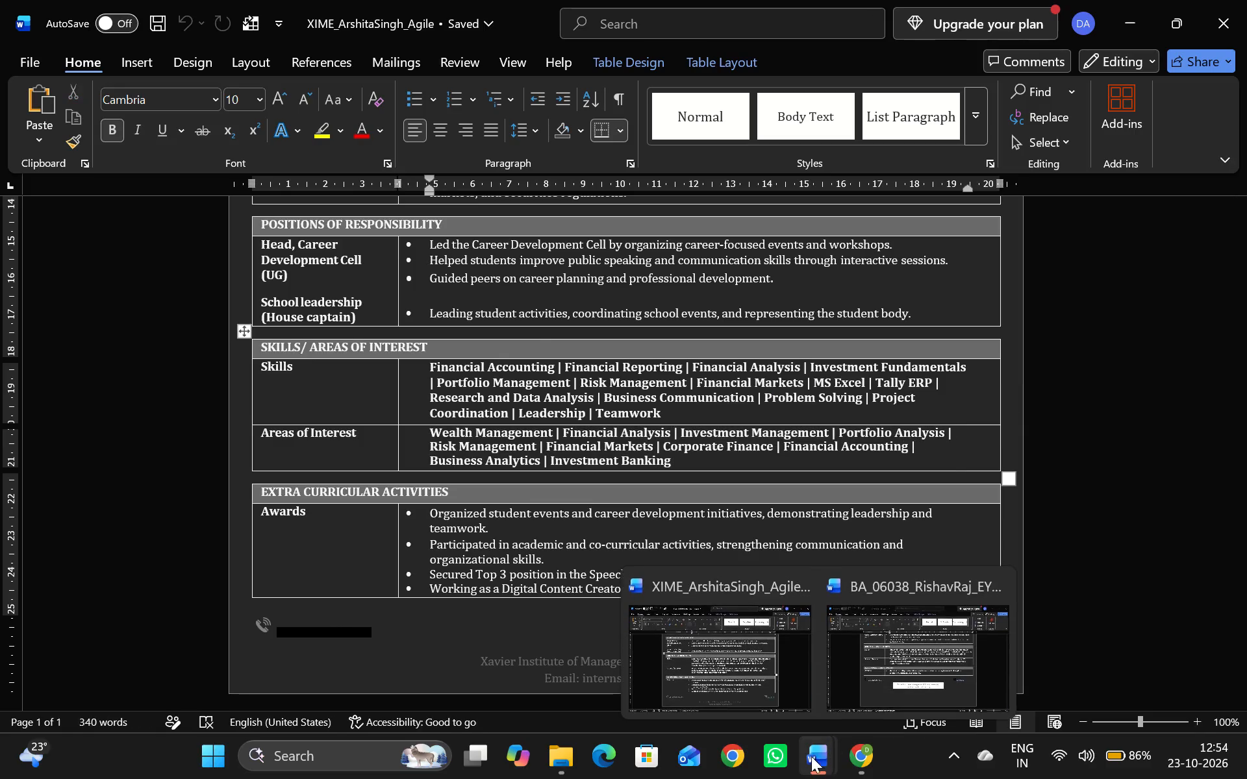
left_click(889, 657)
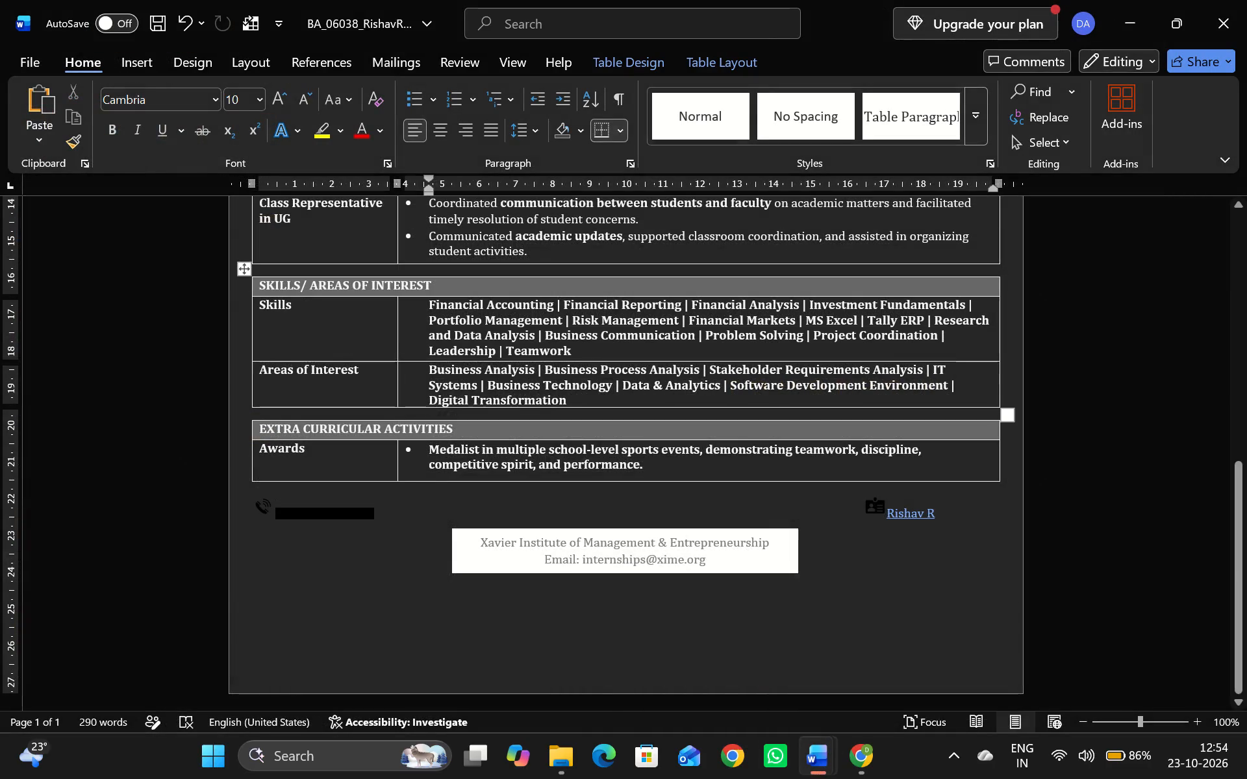
left_click(428, 364)
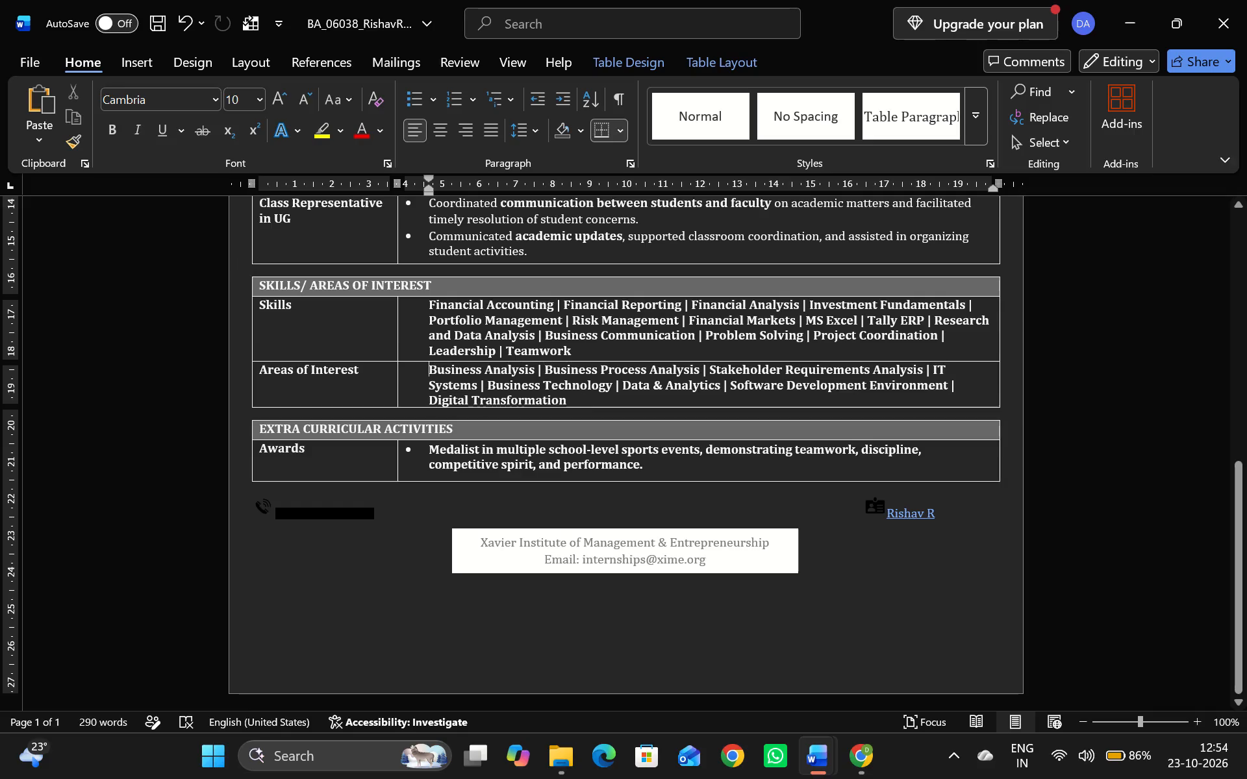
left_click_drag(428, 364, 562, 395)
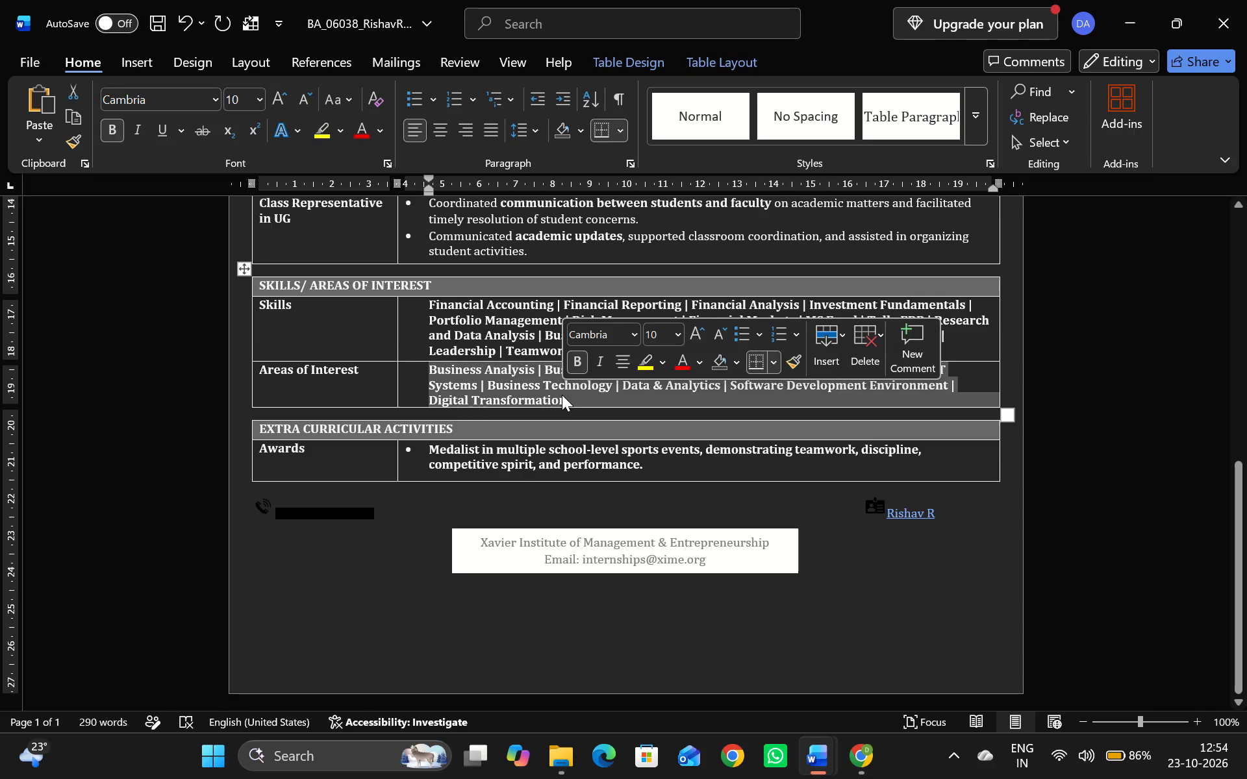
key("ctrl+v")
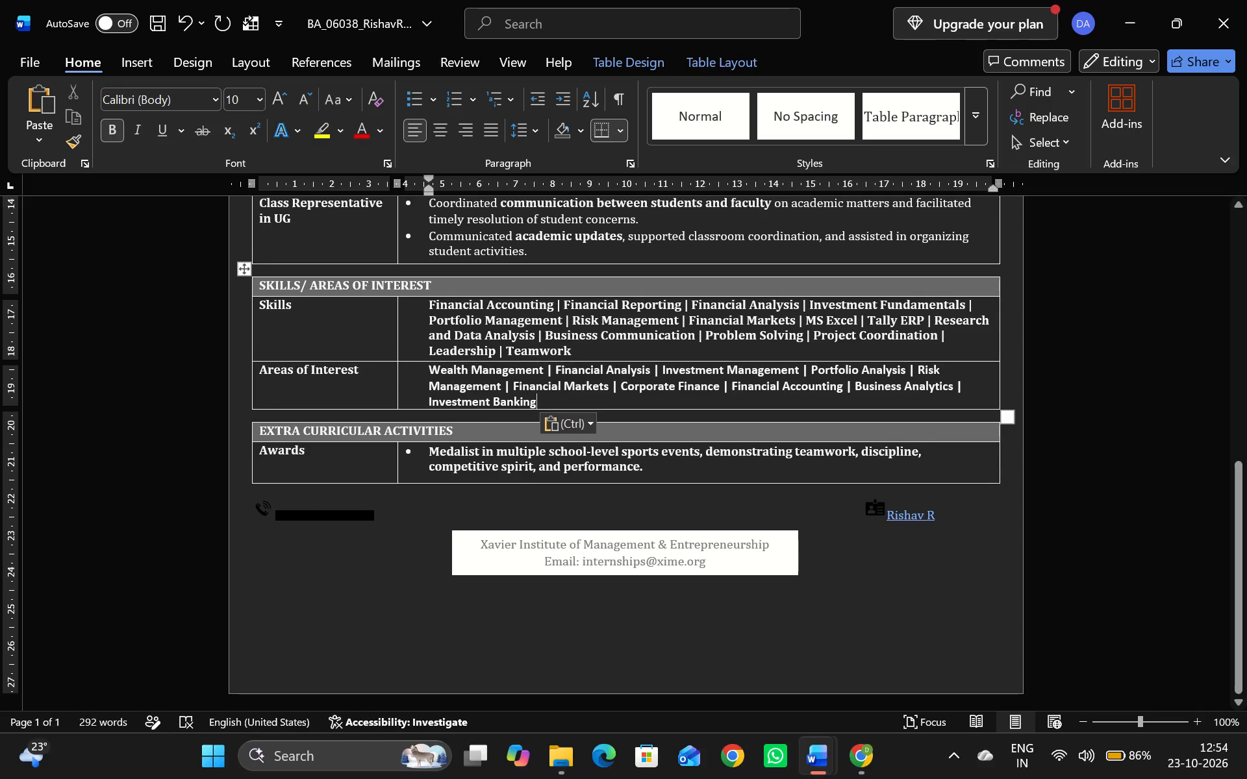
Set the font of the pasted Areas of Interest list to Cambria.
left_click_drag(428, 367, 535, 404)
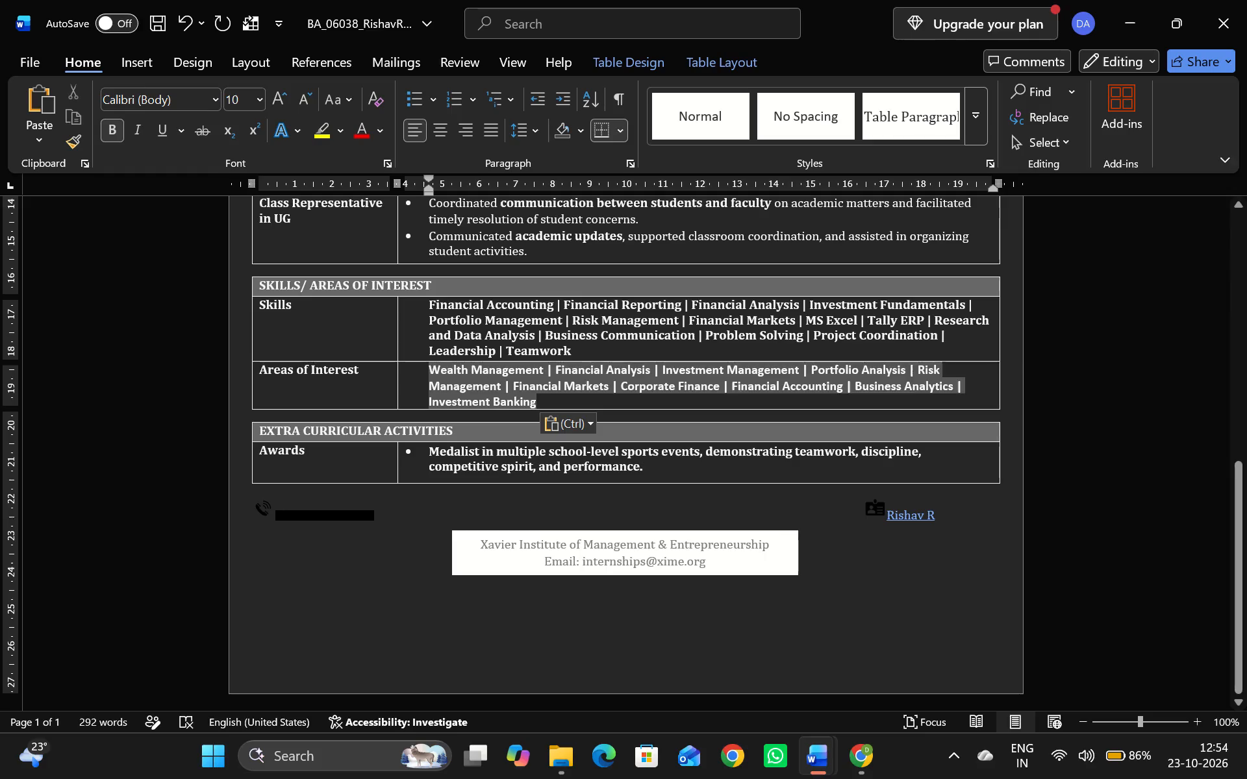
left_click_drag(535, 404, 536, 405)
left_click(212, 95)
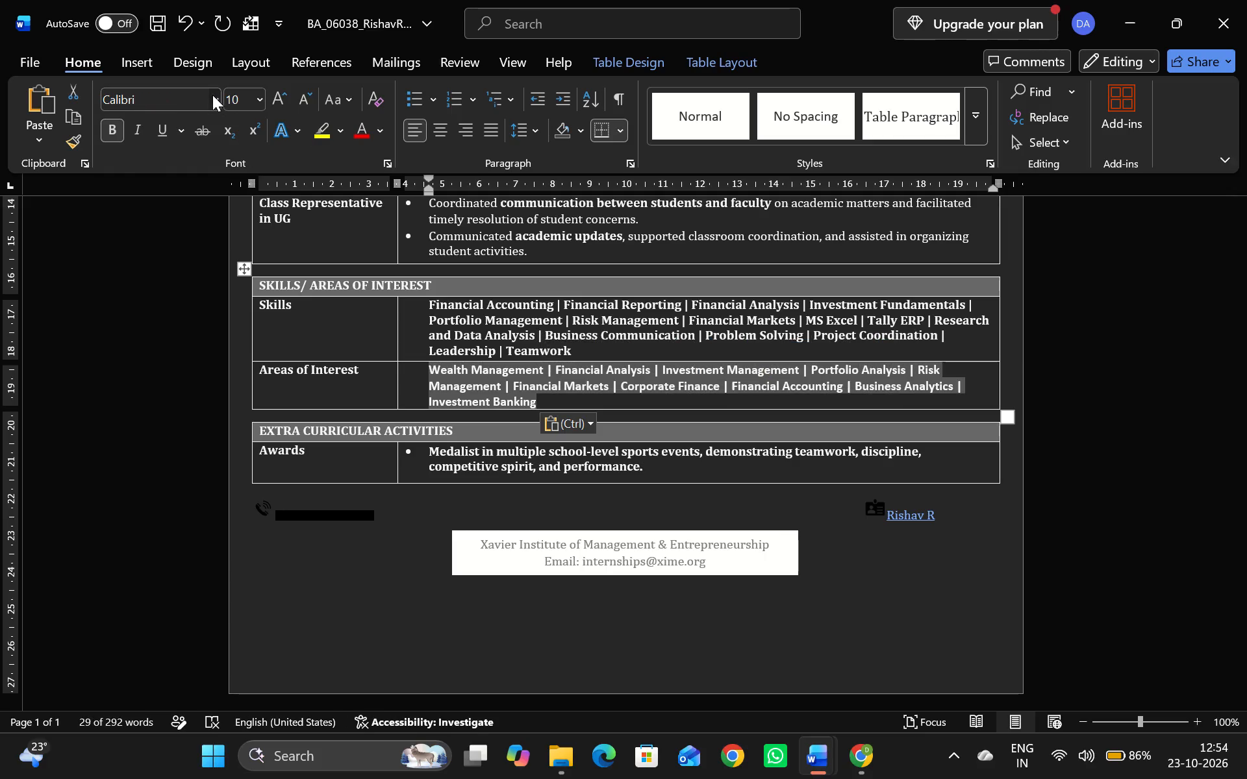
left_click(215, 233)
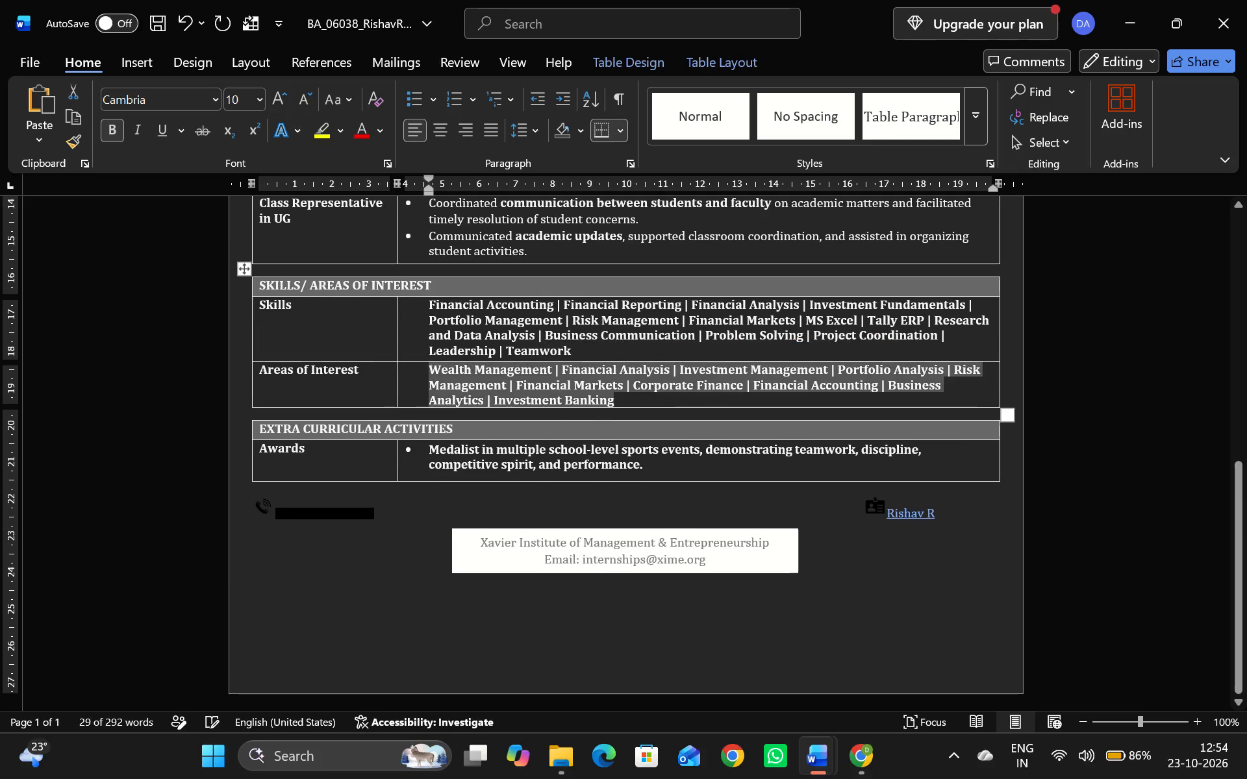
left_click(642, 402)
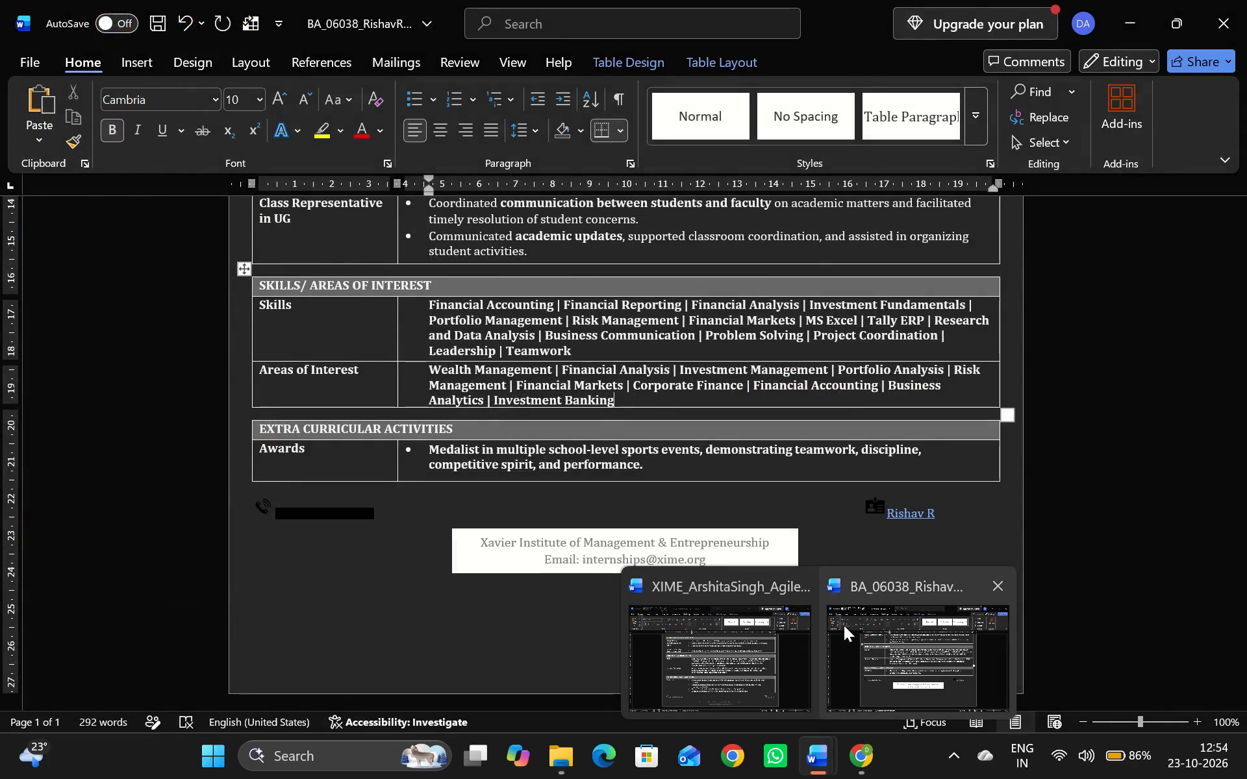
Start saving a copy of the BA CV in Documents as a Word document, entering BA_Rishav_Agile as the file name.
scroll(837, 522, "up", 3)
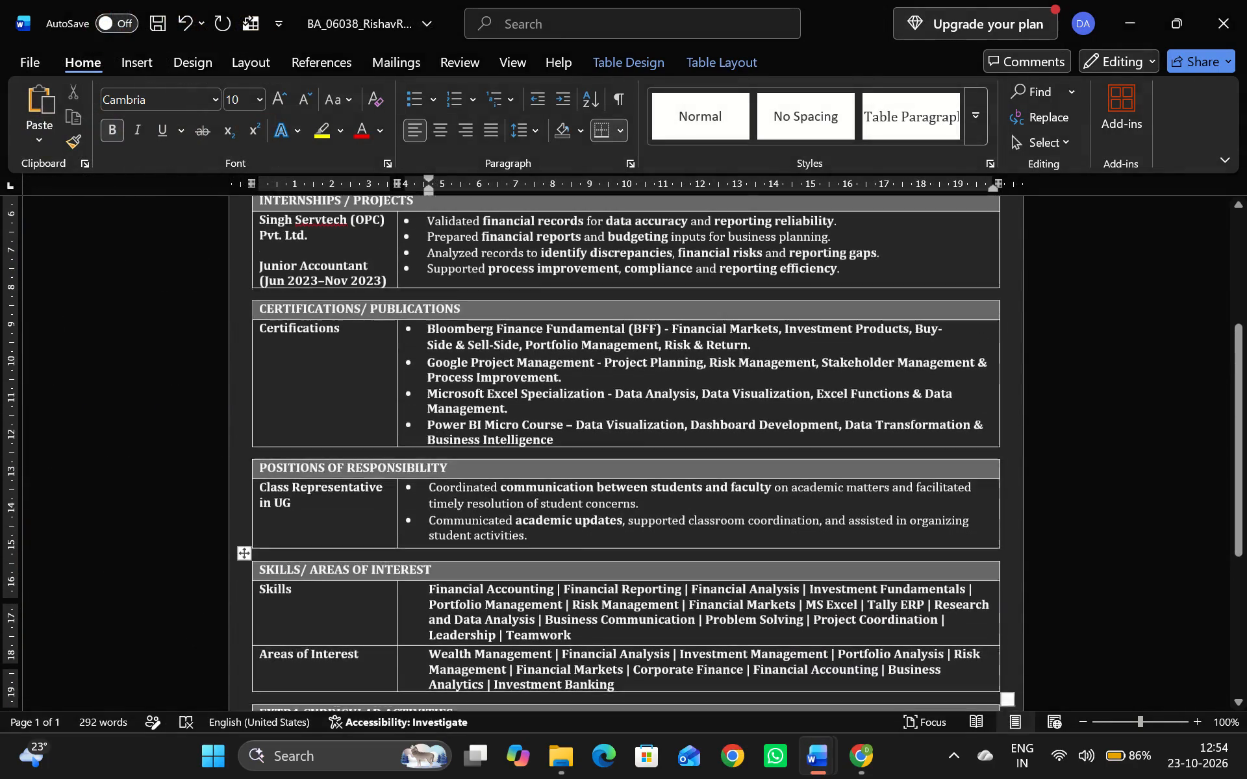
scroll(837, 522, "up", 4)
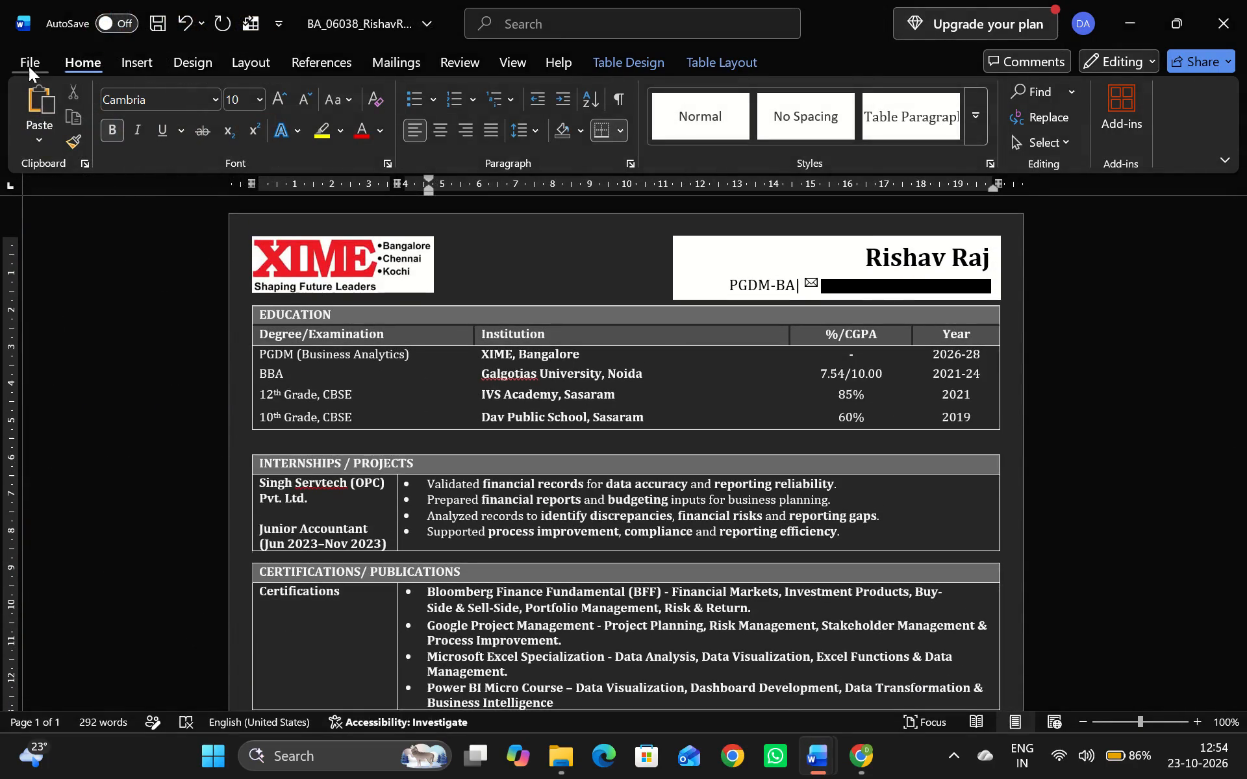
left_click(29, 66)
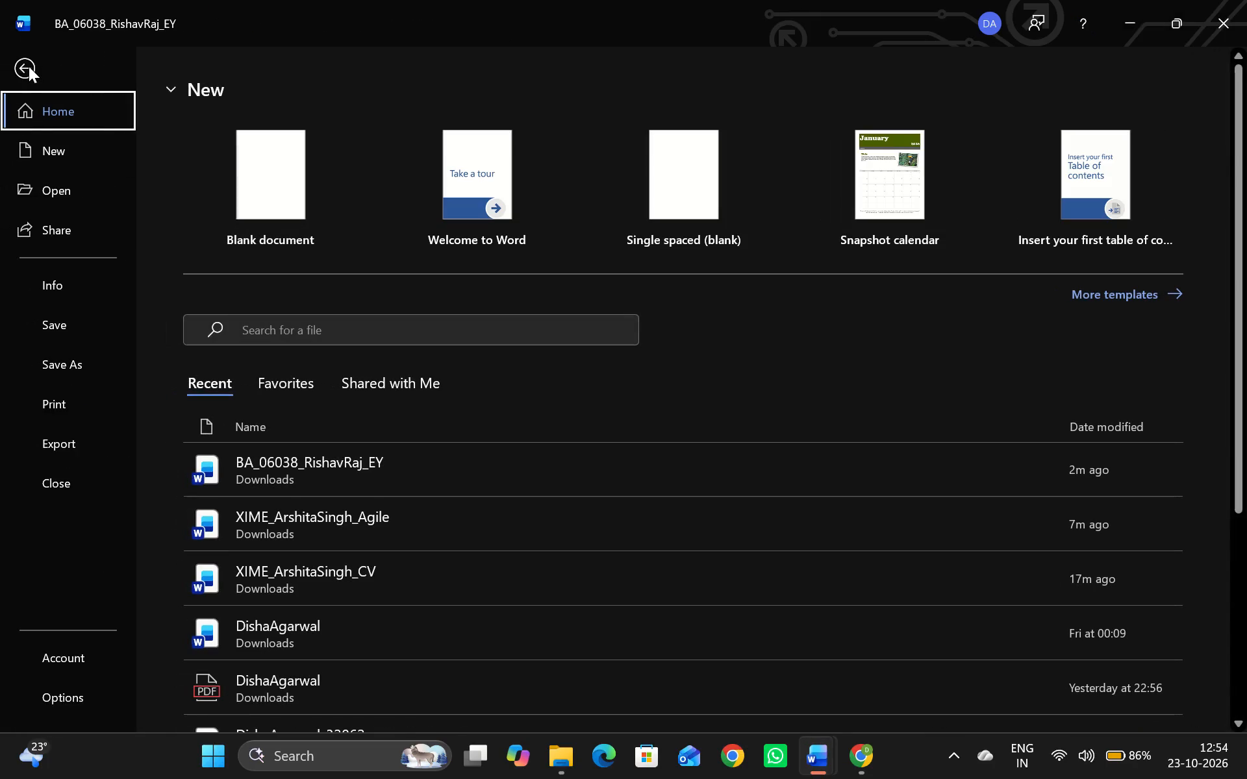
left_click(77, 373)
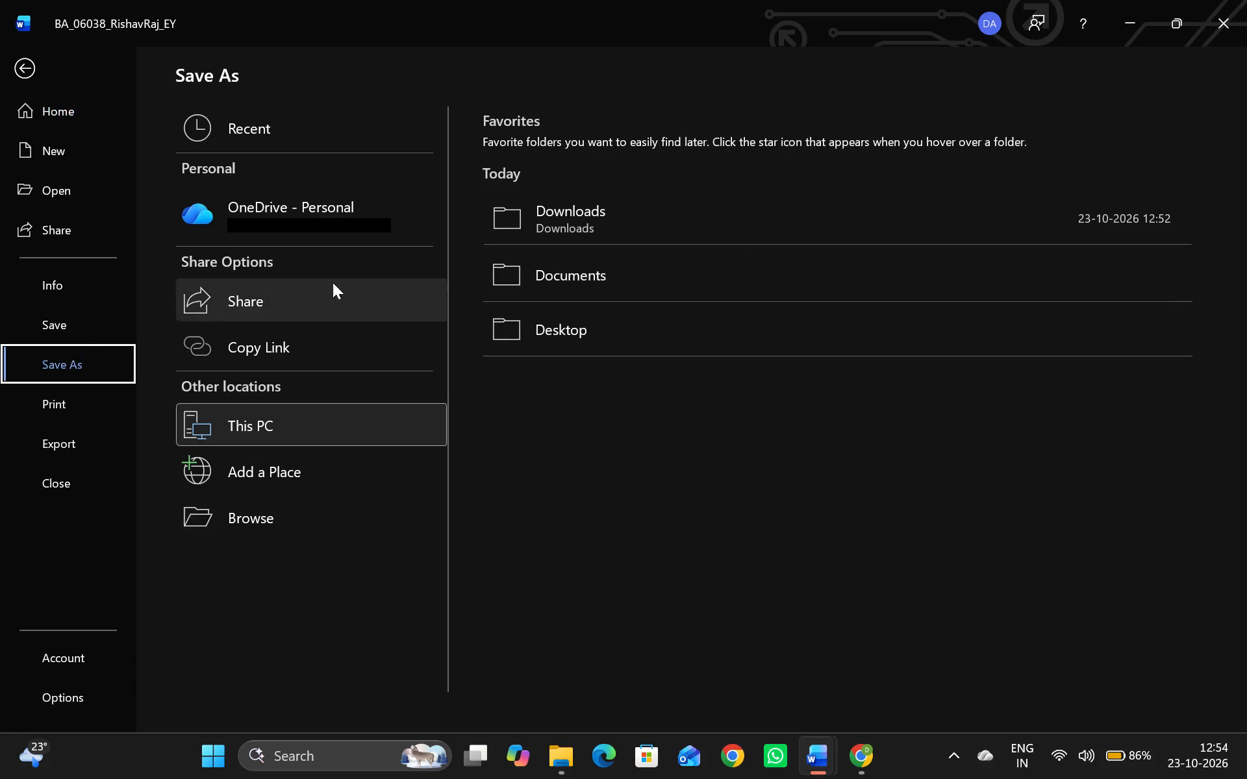
left_click(551, 275)
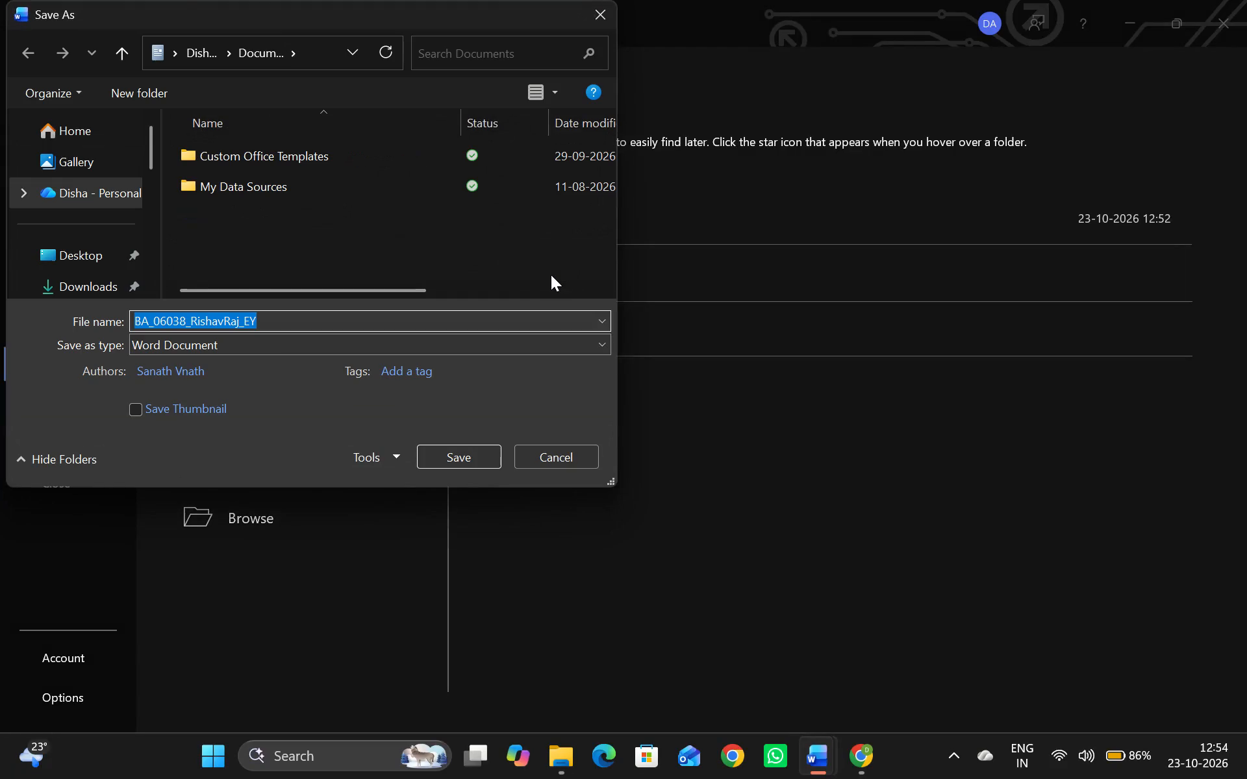
key("BackSpace")
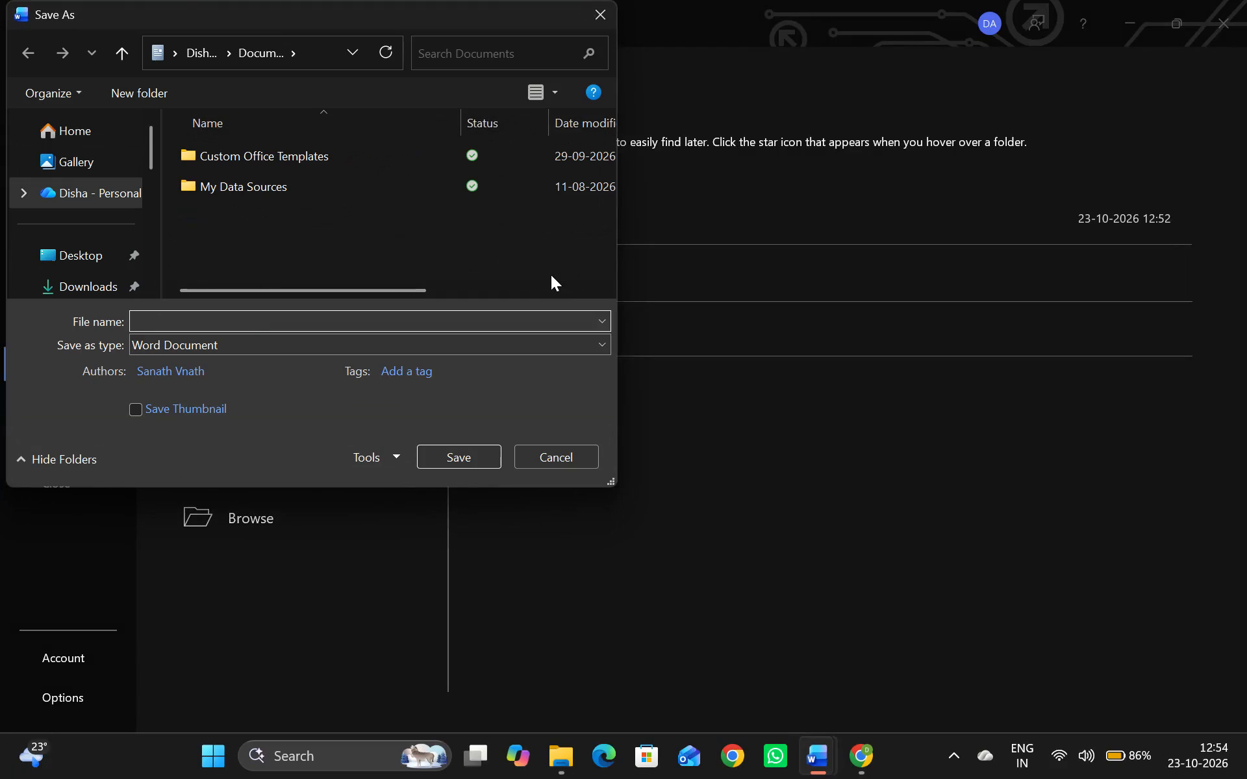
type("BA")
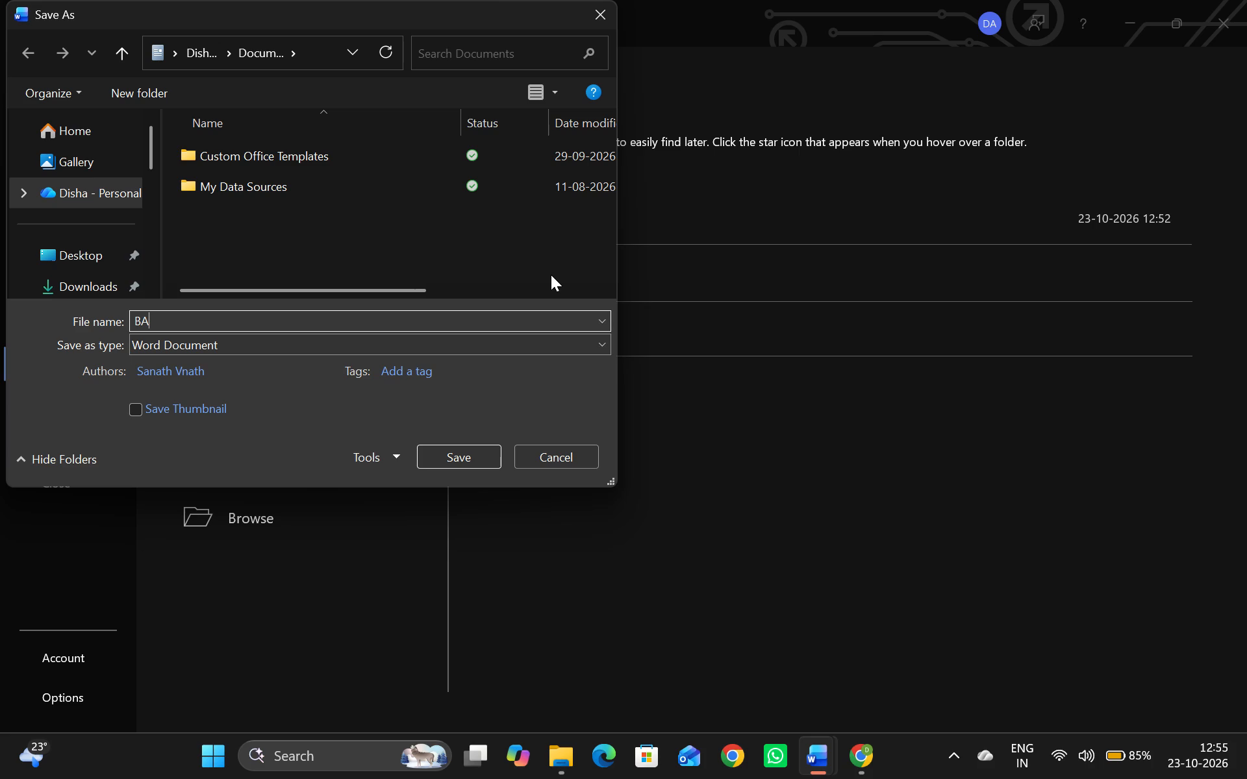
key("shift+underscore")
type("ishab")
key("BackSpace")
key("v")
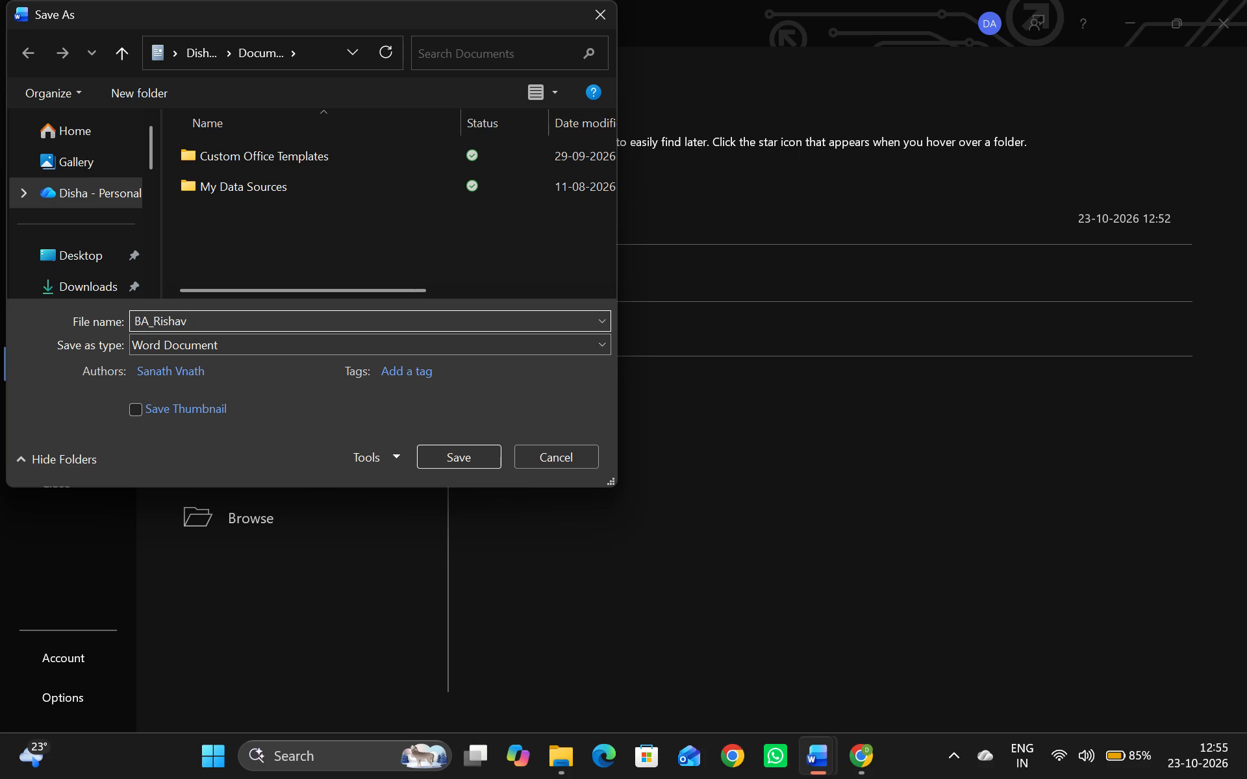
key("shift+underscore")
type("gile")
Save the CV copy in the Documents folder as a Word document named BA_Rishav_Agile.
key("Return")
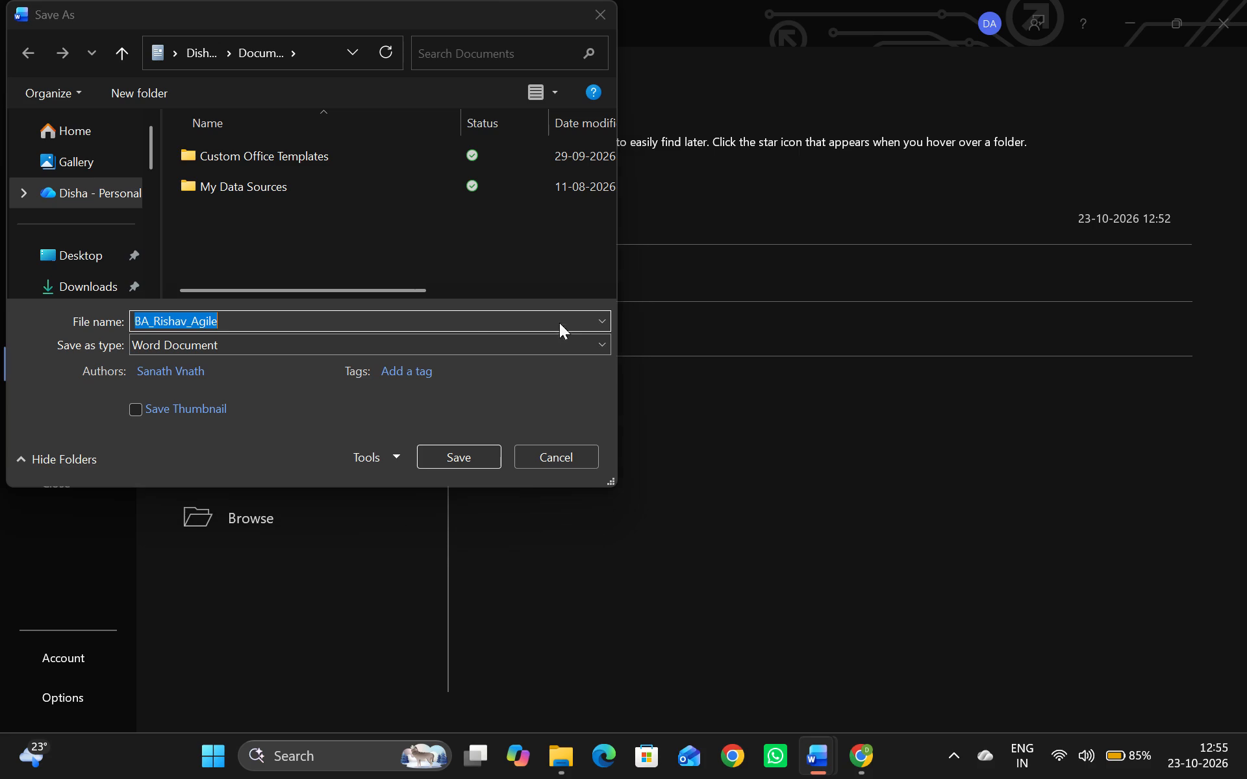
left_click(466, 462)
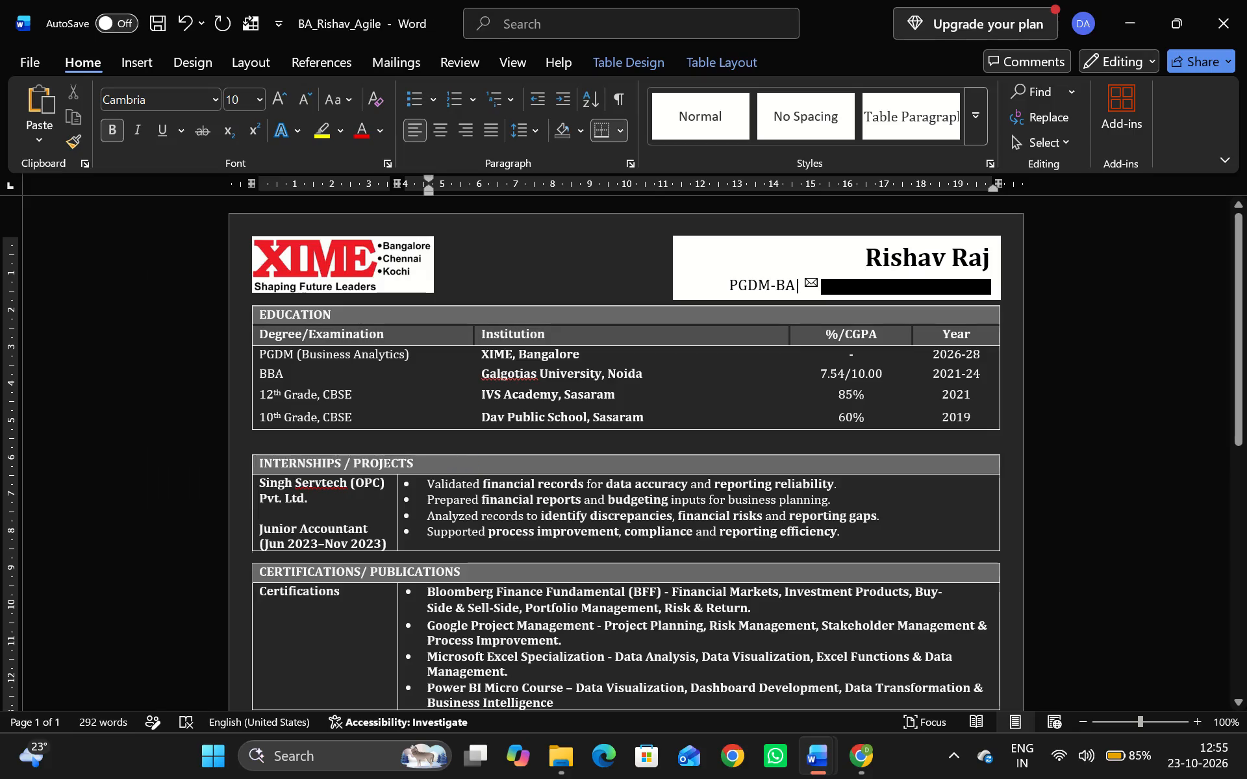
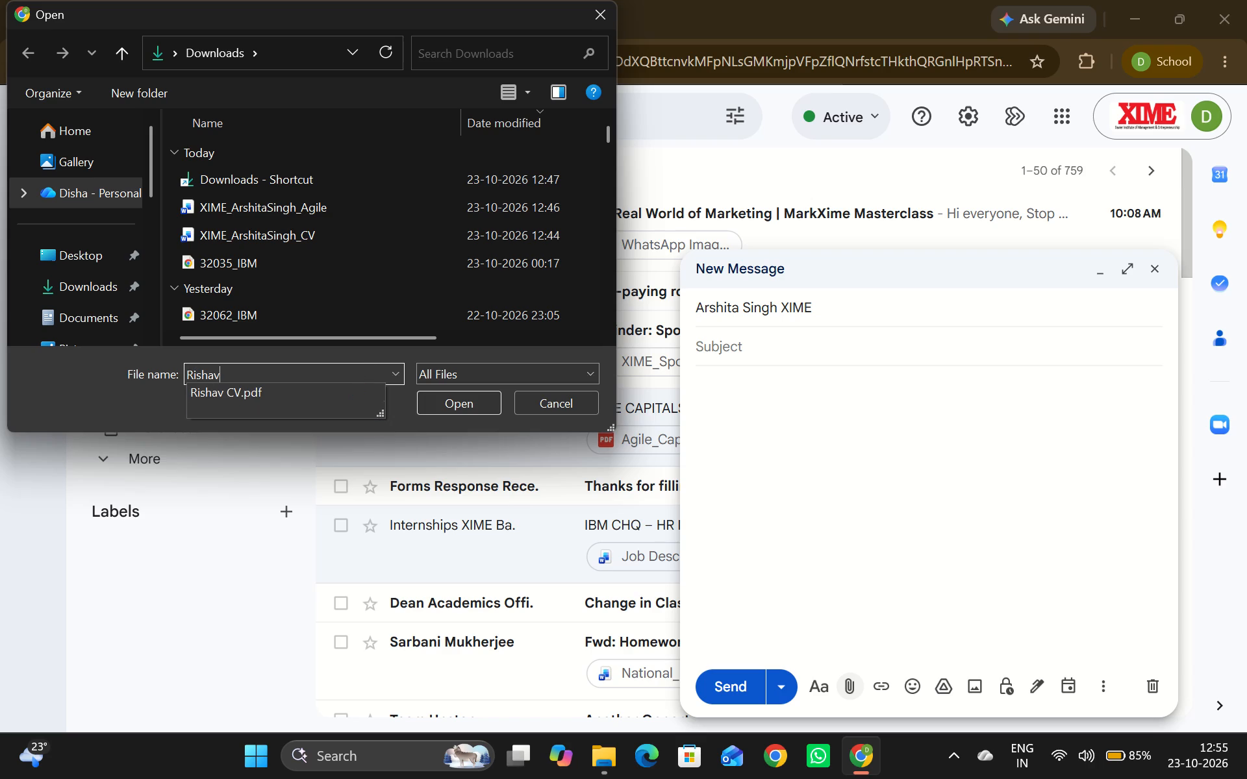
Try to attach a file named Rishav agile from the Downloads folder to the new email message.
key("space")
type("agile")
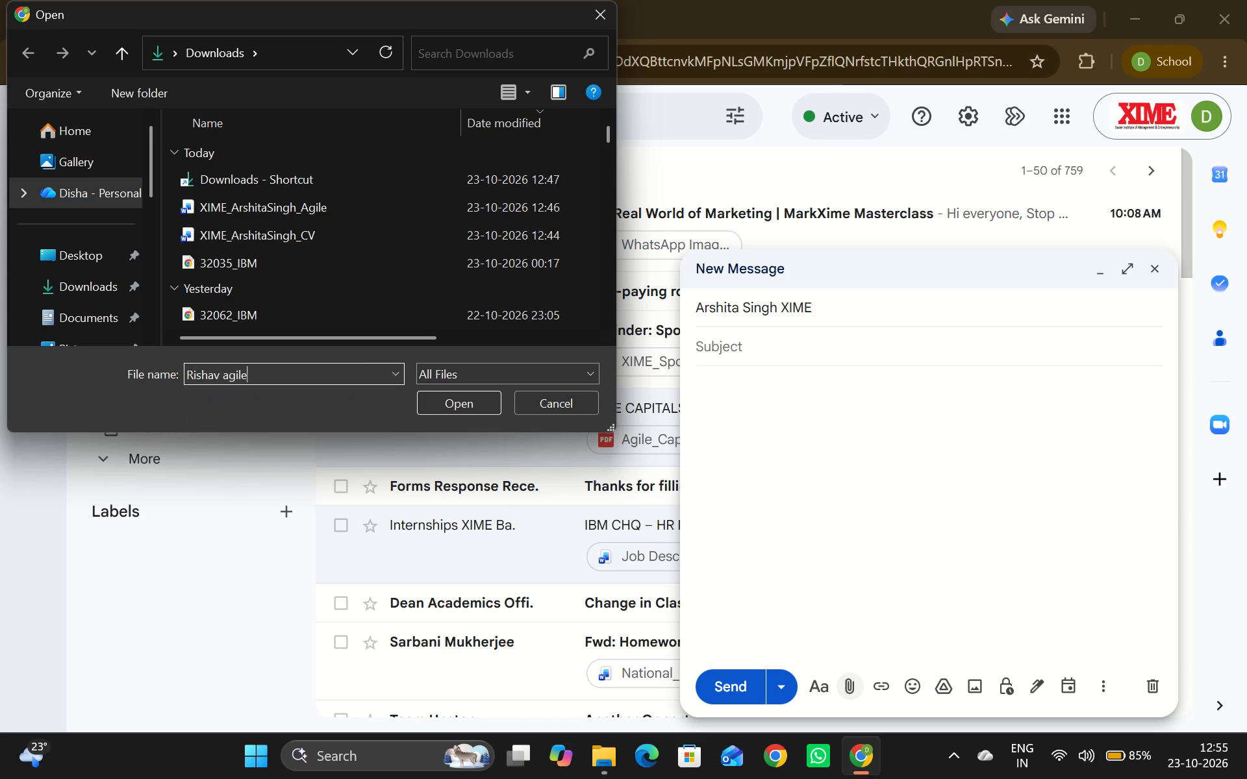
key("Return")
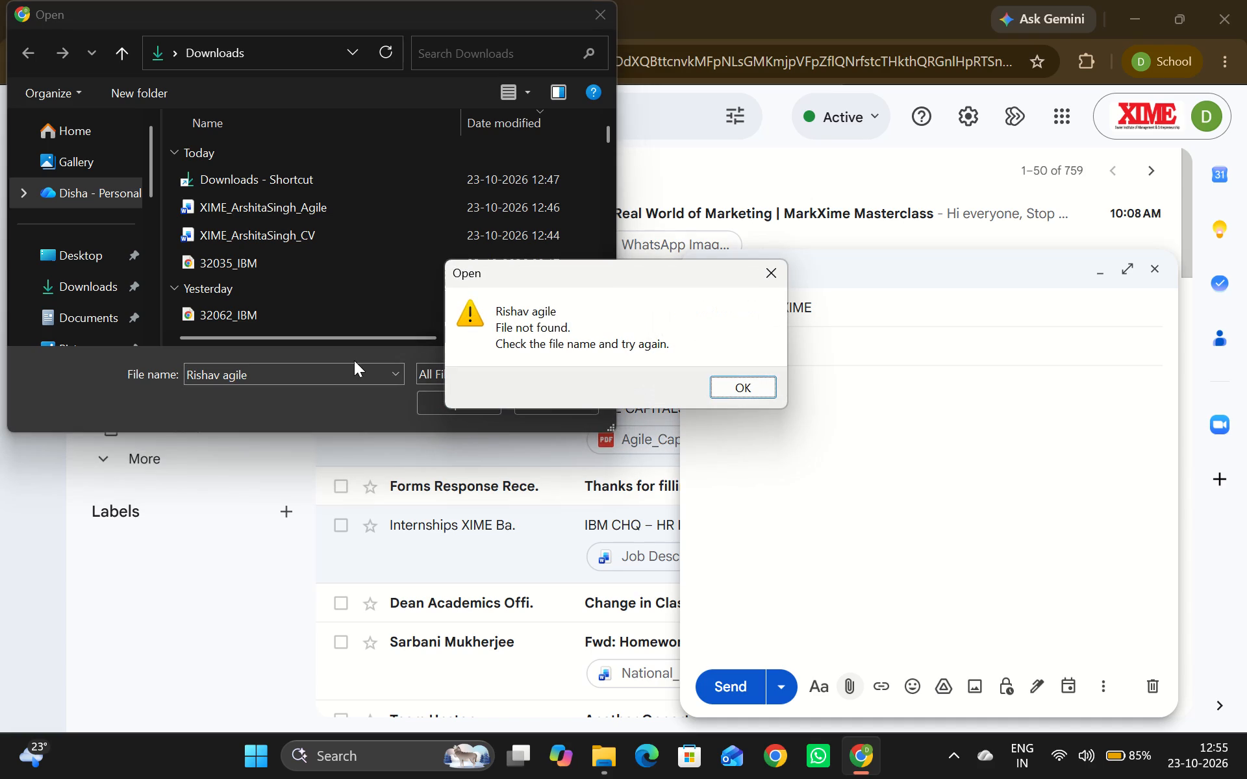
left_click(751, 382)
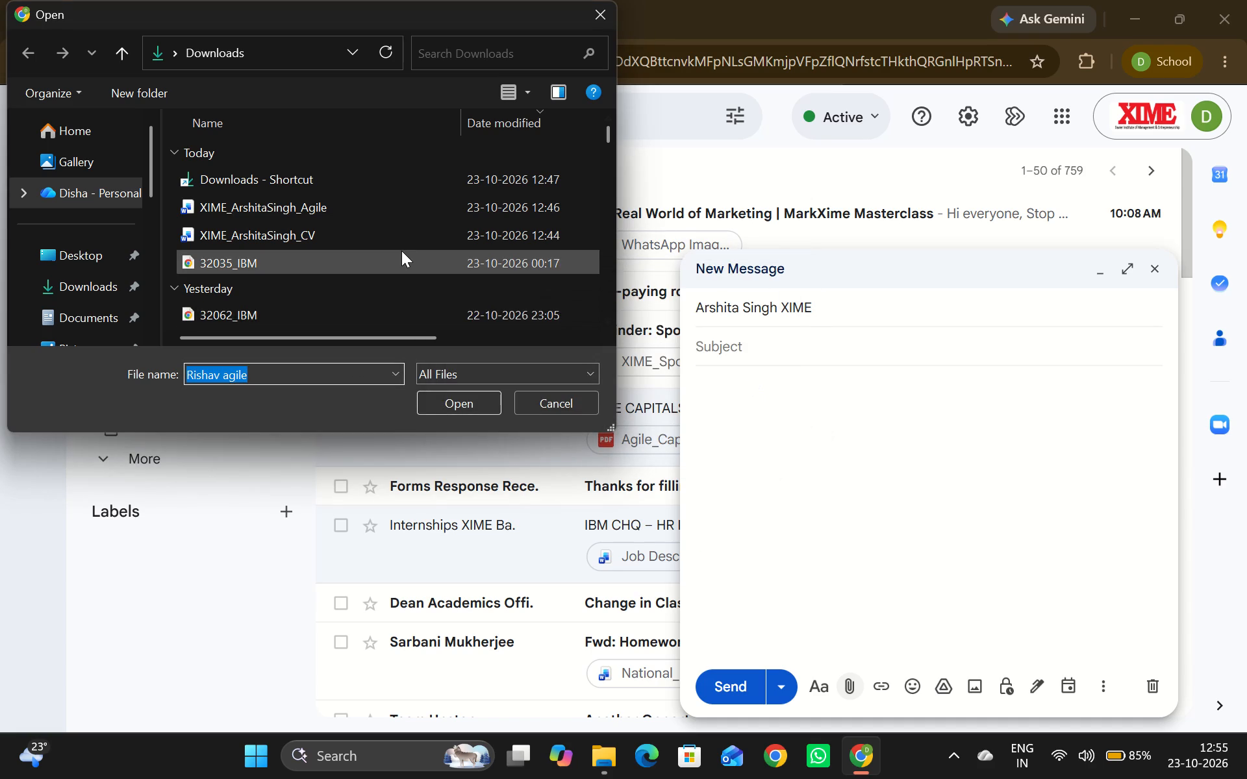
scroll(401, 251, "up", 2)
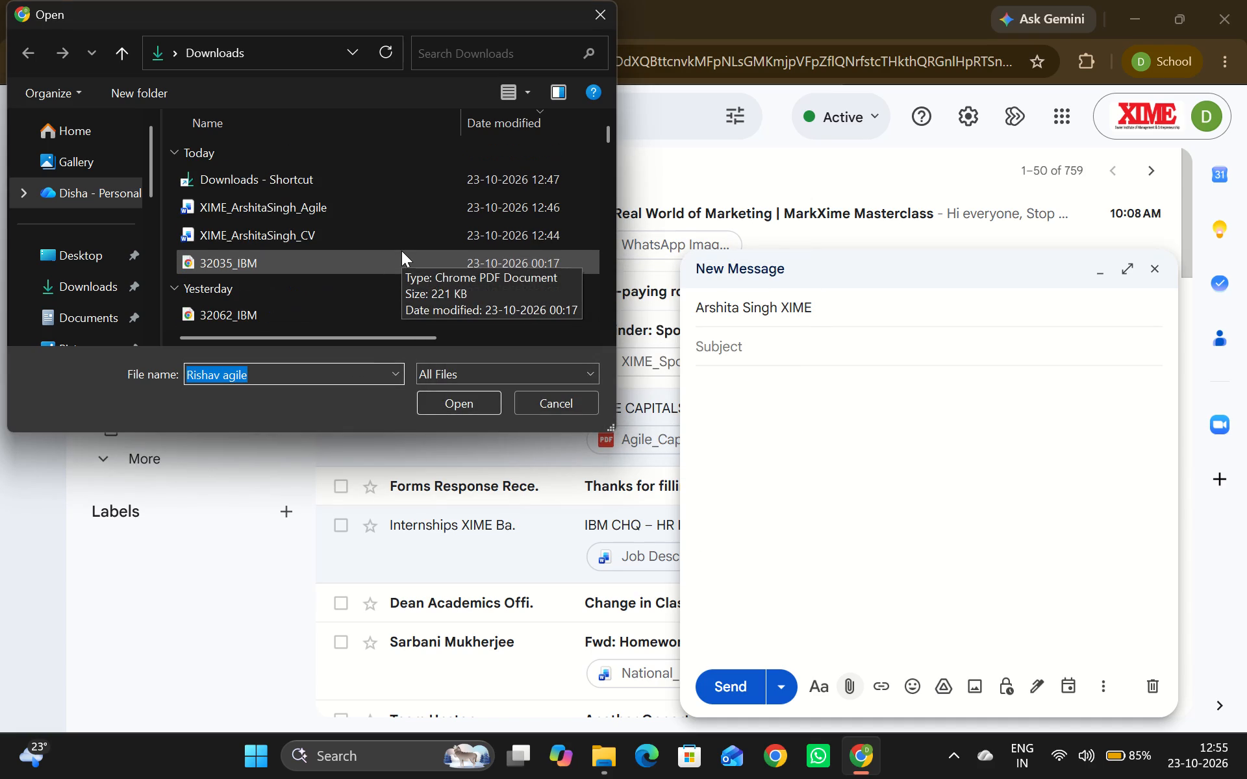
Replace the attachment's file name with the suggested Rishav CV.pdf for the new email message.
left_click(351, 371)
key("BackSpace")
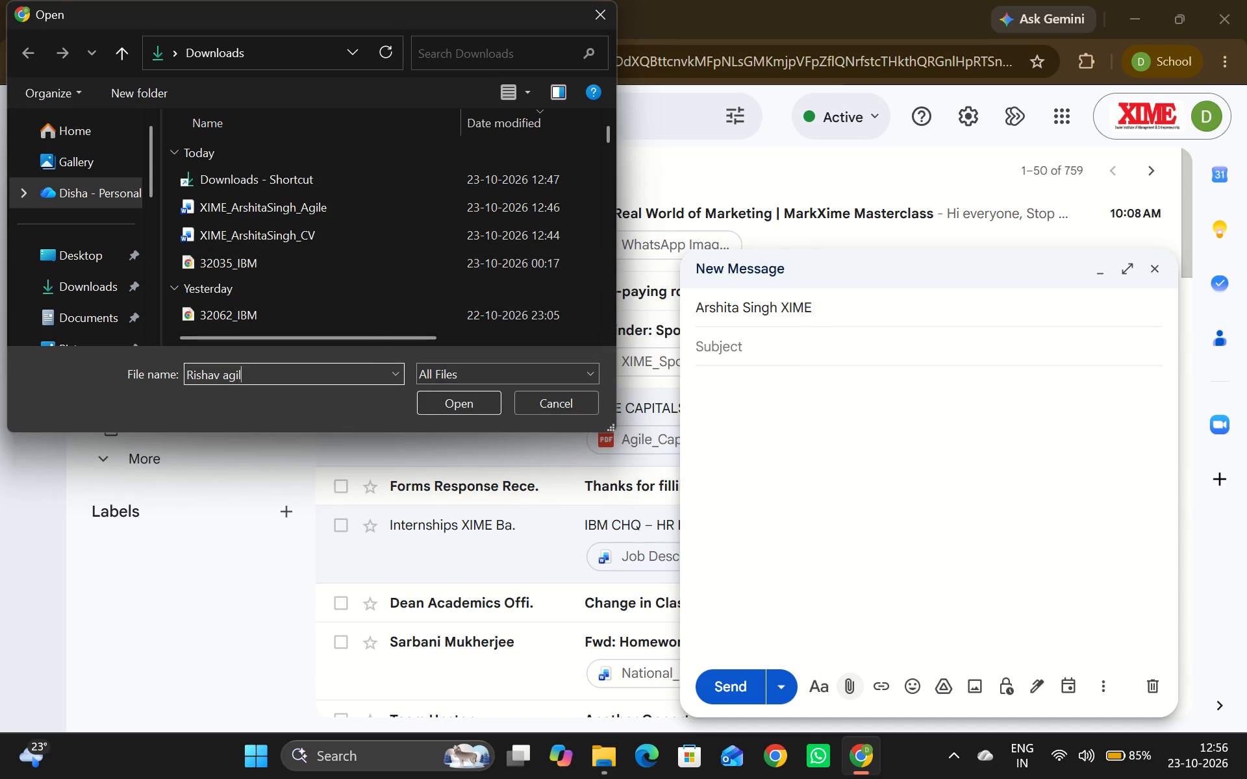
key("BackSpace")
key("BackSpace")
key("BackSpace")
key("BackSpace")
key("BackSpace")
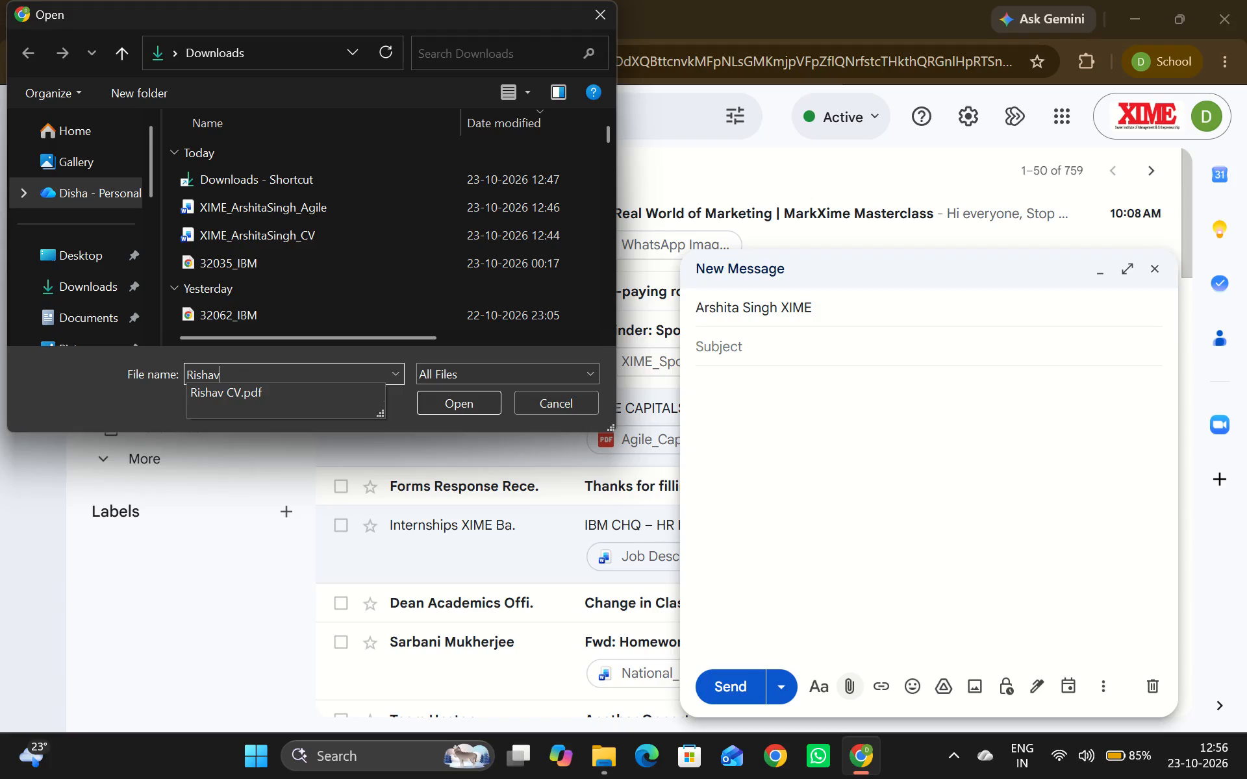
left_click(304, 385)
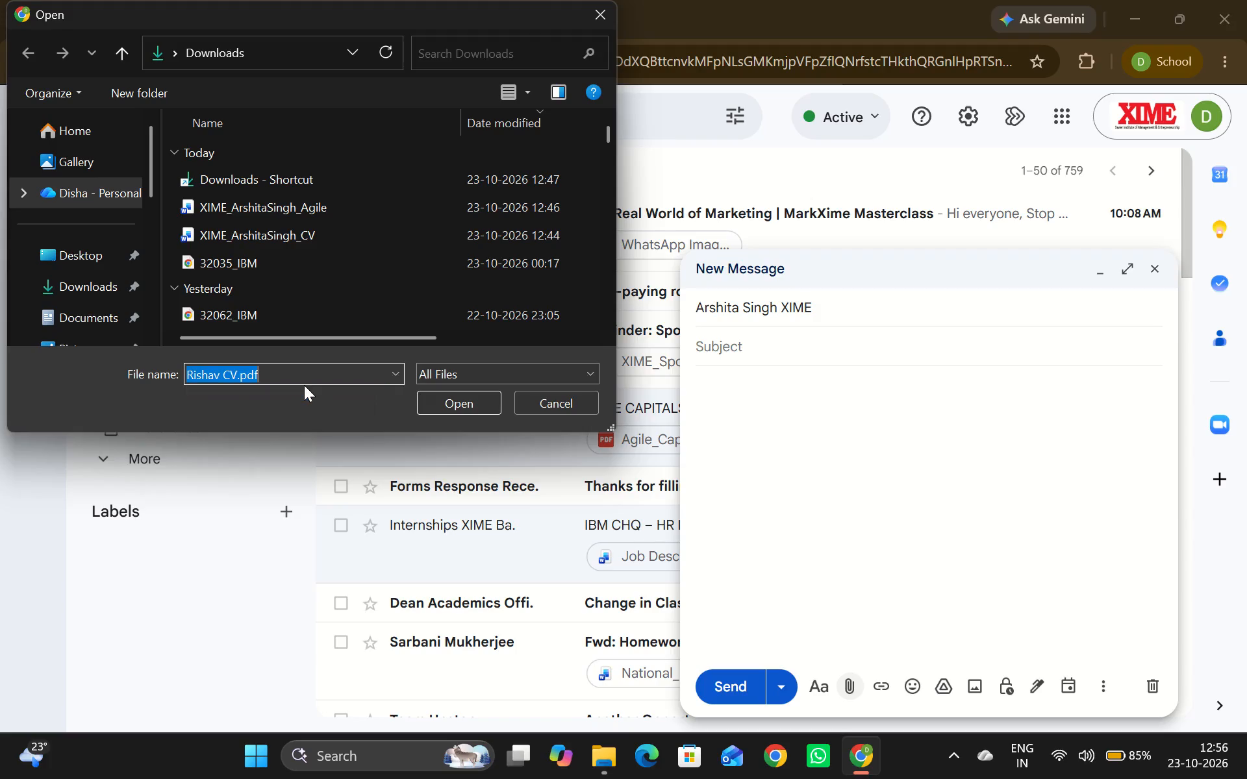
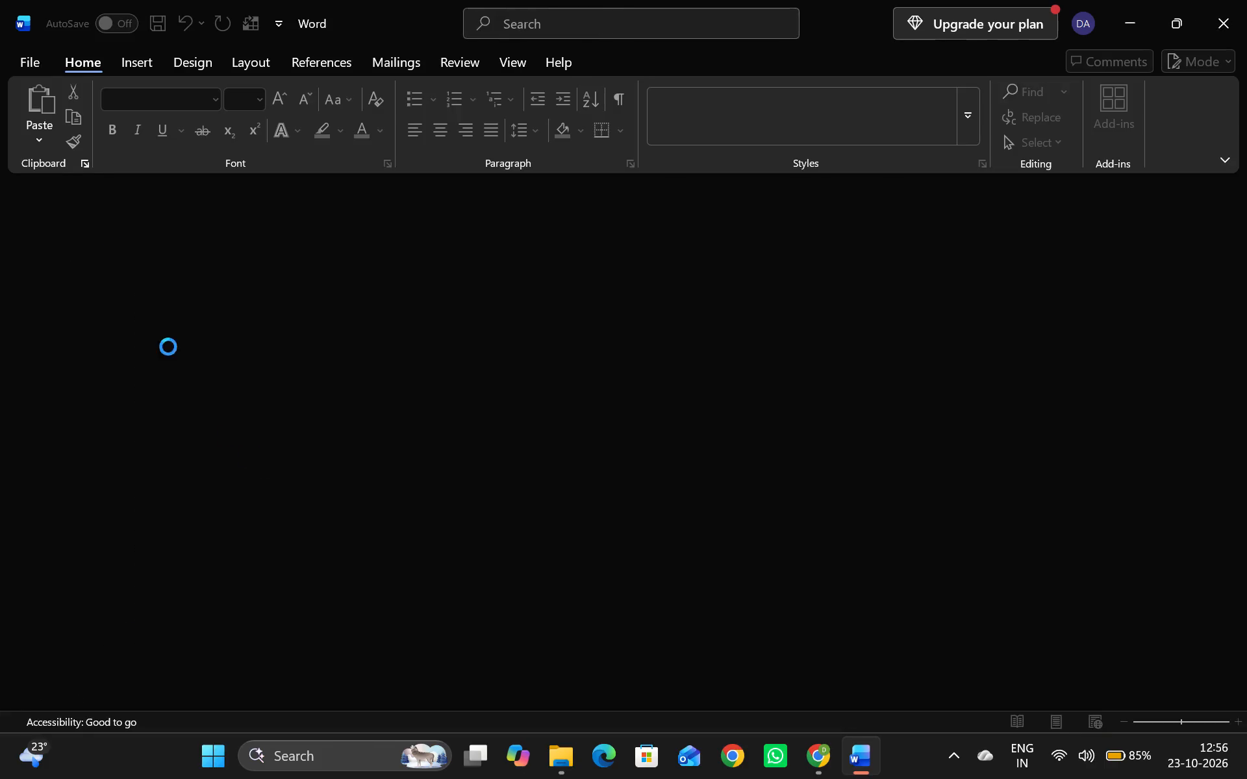
Open the recently saved BA_Rishav_Agile document from the OneDrive Documents folder.
left_click(35, 58)
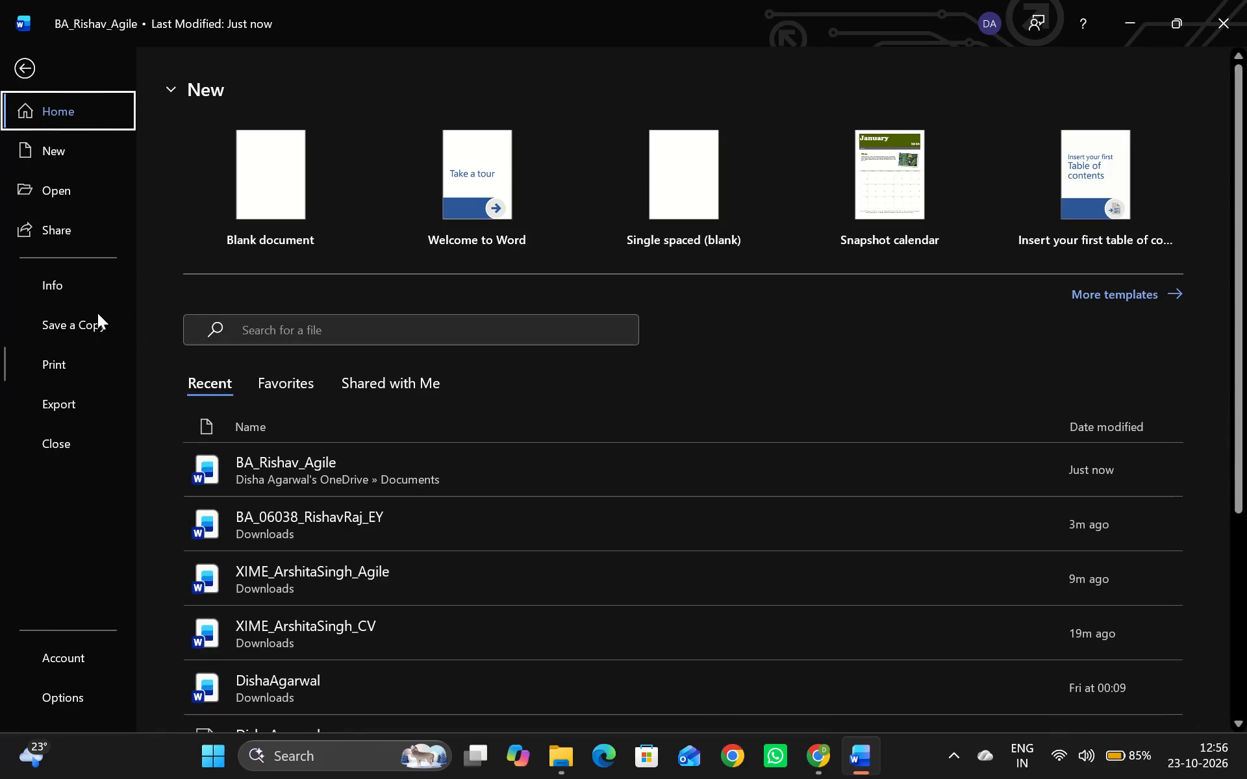
left_click(499, 475)
Slightly increase the height of the Areas of Interest row by lowering its bottom border.
scroll(596, 569, "down", 1)
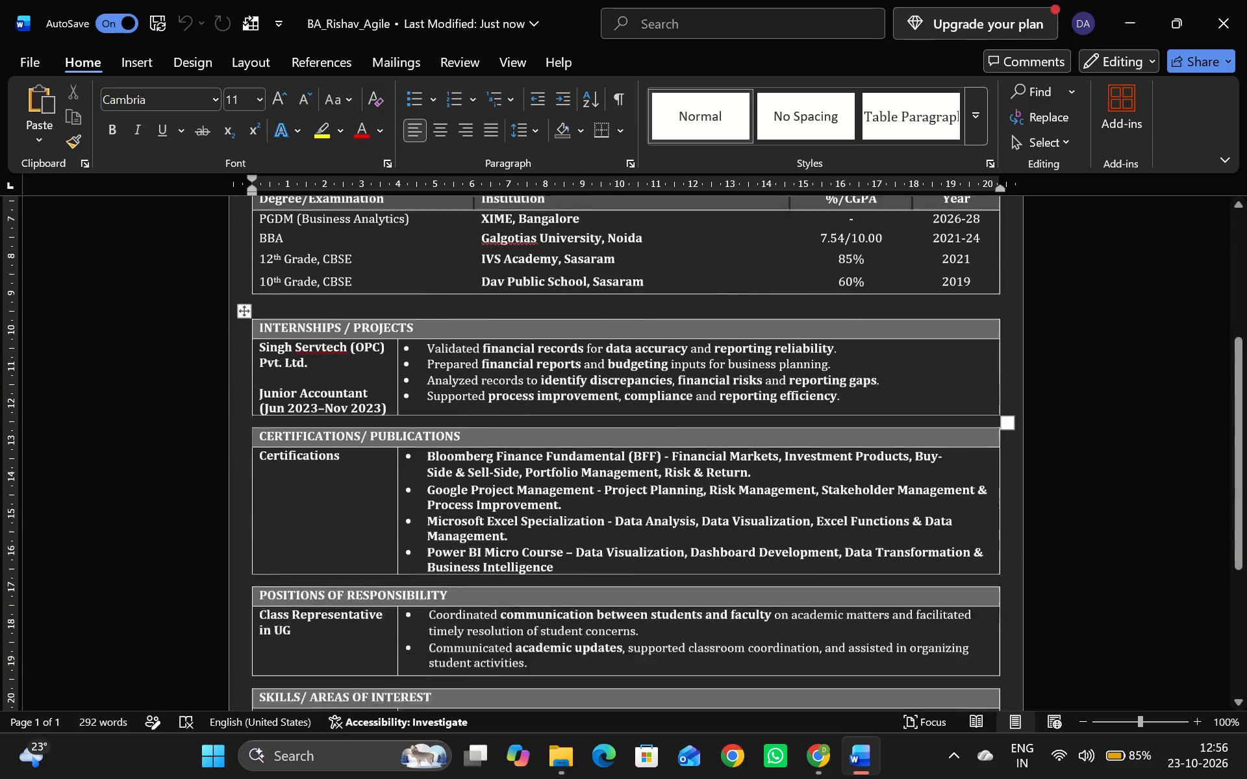
scroll(596, 569, "down", 4)
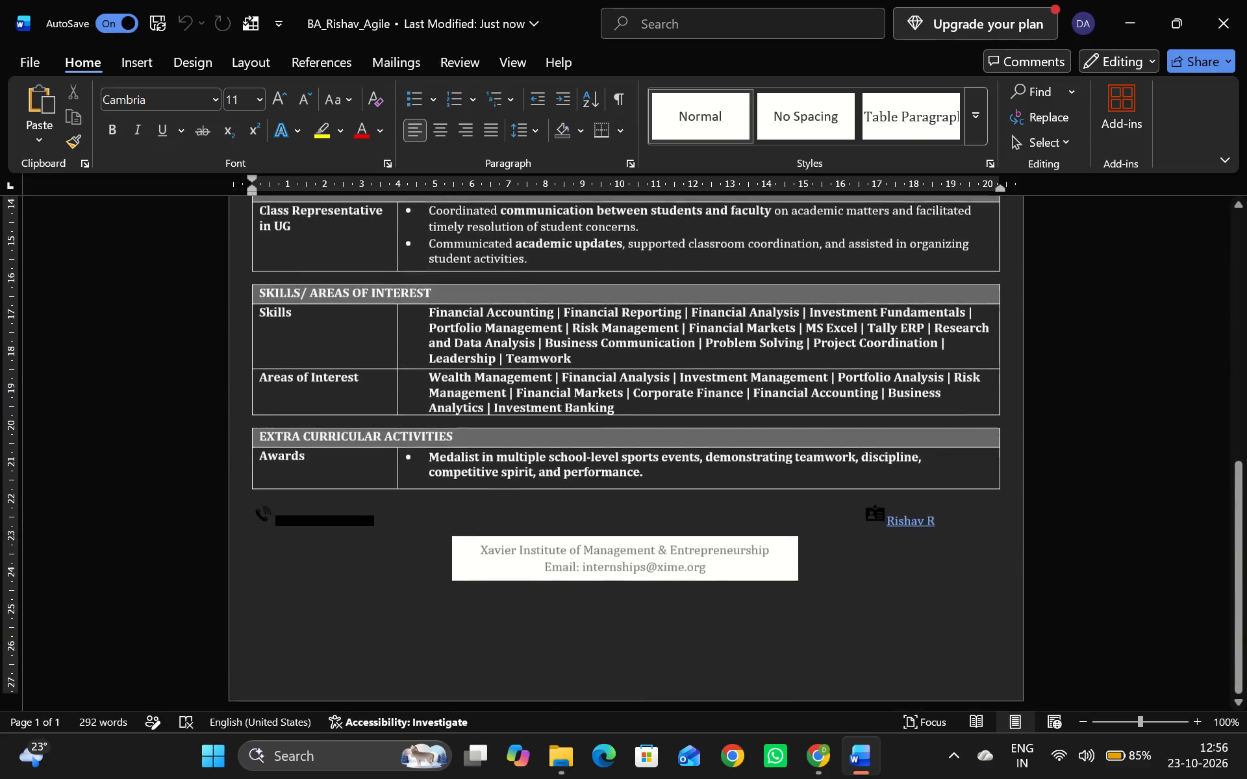
scroll(596, 569, "up", 1)
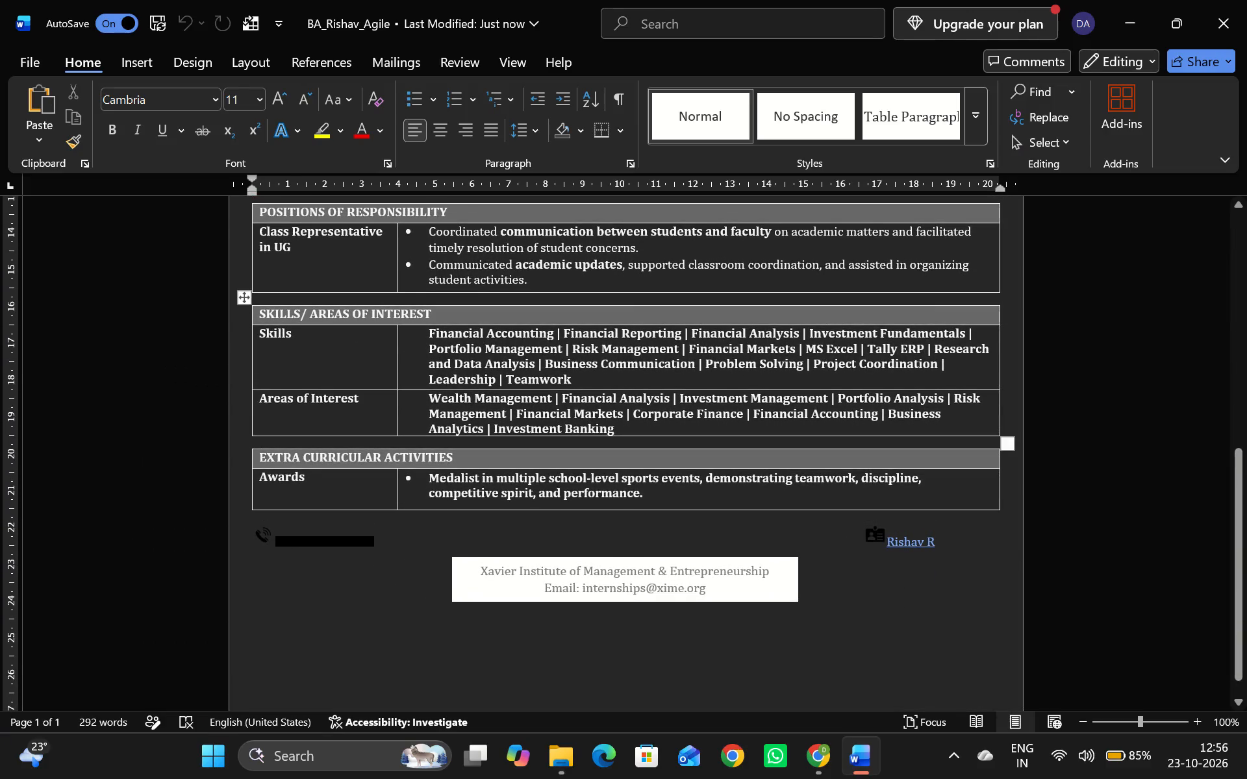
left_click_drag(405, 434, 412, 450)
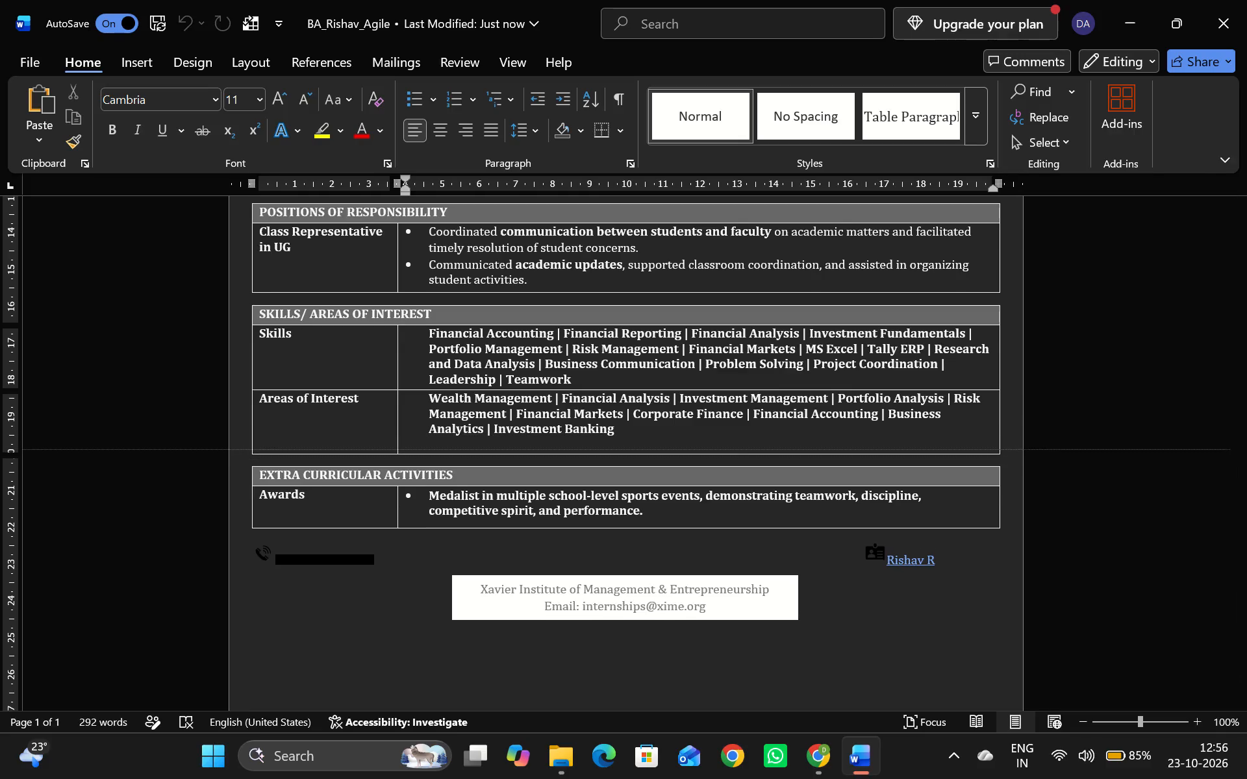
left_click_drag(412, 450, 412, 446)
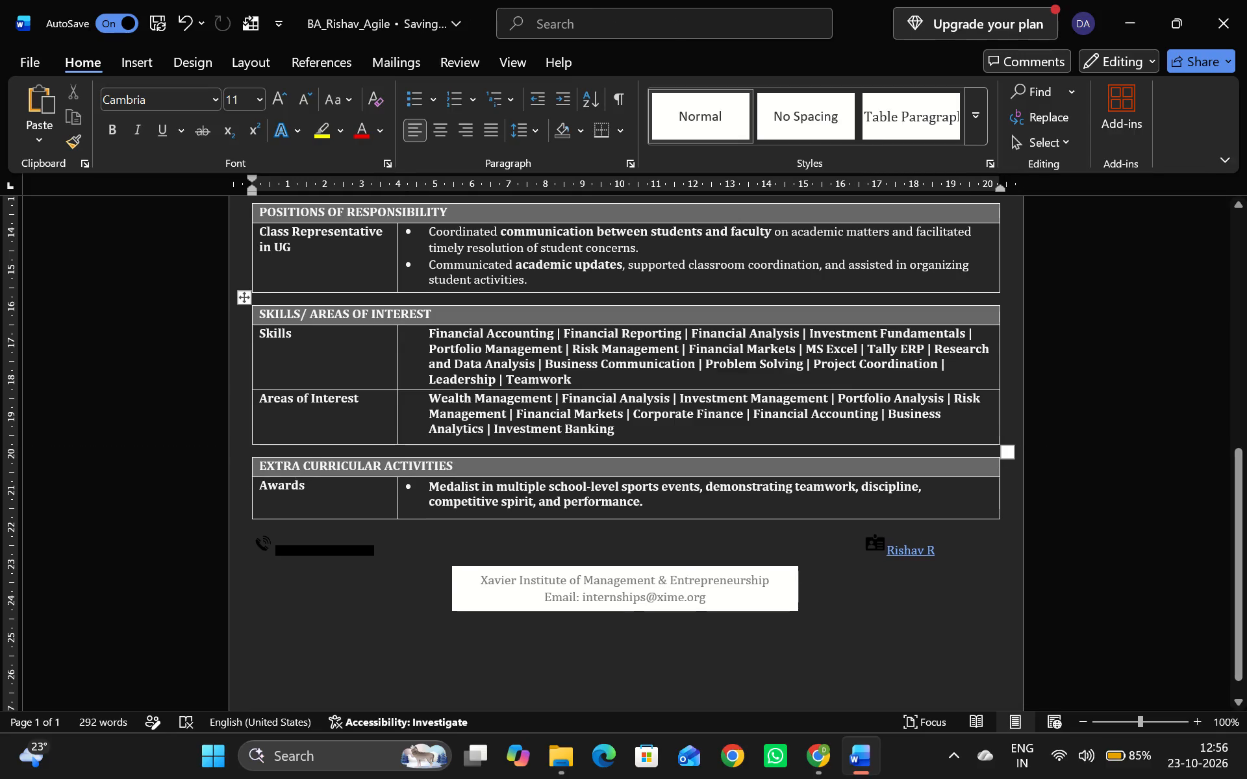
Save a copy of the CV in the OneDrive Documents folder as Word document BA_Rishav_Agile, replacing the existing file.
scroll(614, 441, "up", 5)
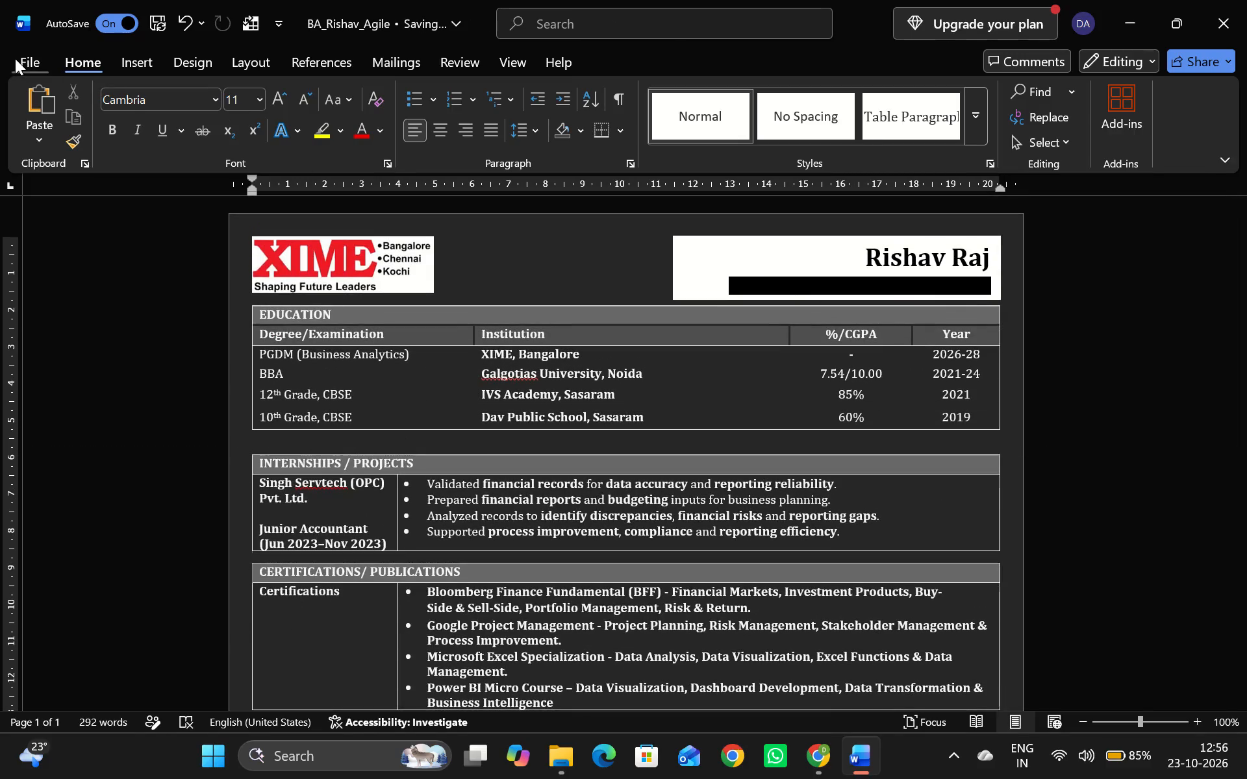
left_click(15, 58)
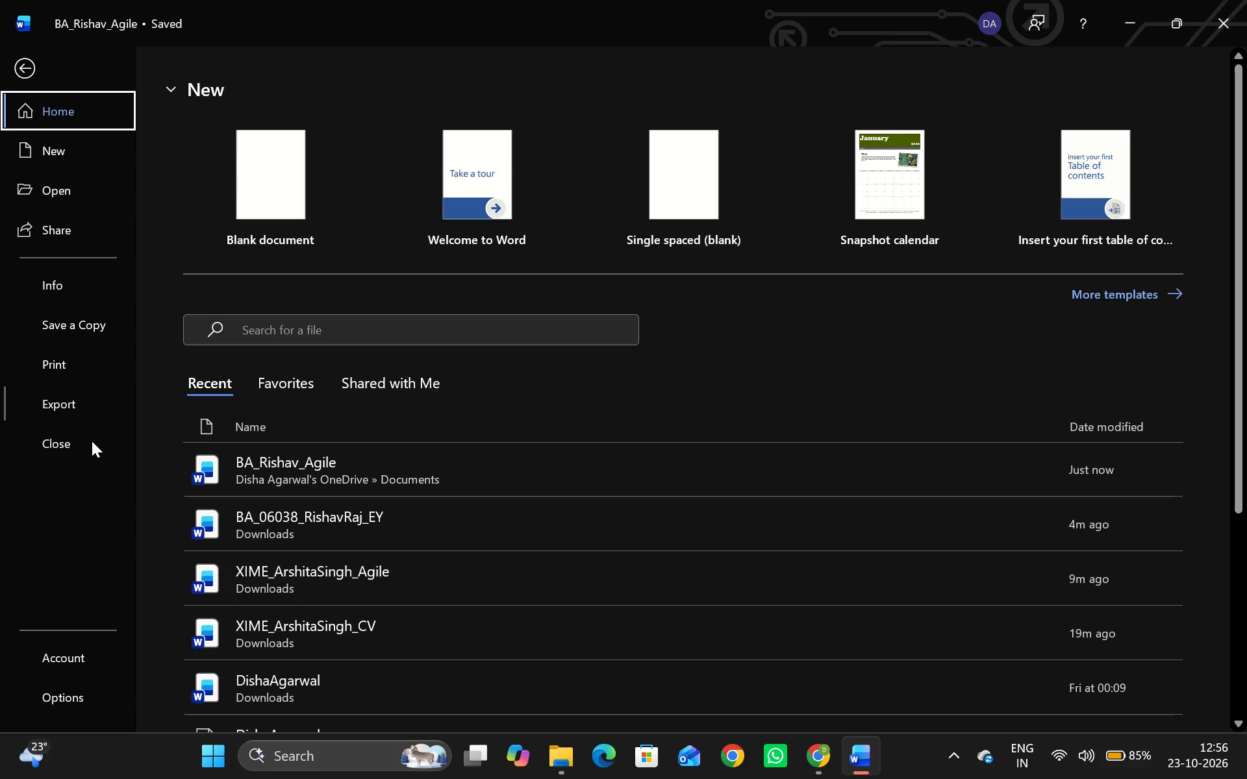
left_click(53, 325)
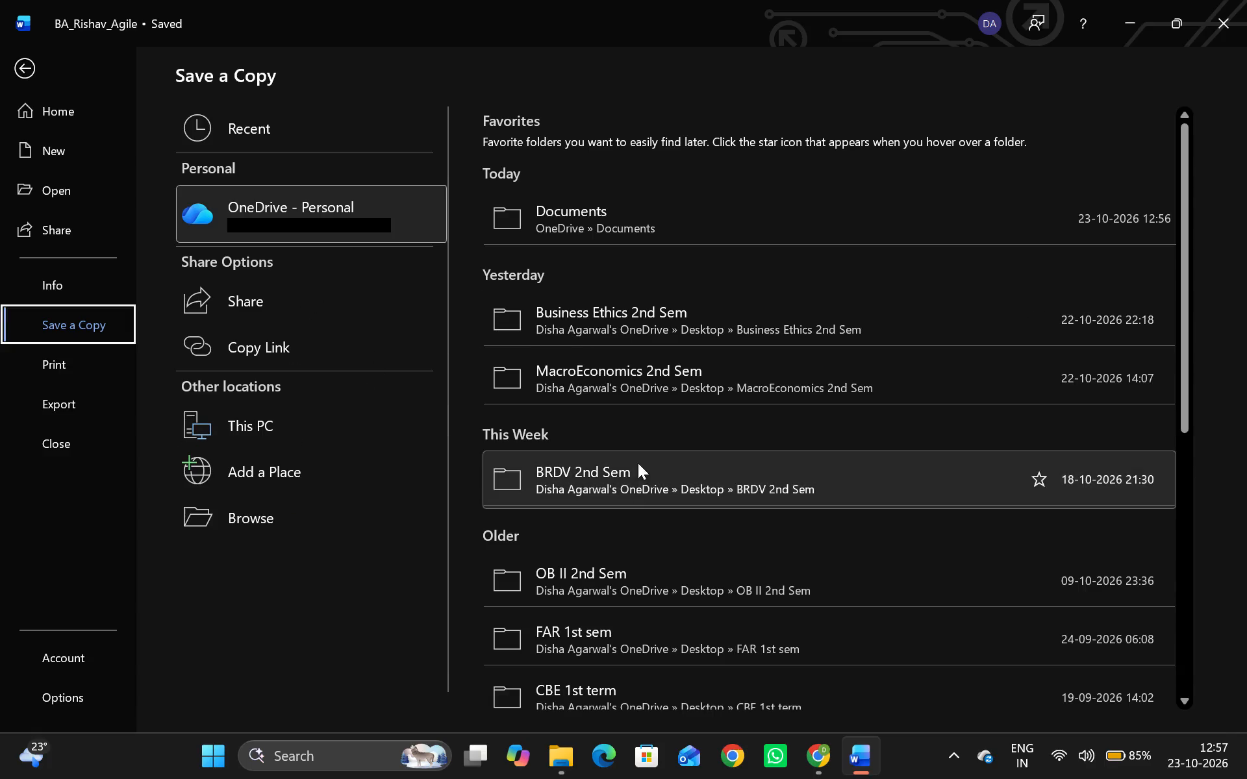
scroll(616, 555, "down", 5)
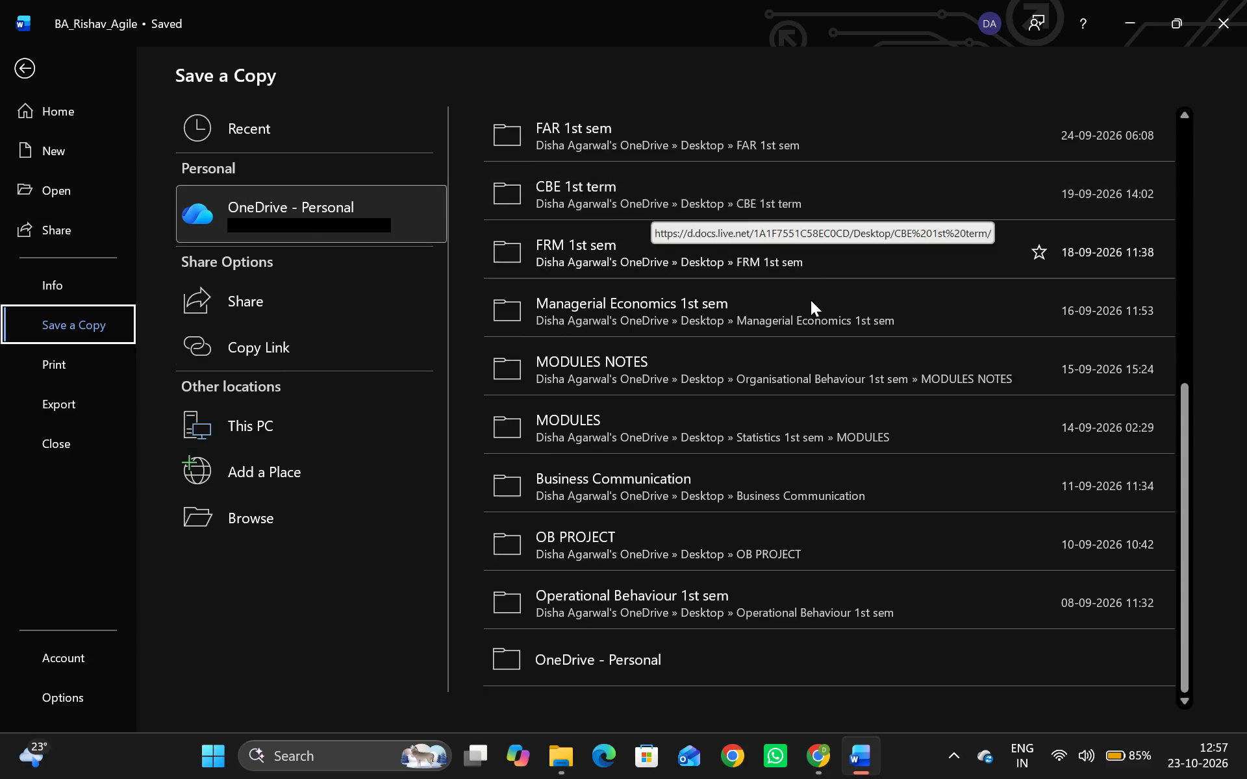
scroll(811, 300, "up", 6)
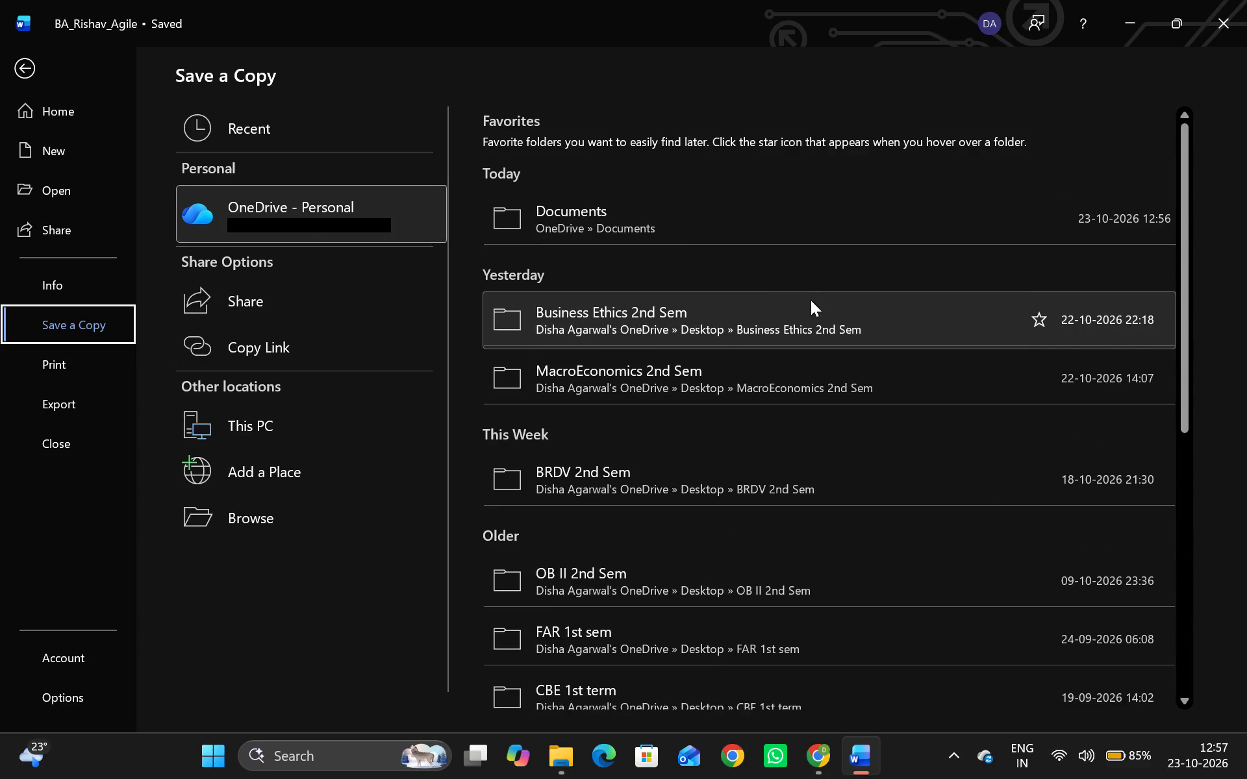
left_click(735, 221)
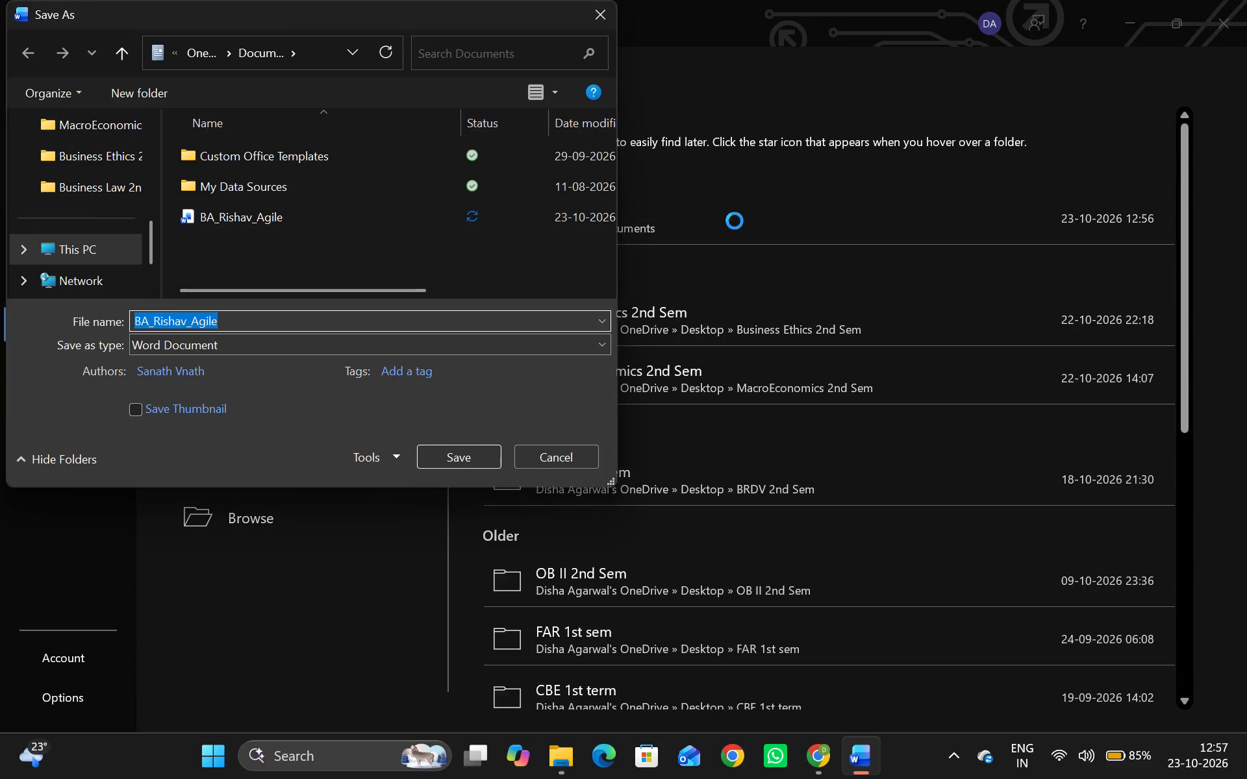
key("Return")
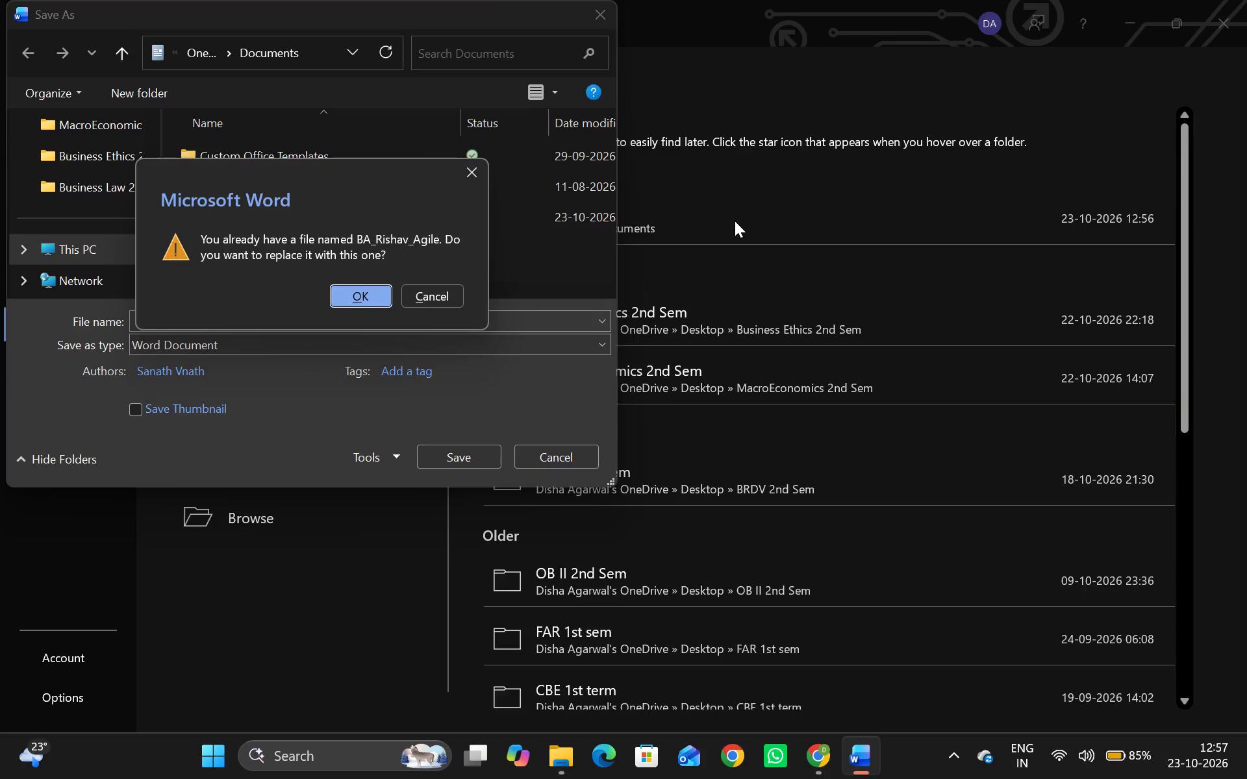
left_click(353, 284)
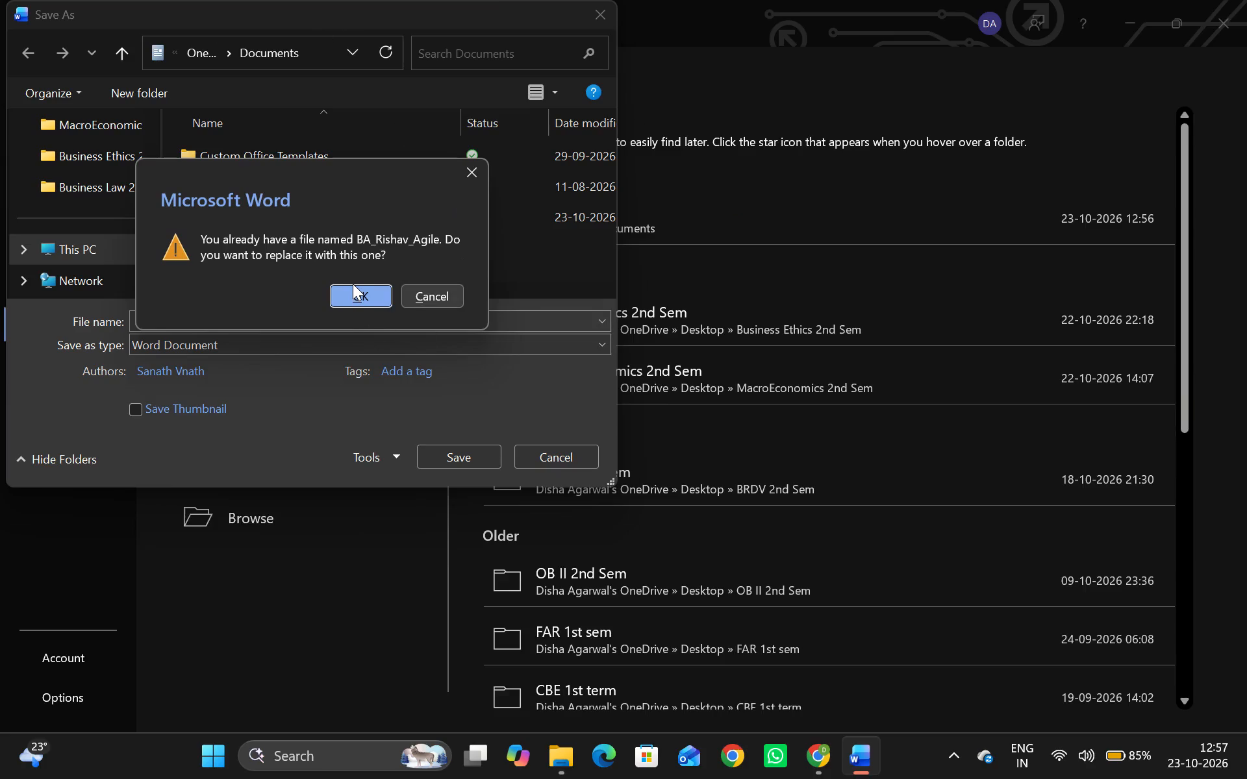
left_click(355, 297)
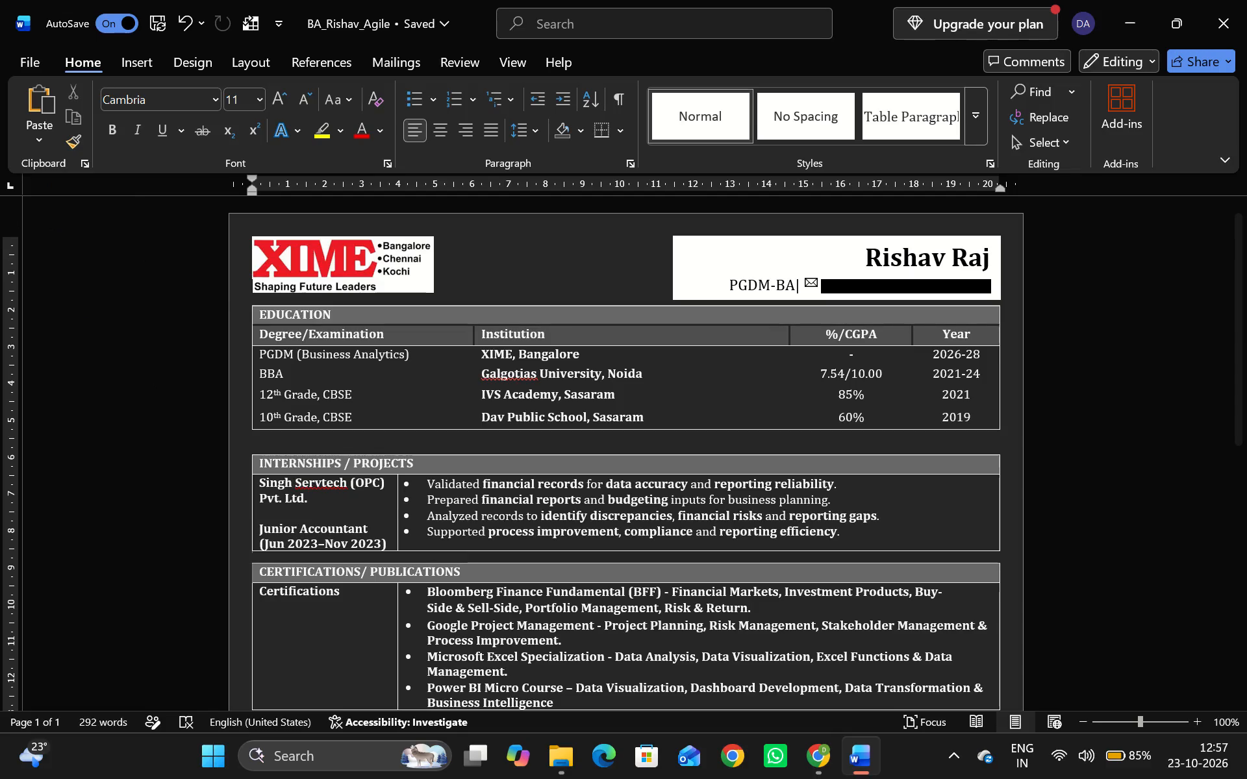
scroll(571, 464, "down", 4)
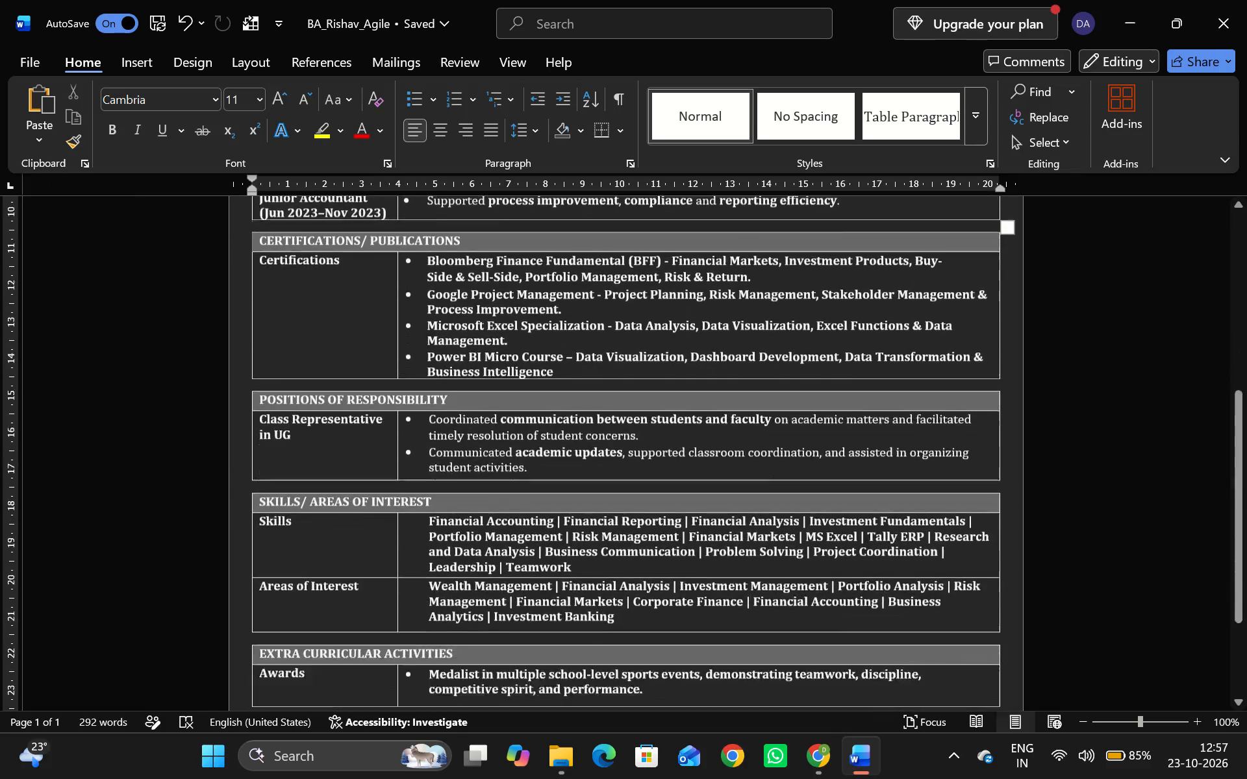
Review the layout of the one-page BA_Rishav_Agile CV, from the header and Education table through Extra Curricular Activities and the footer.
scroll(571, 464, "down", 1)
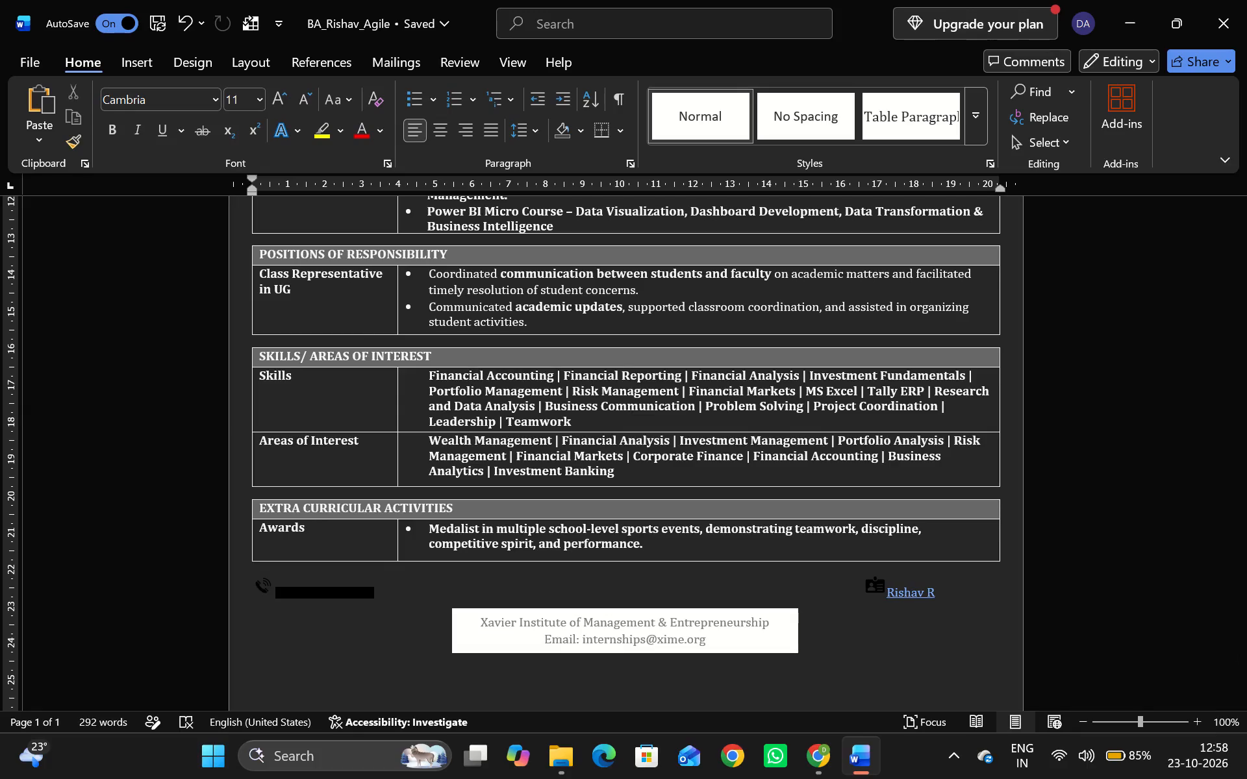
scroll(625, 518, "down", 1)
scroll(625, 518, "up", 1)
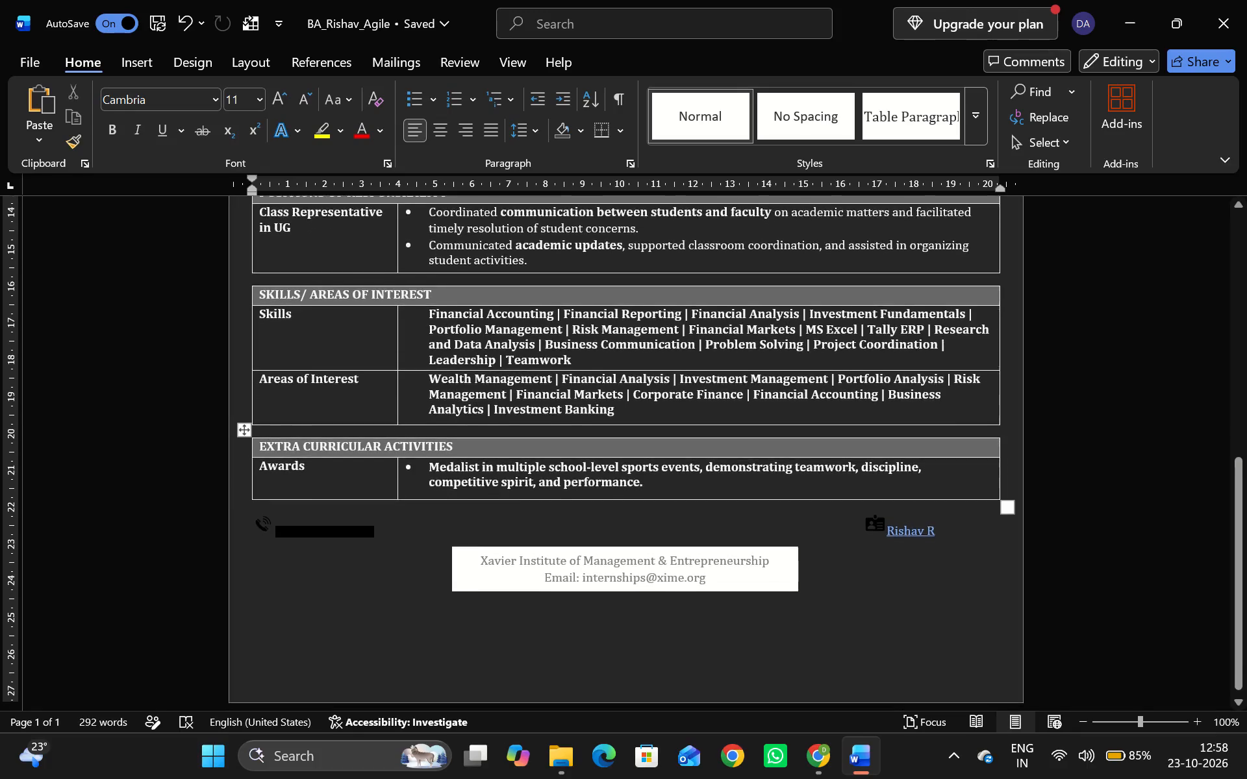
scroll(625, 518, "up", 5)
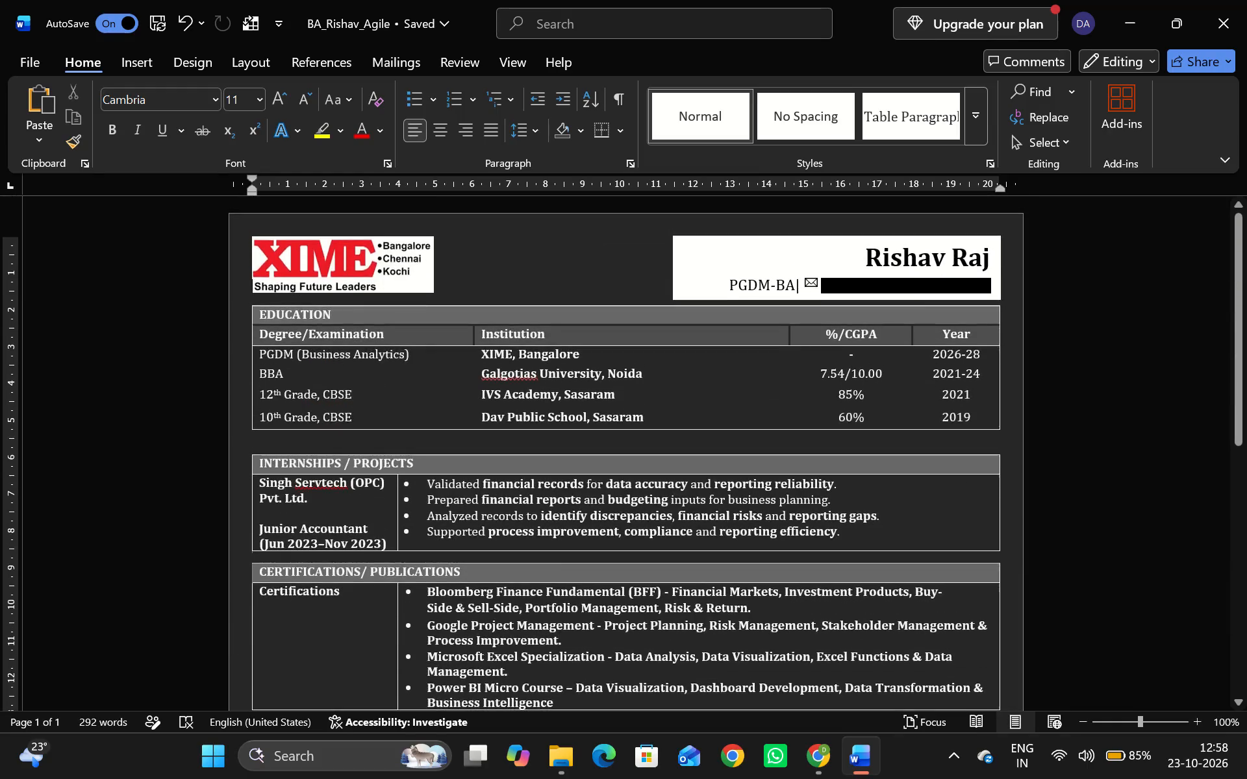
scroll(625, 518, "down", 4)
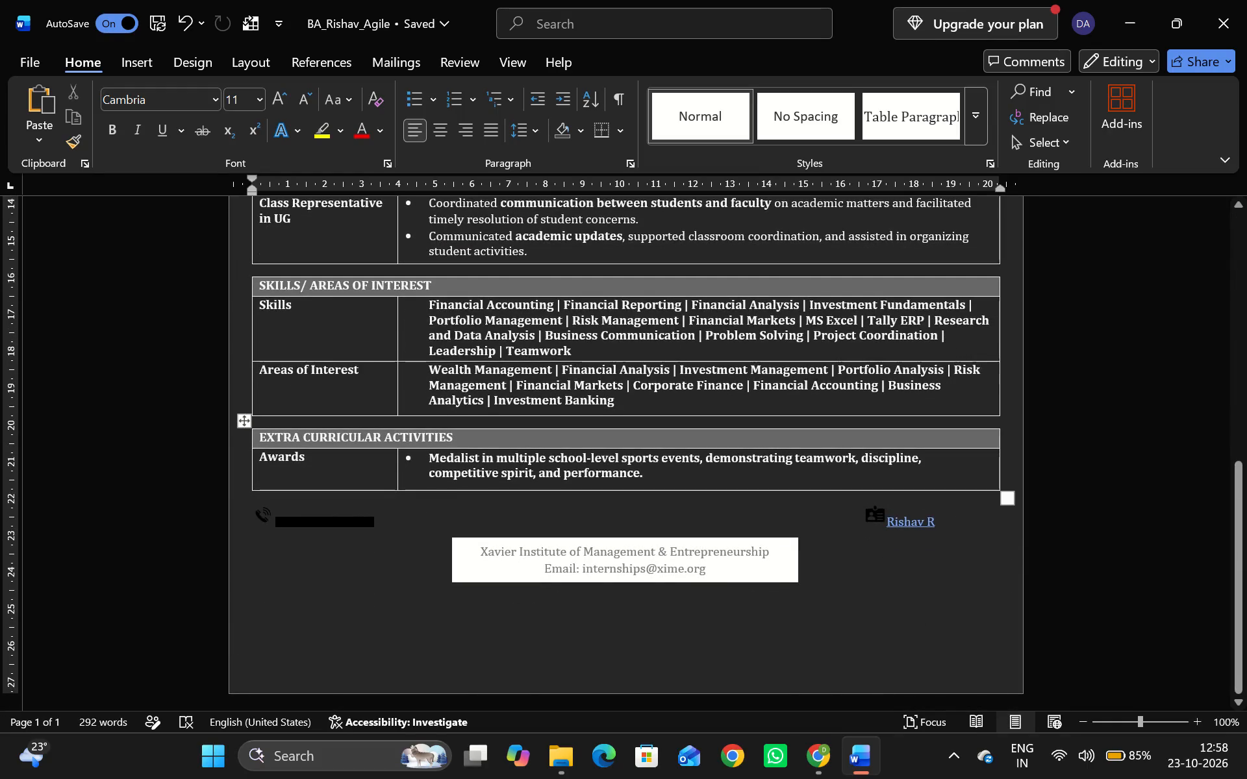
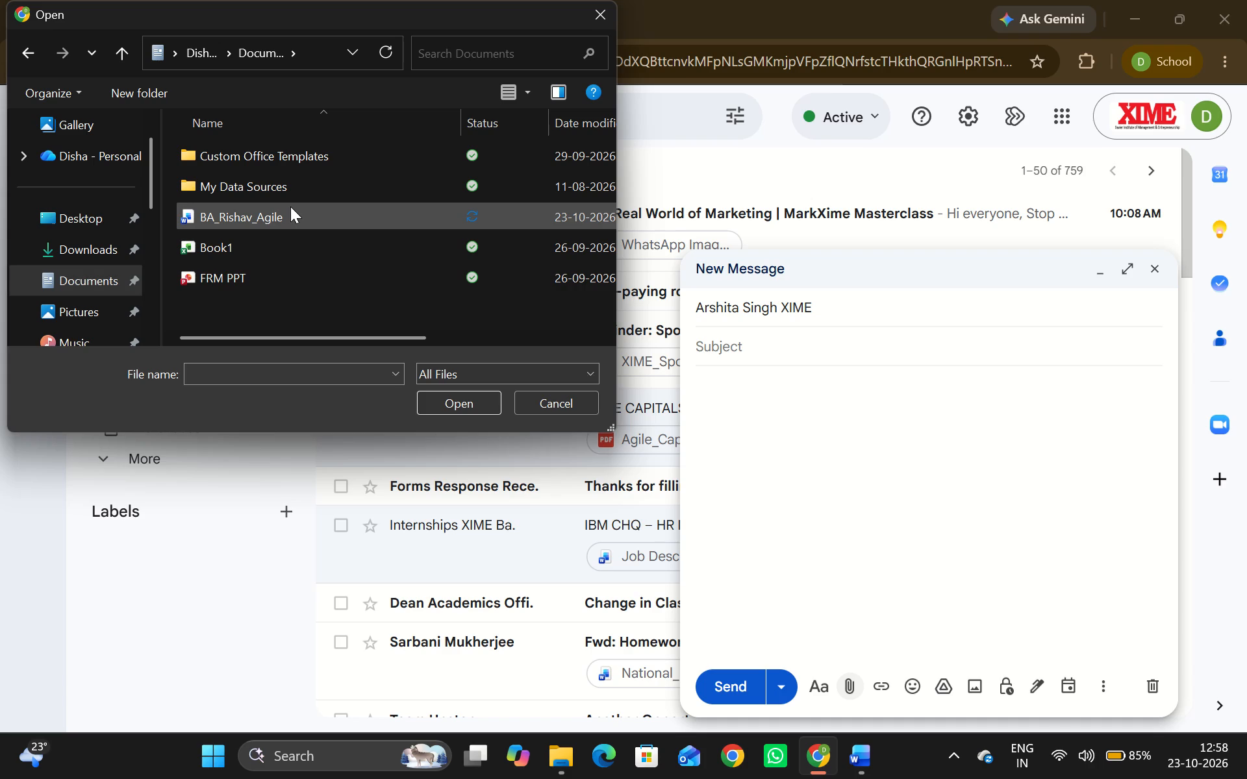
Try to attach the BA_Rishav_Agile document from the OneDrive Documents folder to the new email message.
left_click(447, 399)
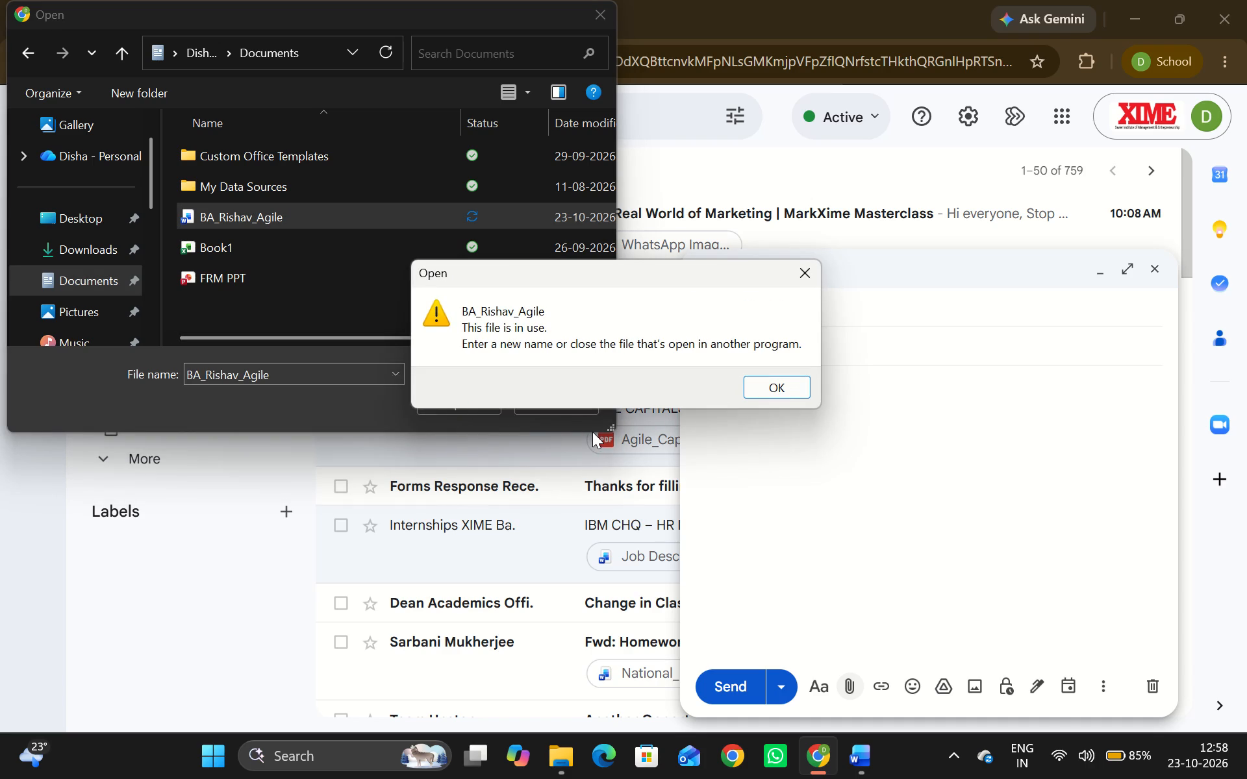
Dismiss the file-in-use alert for BA_Rishav_Agile to return to choosing the new email's attachment.
left_click(785, 380)
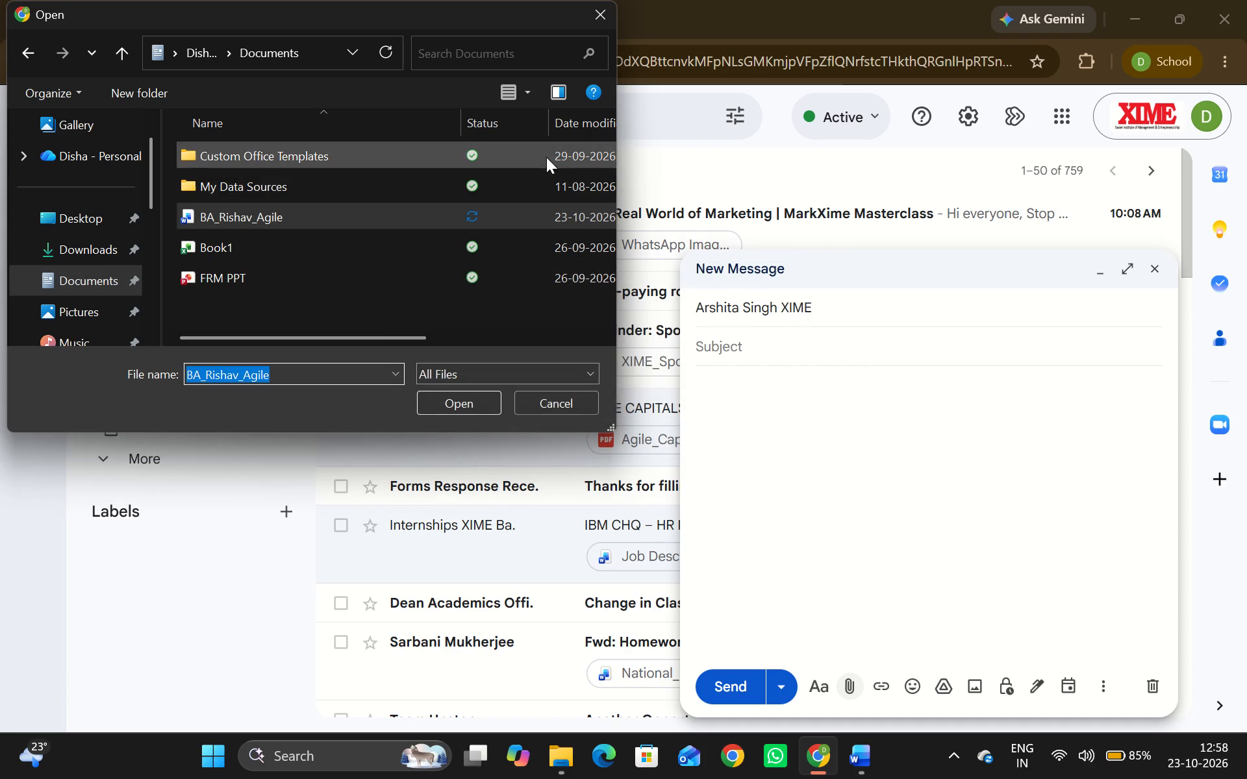
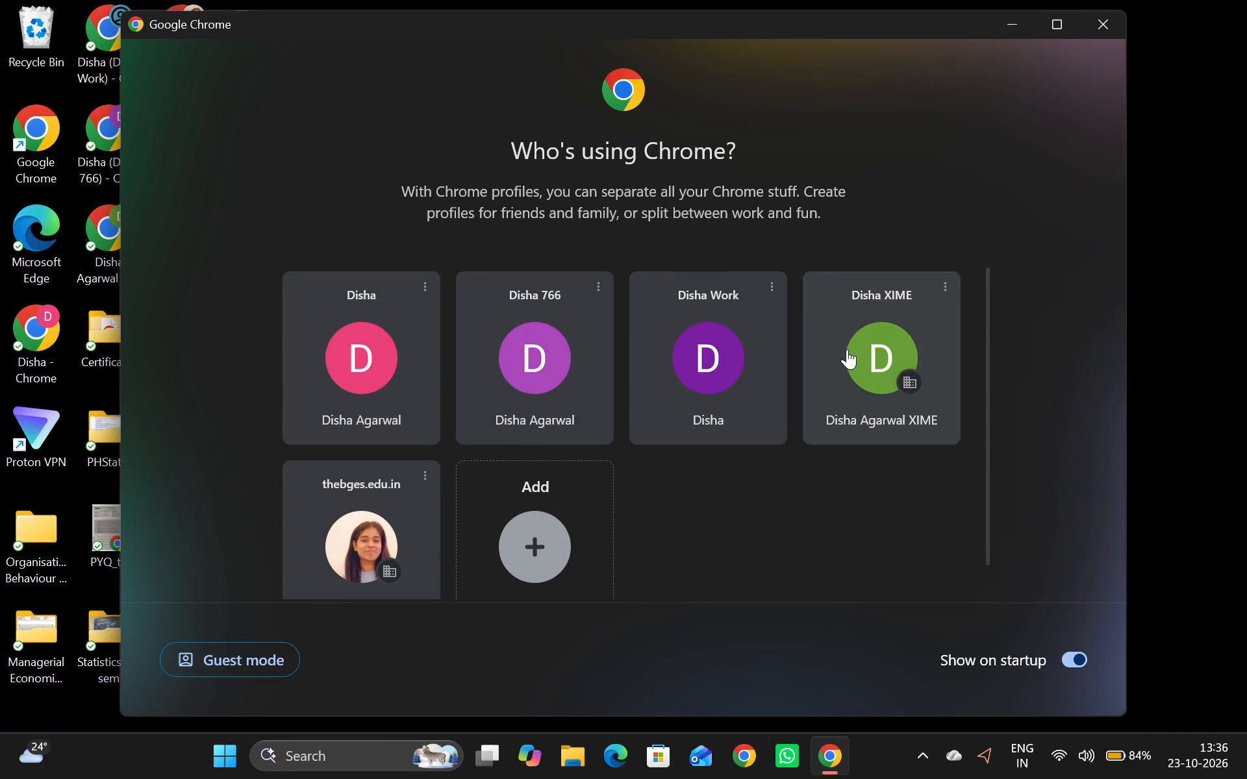
Open a Chrome browsing window with the XIME school profile.
left_click(839, 357)
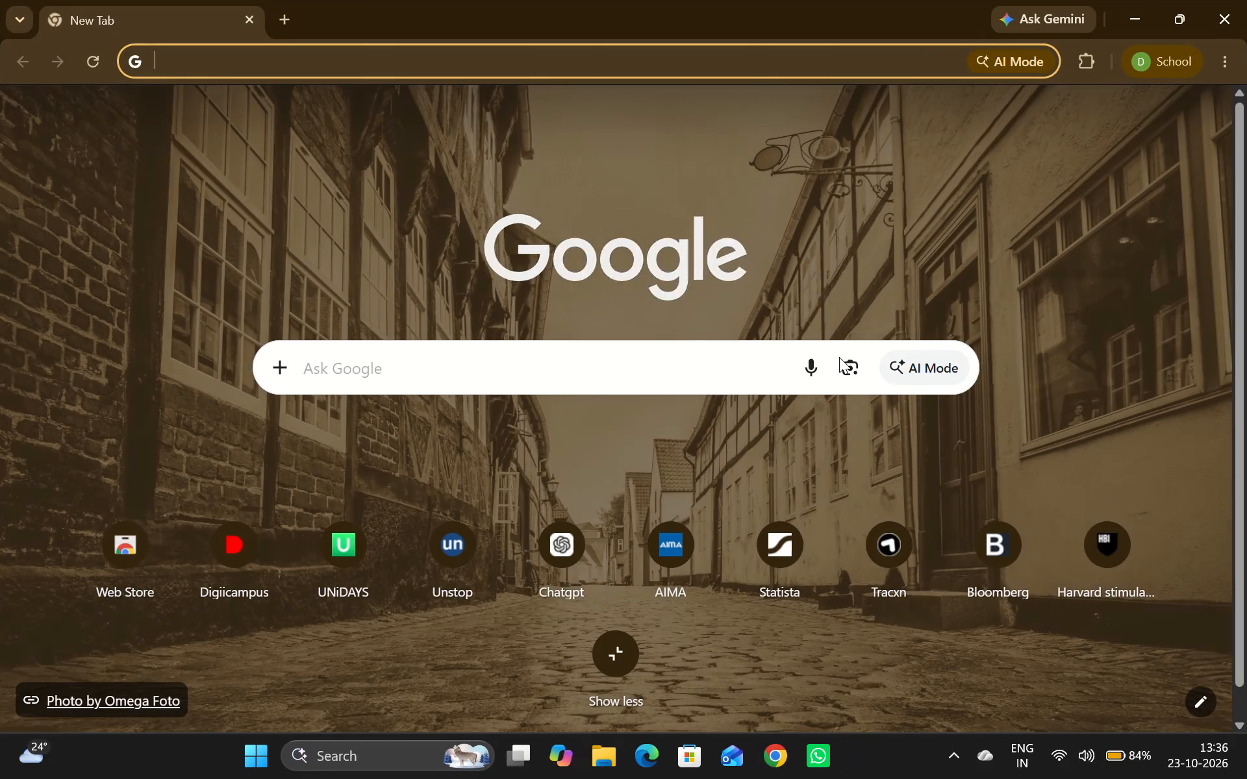
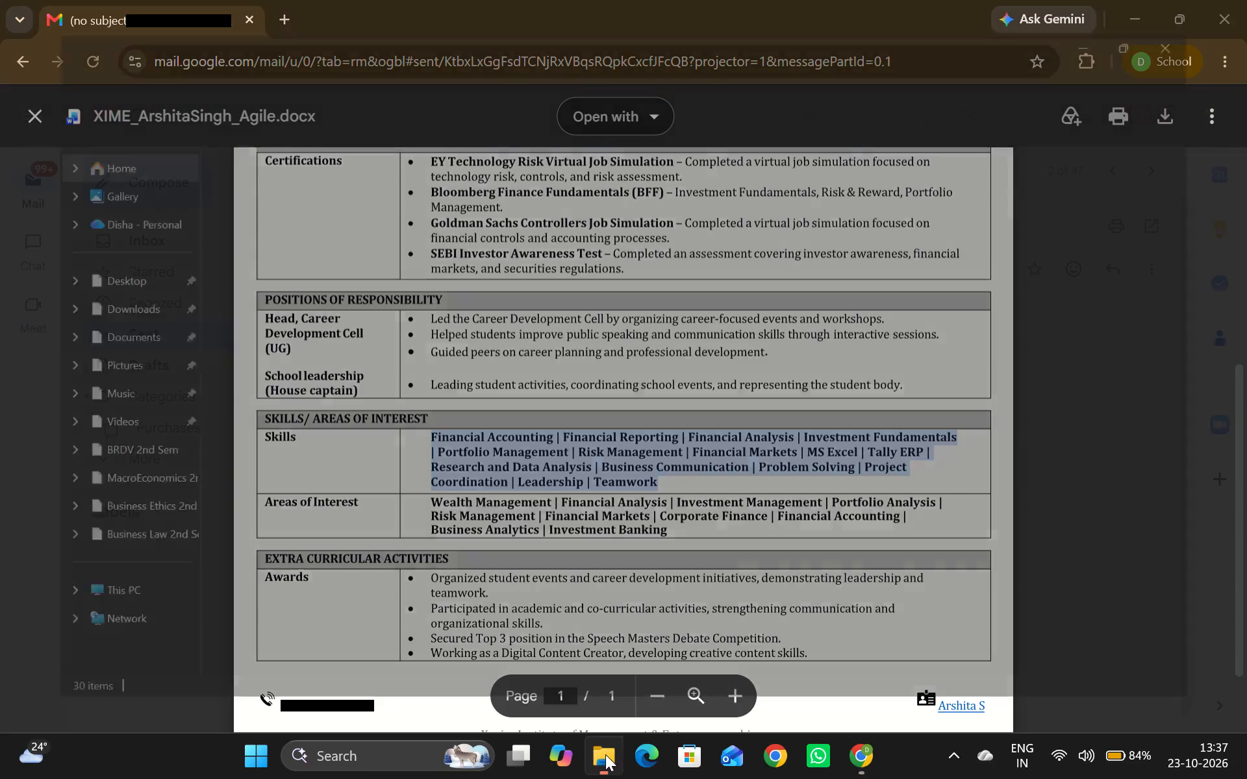
Open the Word CV modified on 22-10-2026 at 23:04 from the Downloads folder.
left_click(67, 308)
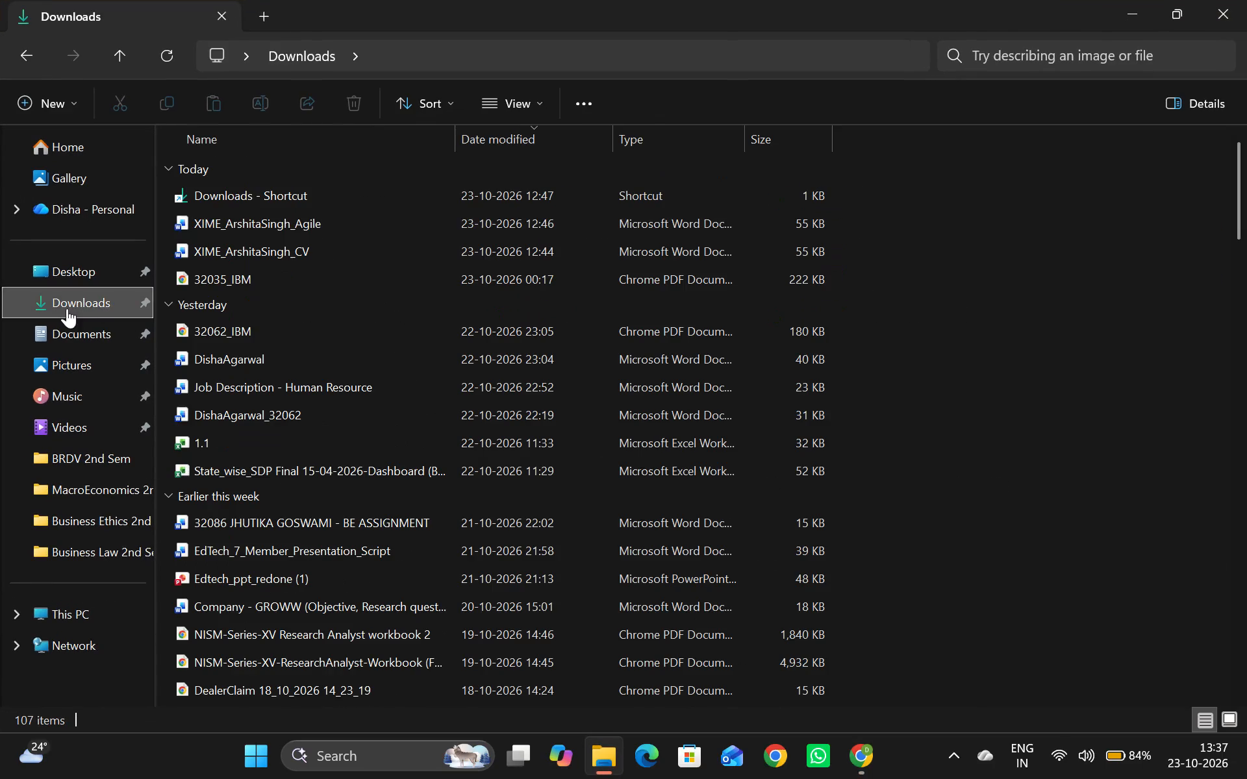
double_click(252, 359)
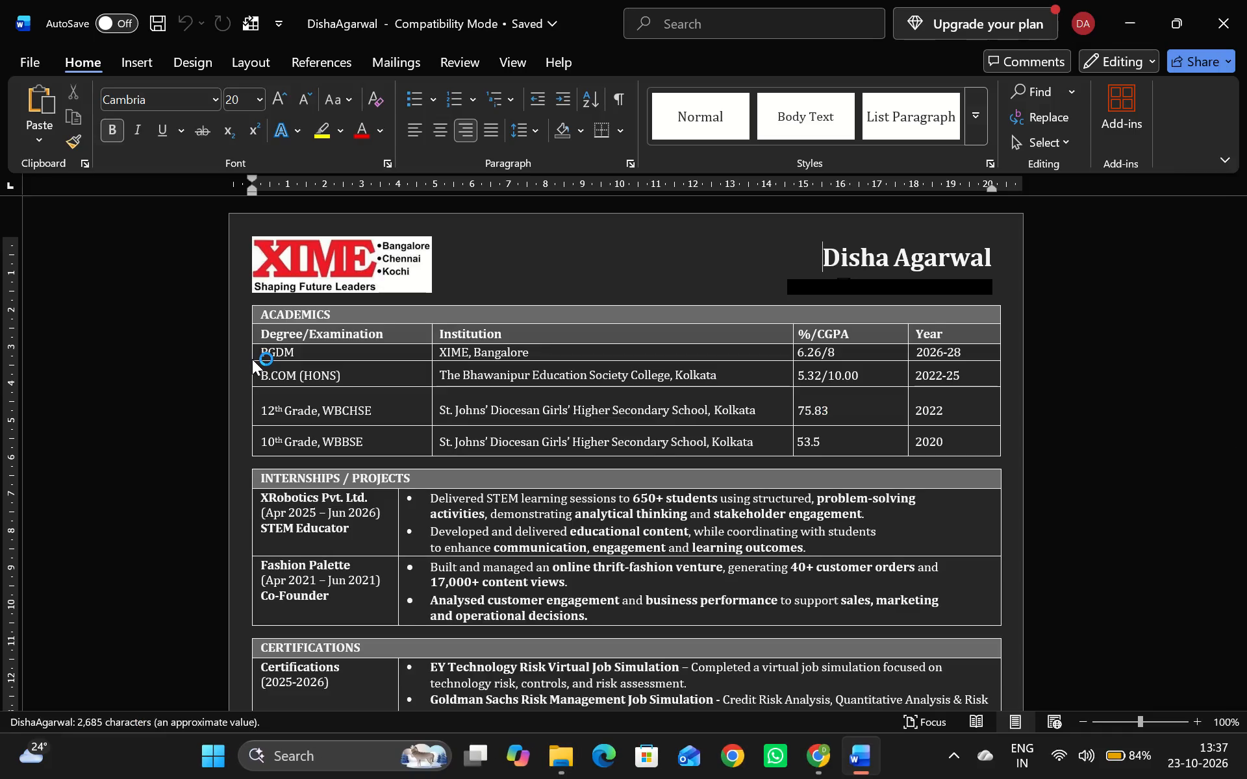
Replace the Skills row's text in the opened Word CV with the copied list running from Financial Accounting to Teamwork.
scroll(612, 634, "down", 3)
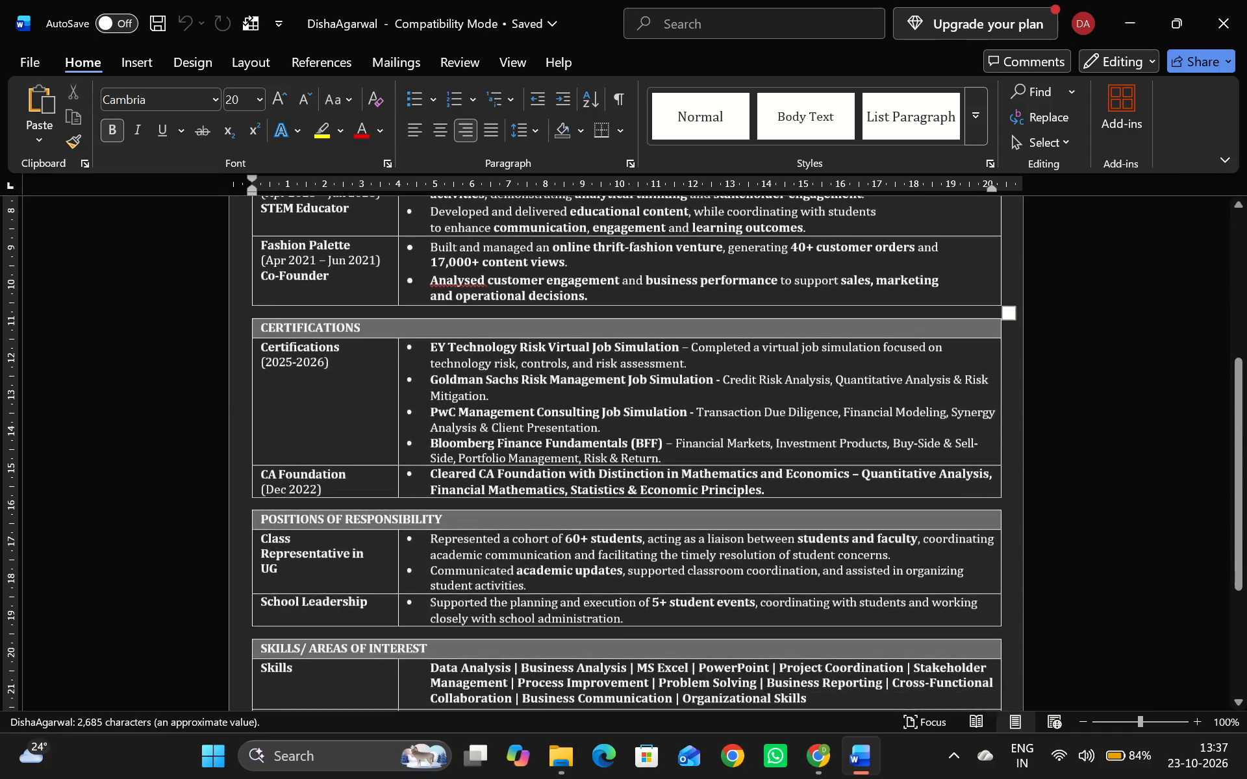
scroll(612, 634, "down", 1)
left_click_drag(429, 560, 431, 560)
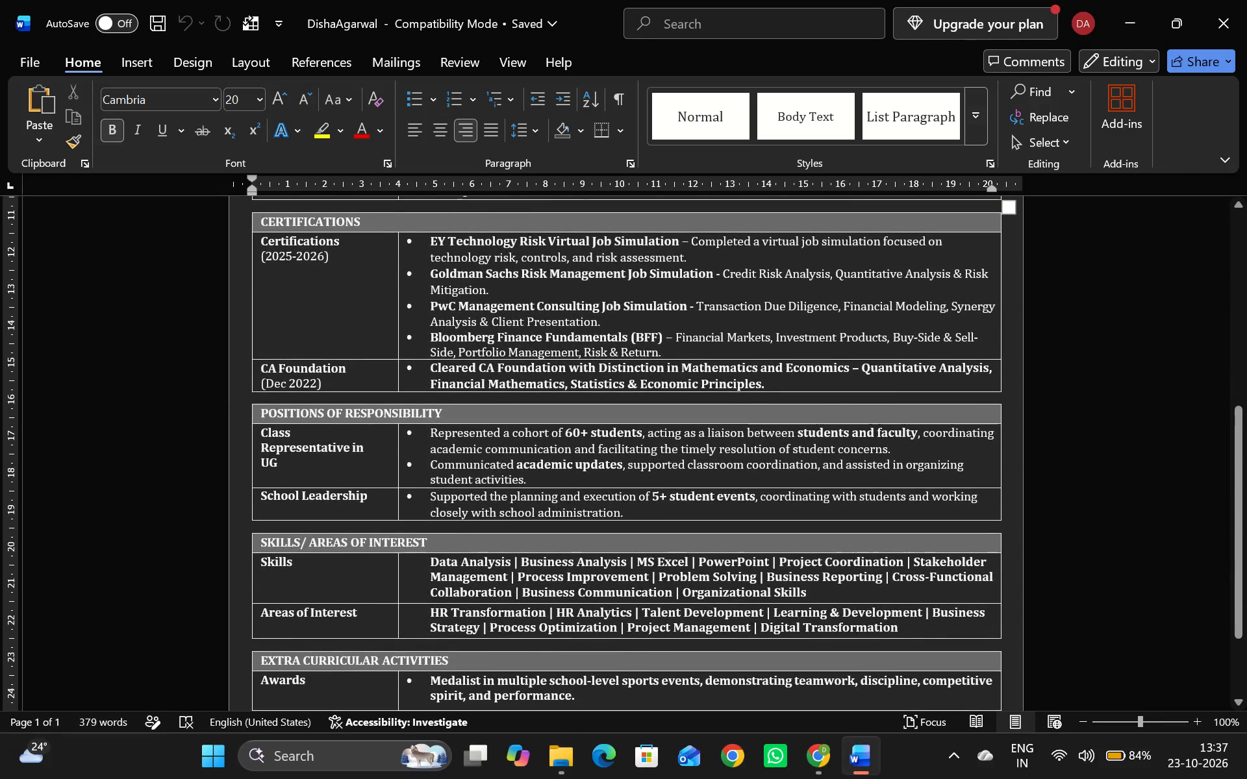
left_click_drag(431, 560, 787, 591)
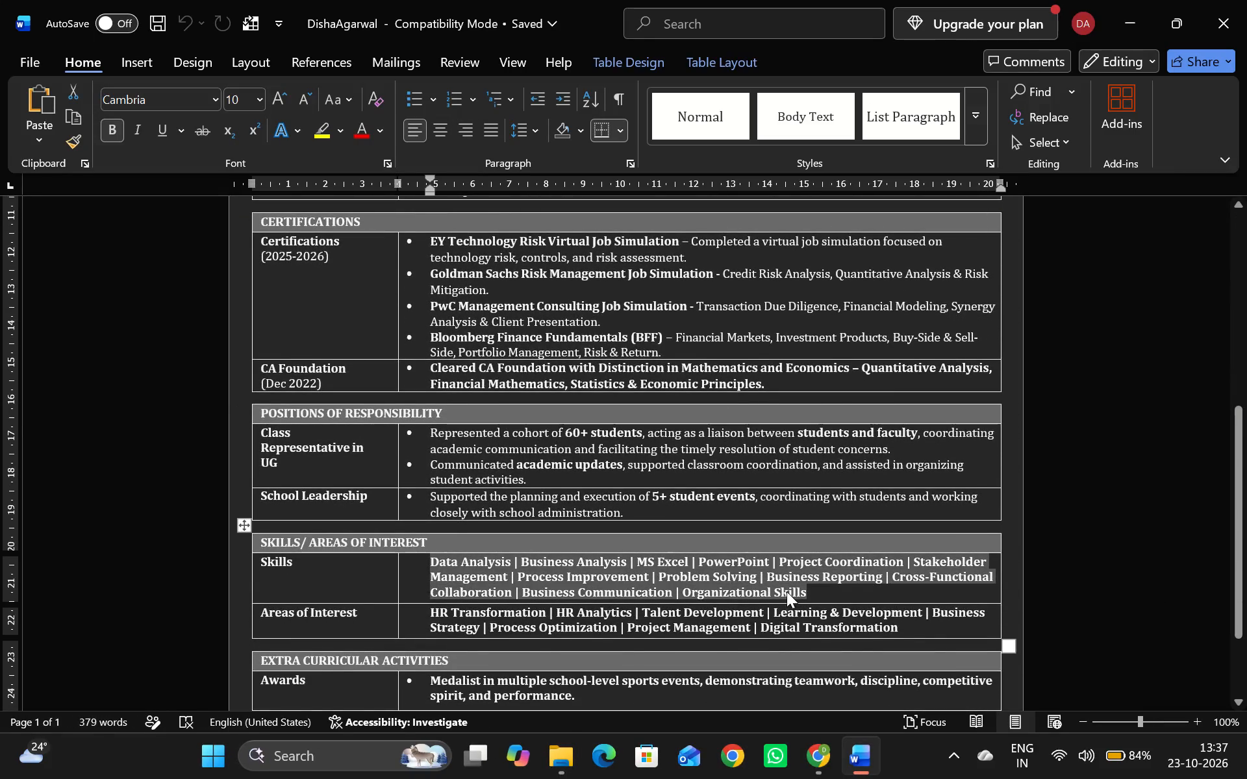
key("ctrl+v")
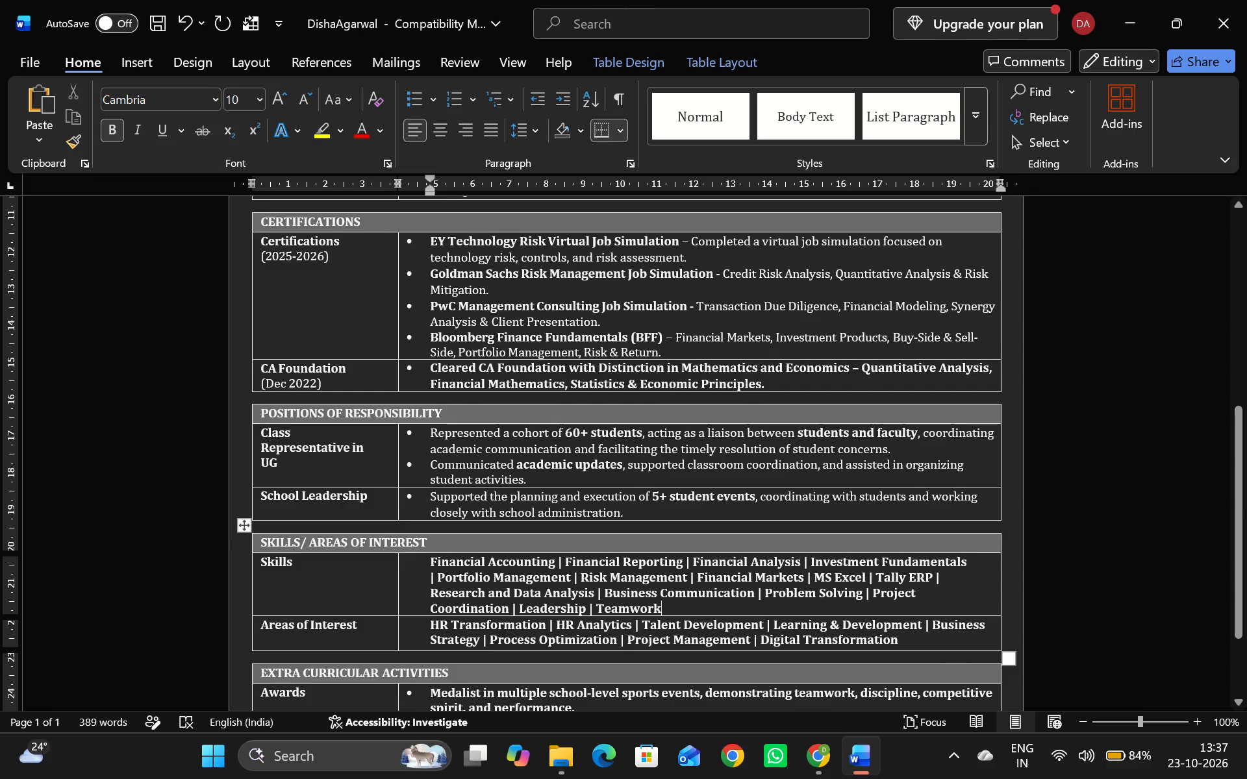
scroll(787, 591, "down", 1)
key("alt+Tab")
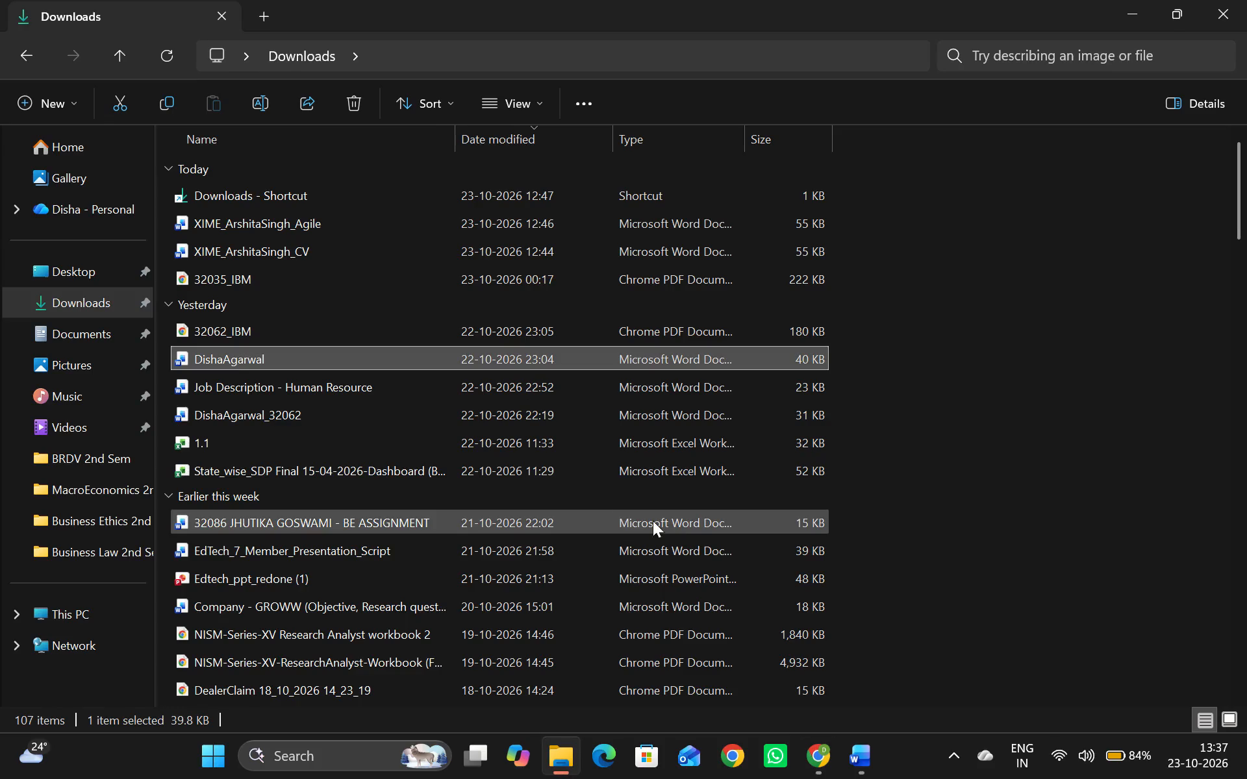
key("alt+Tab")
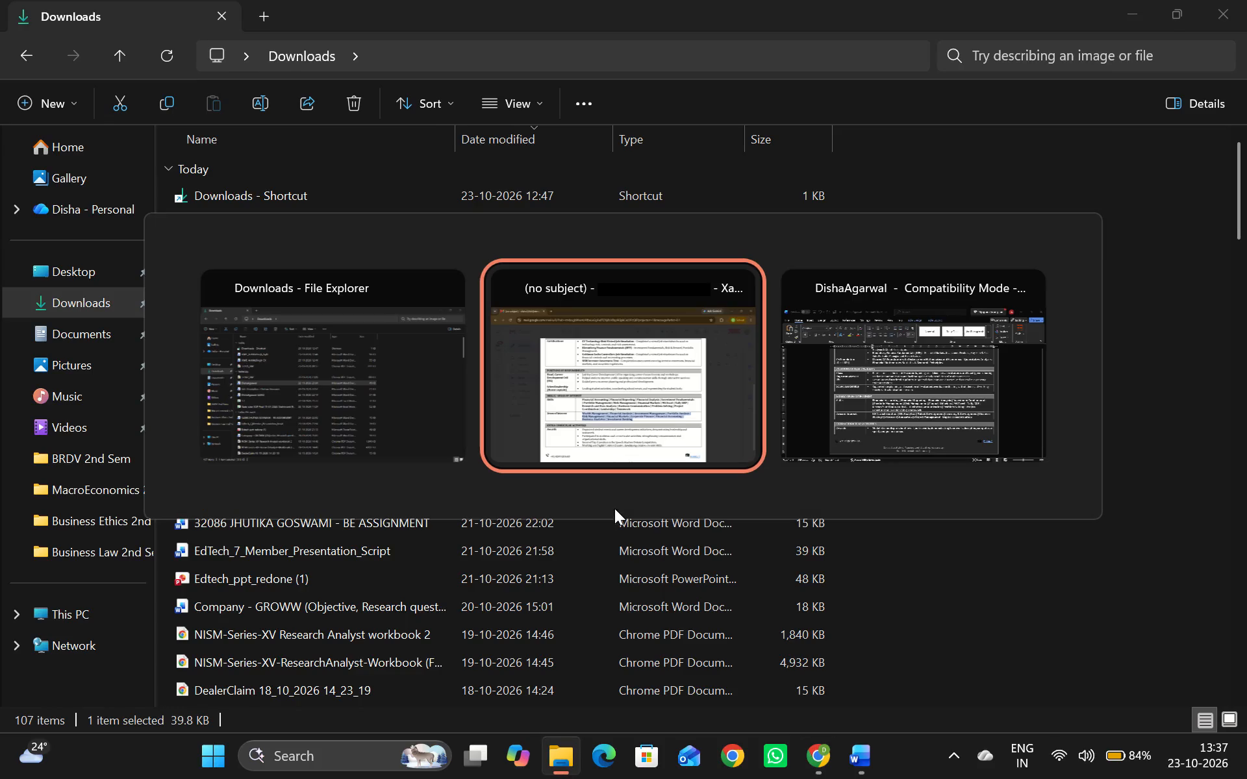
key("alt+Tab")
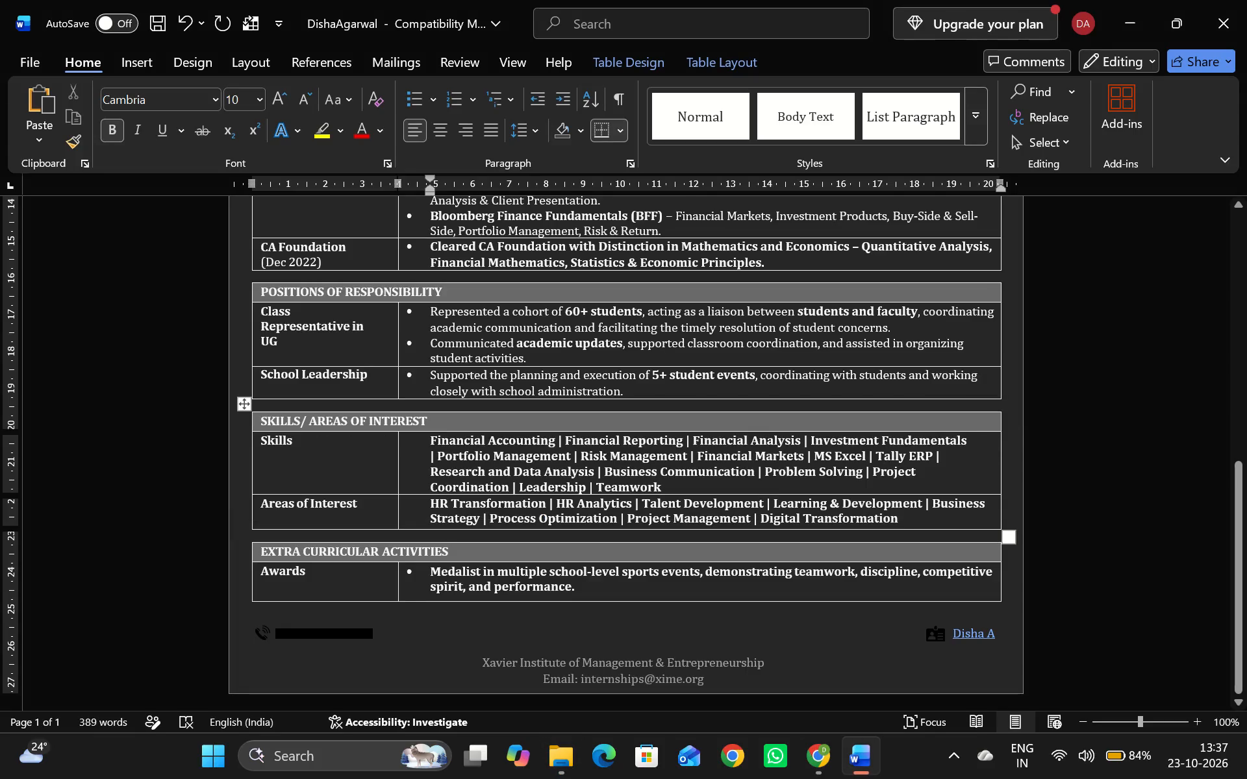
left_click_drag(426, 499, 796, 510)
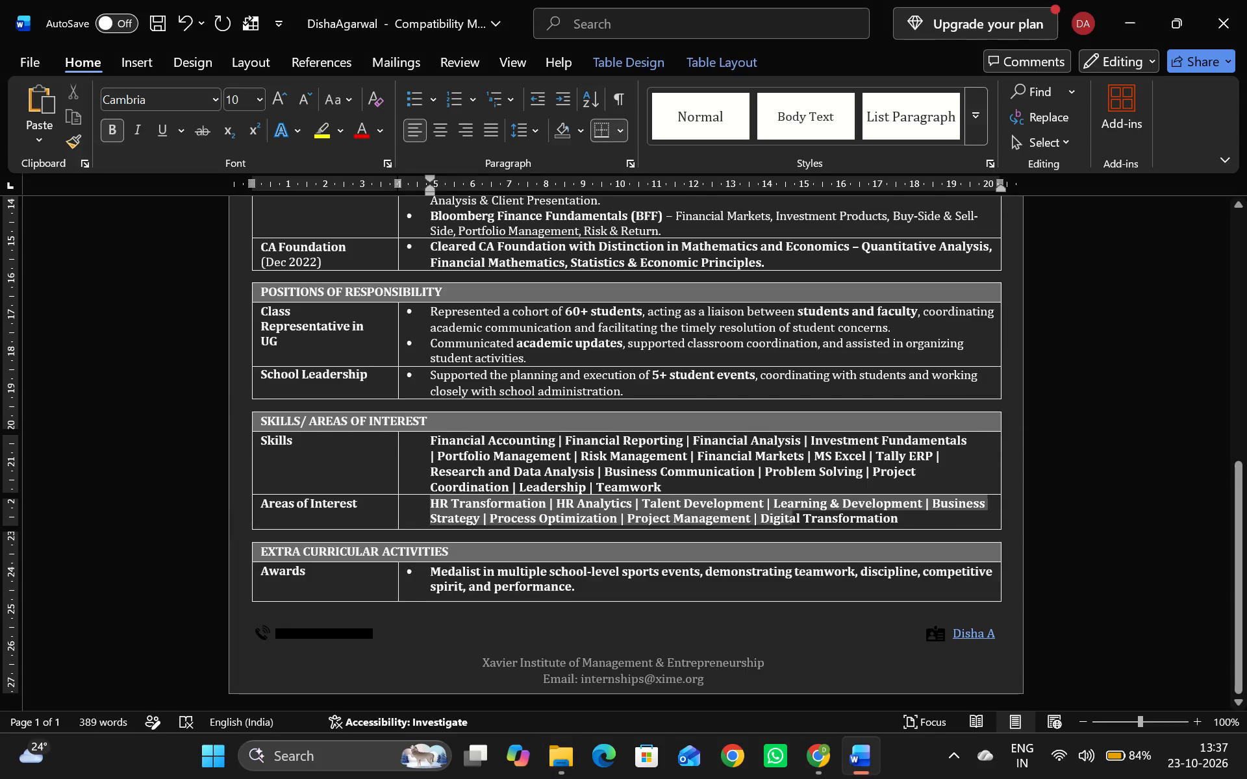
left_click_drag(796, 510, 900, 519)
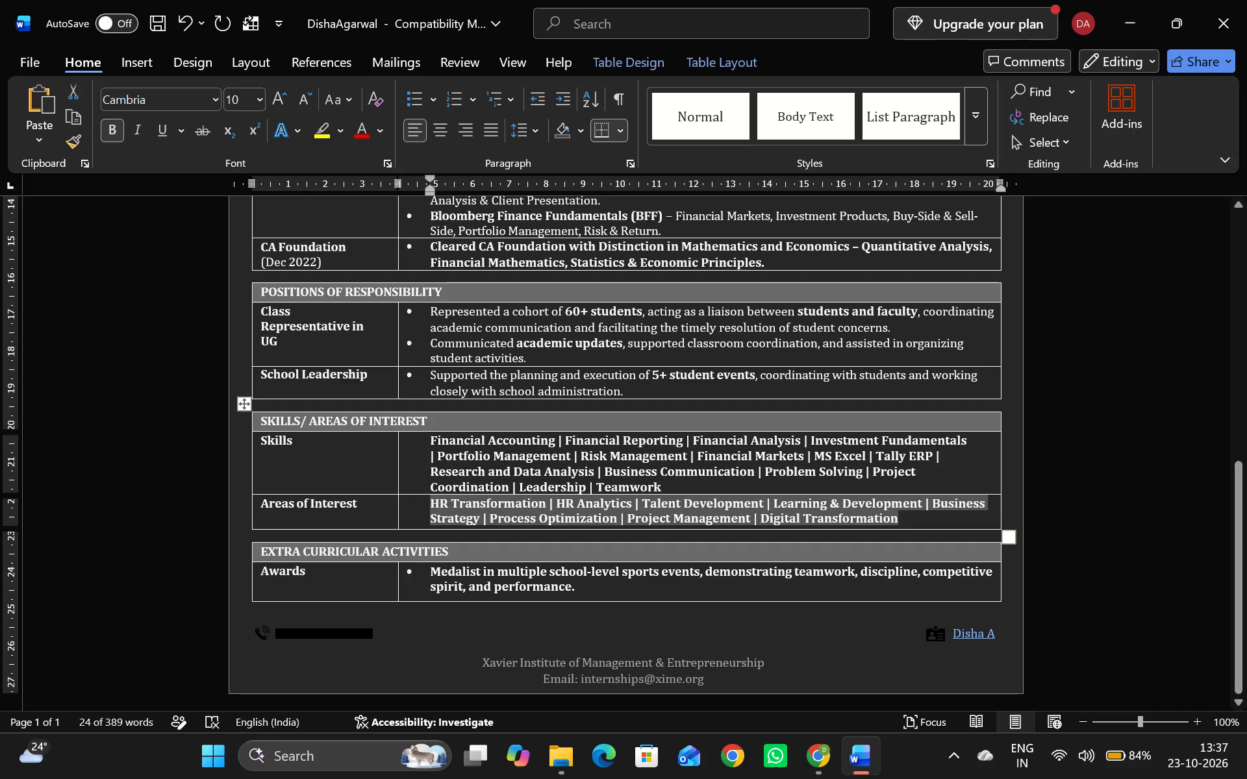
key("ctrl+space")
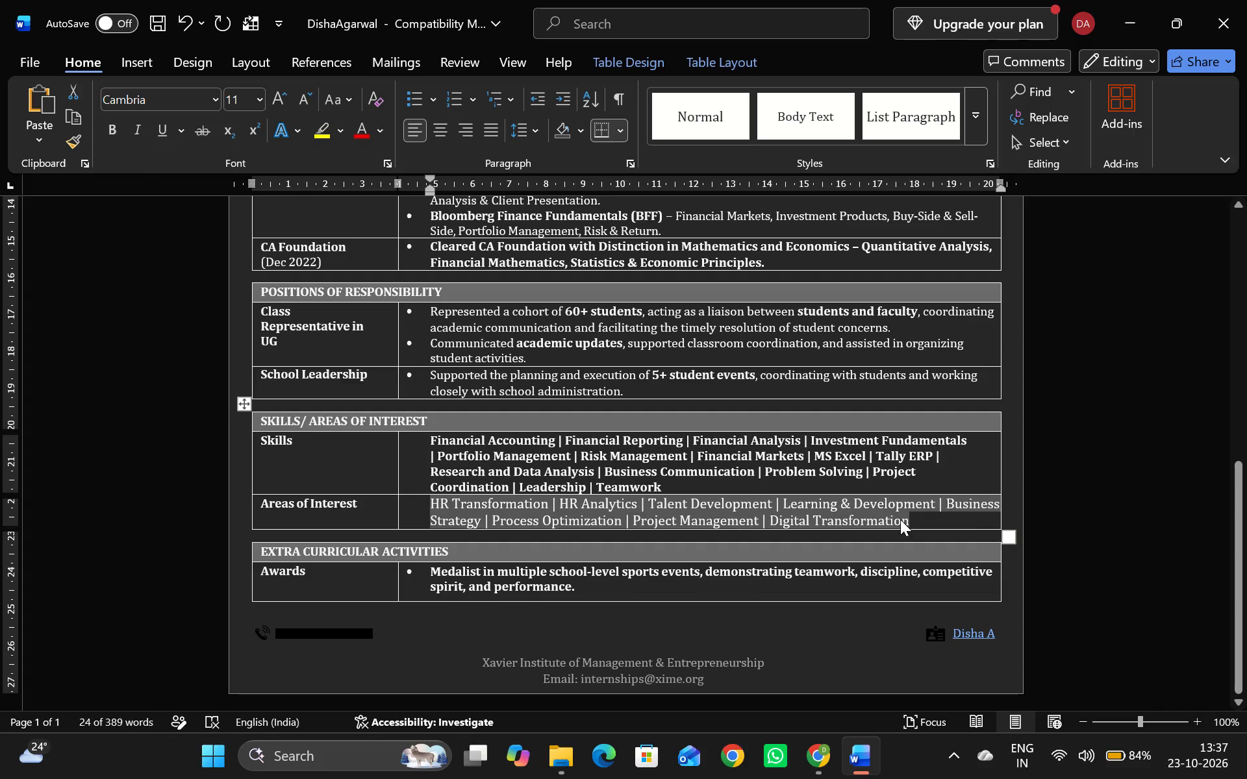
Undo the last formatting change and replace the Areas of Interest entries with the copied list from Wealth Management through Investment Banking.
key("ctrl+z")
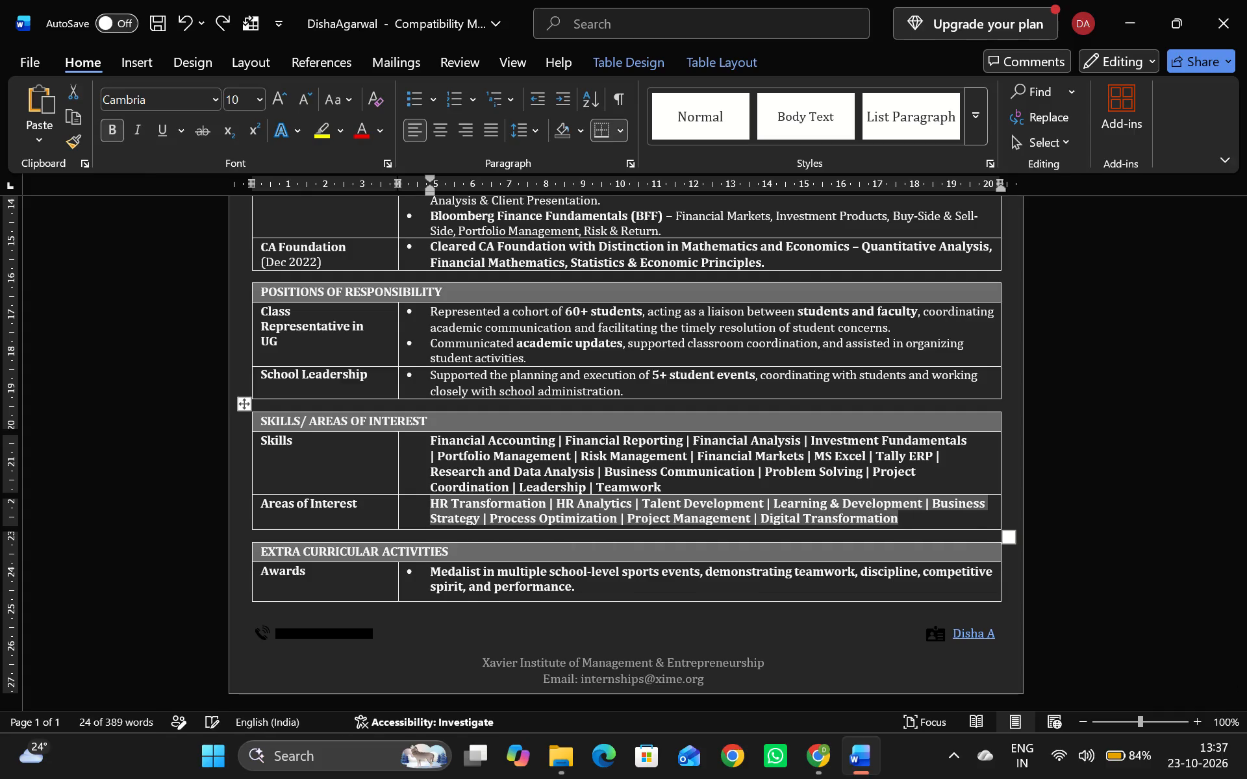
key("ctrl+v")
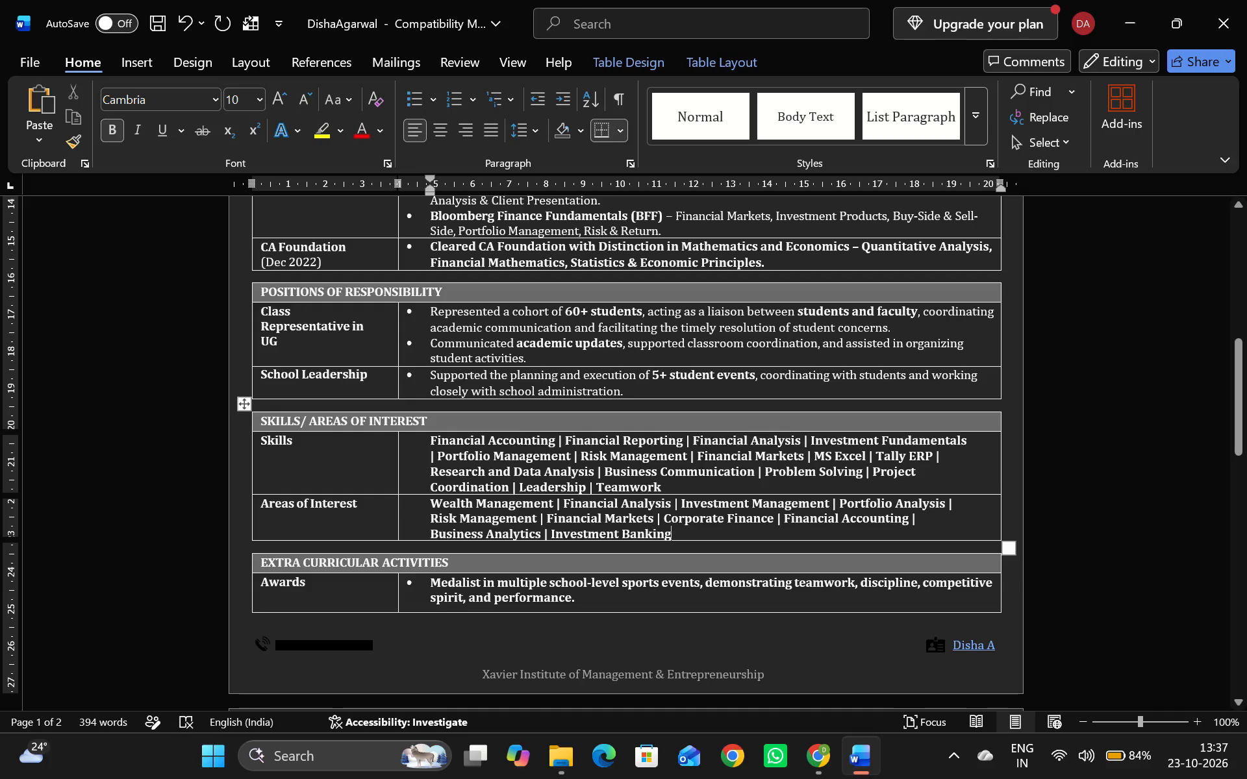
Review the CV's academics, internships, certifications, positions of responsibility and skills sections.
scroll(653, 480, "up", 2)
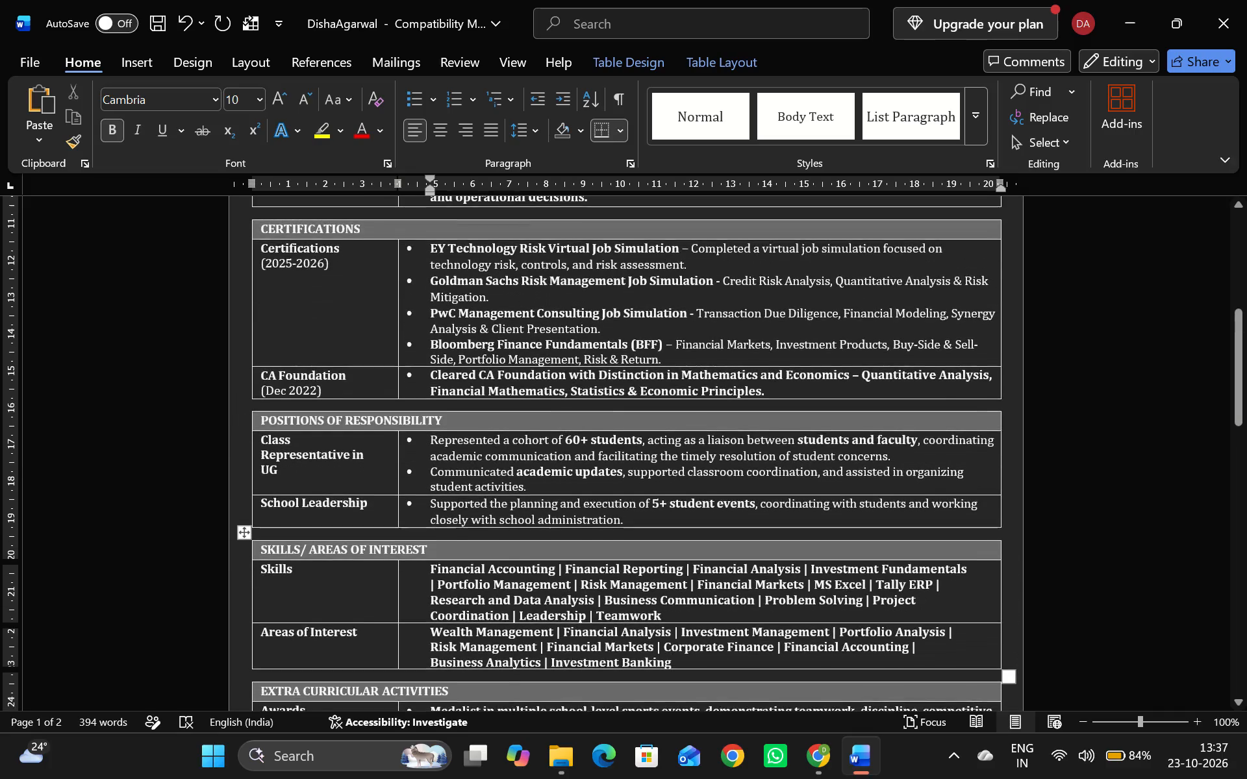
scroll(653, 480, "up", 1)
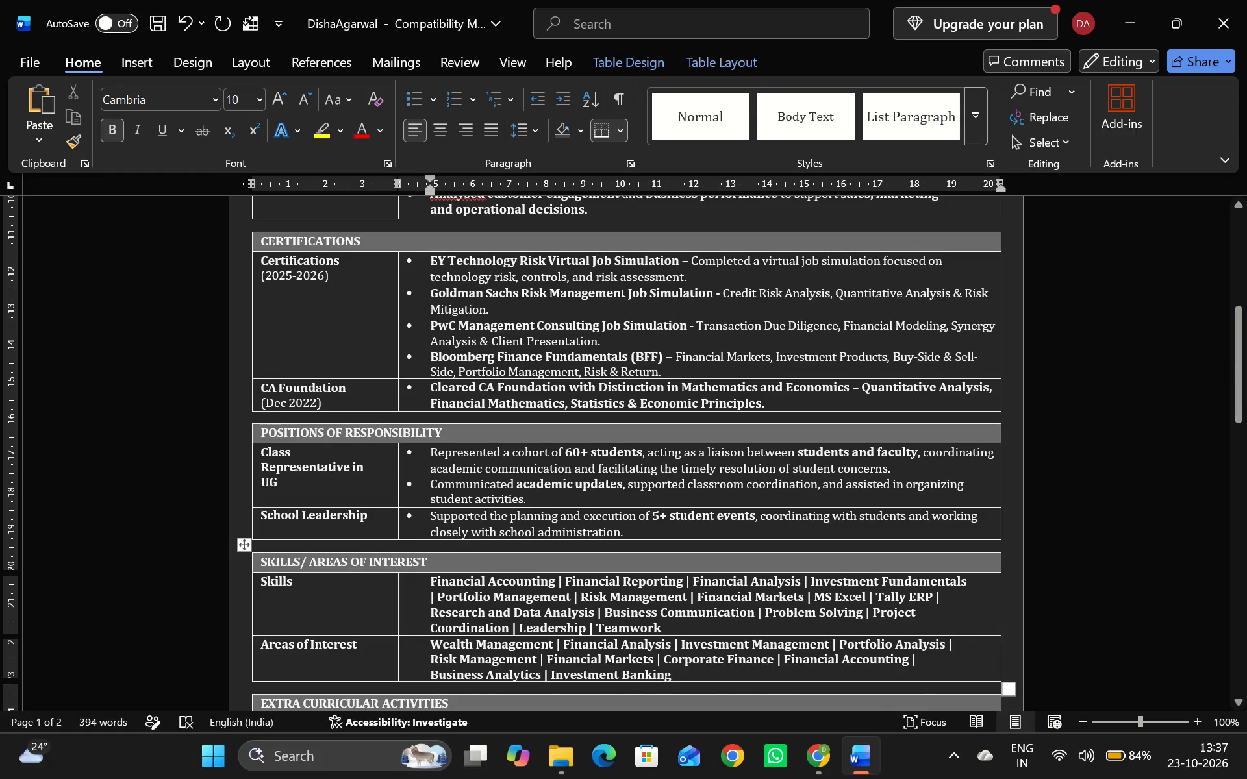
scroll(584, 312, "up", 4)
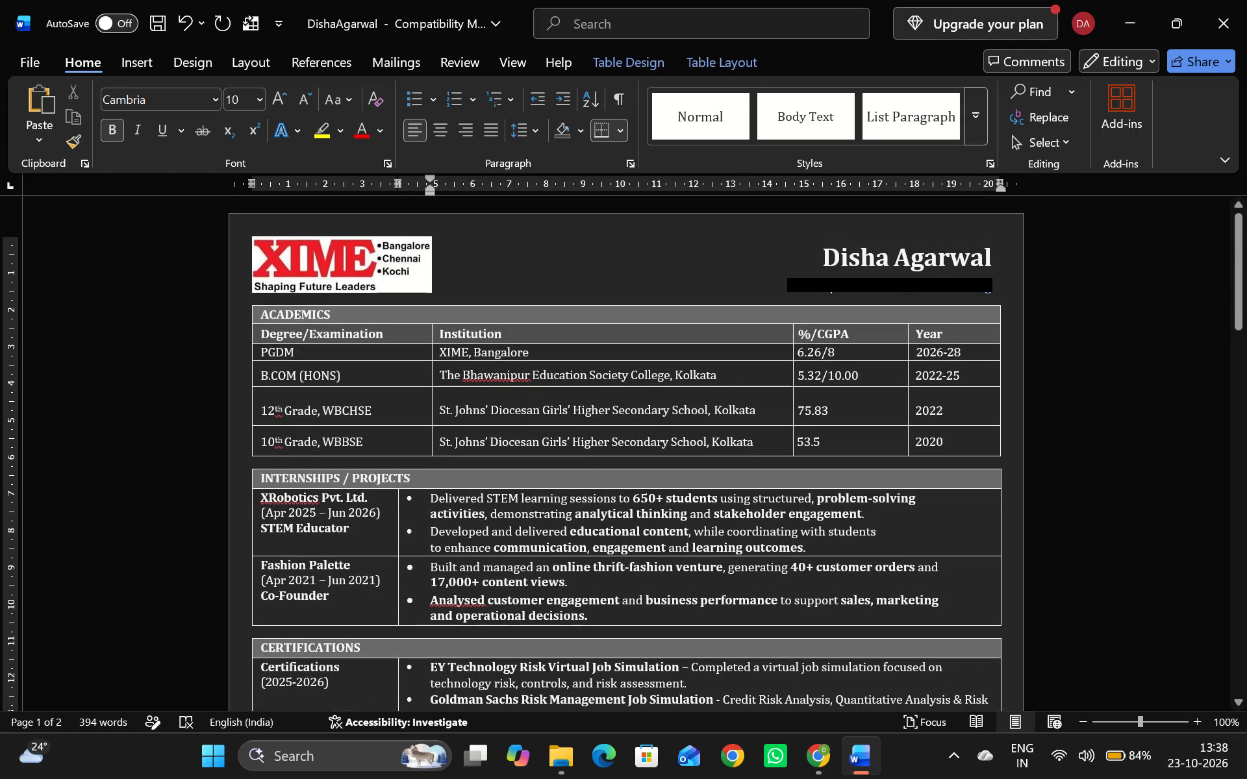
scroll(667, 424, "down", 1)
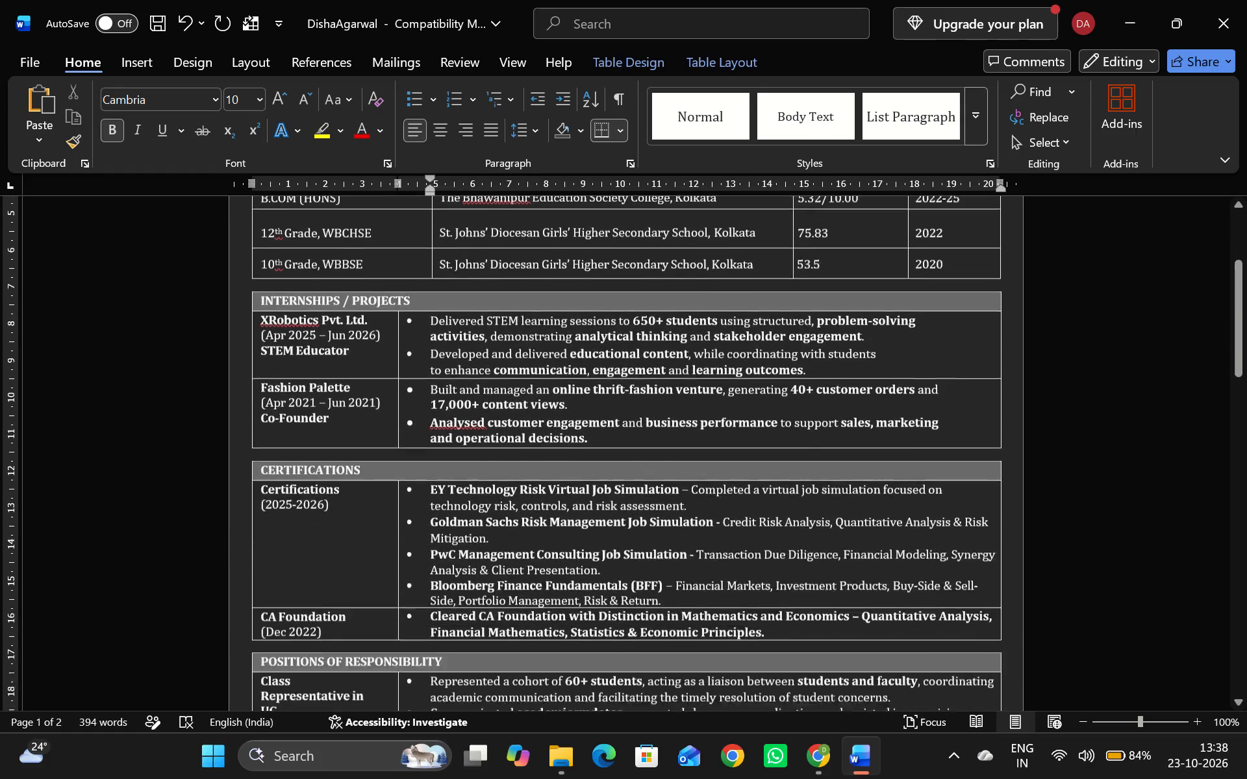
scroll(667, 424, "down", 1)
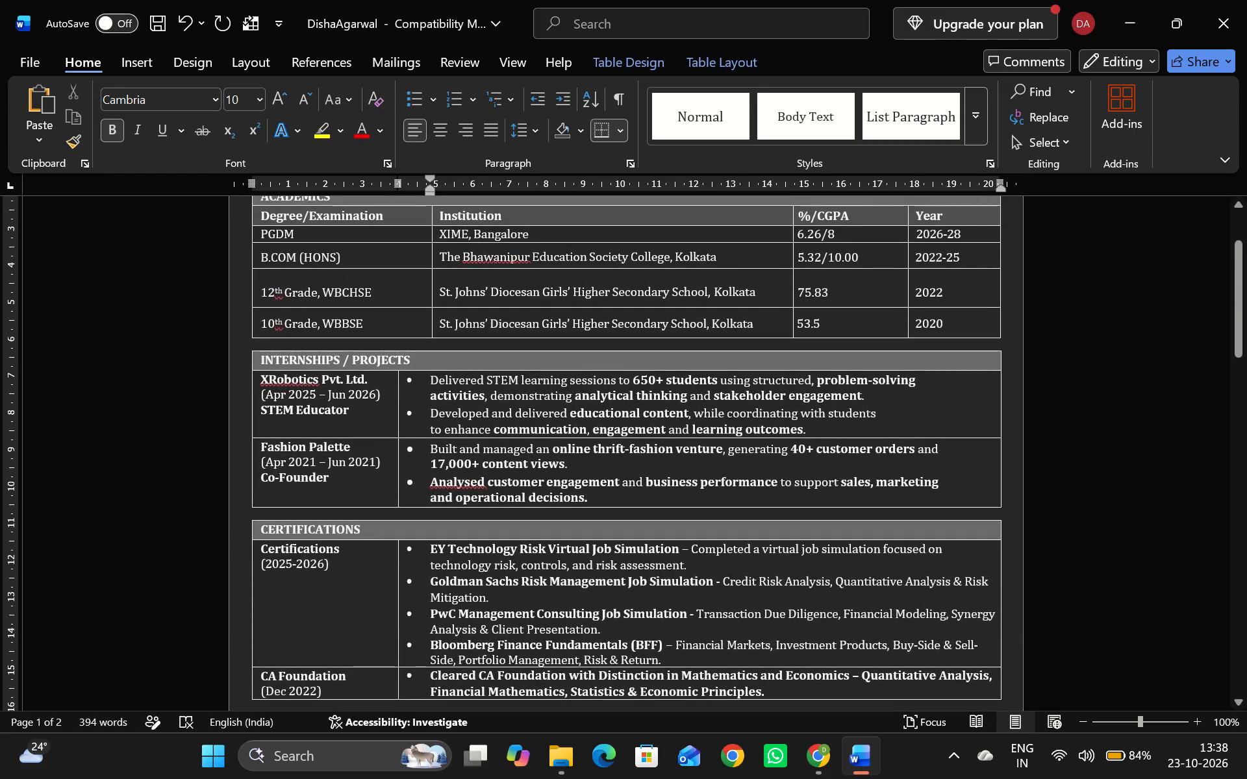
scroll(667, 424, "down", 3)
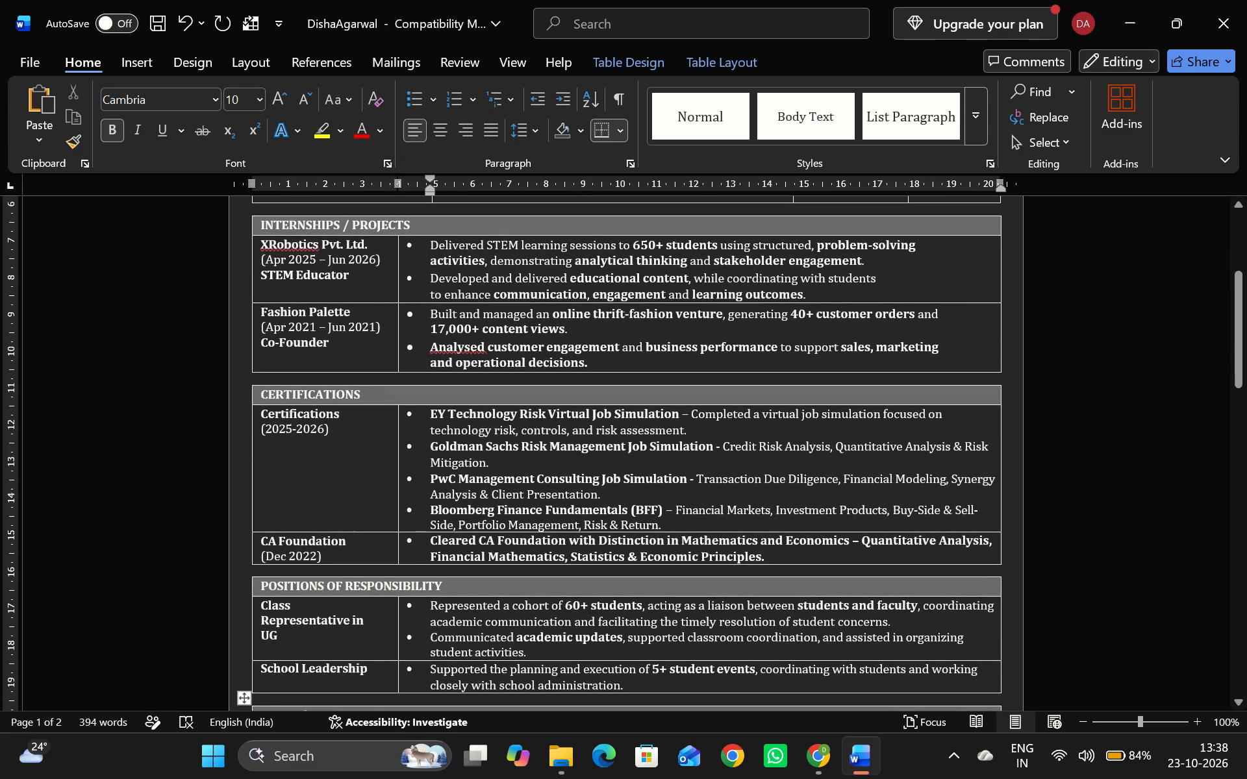
scroll(667, 424, "down", 1)
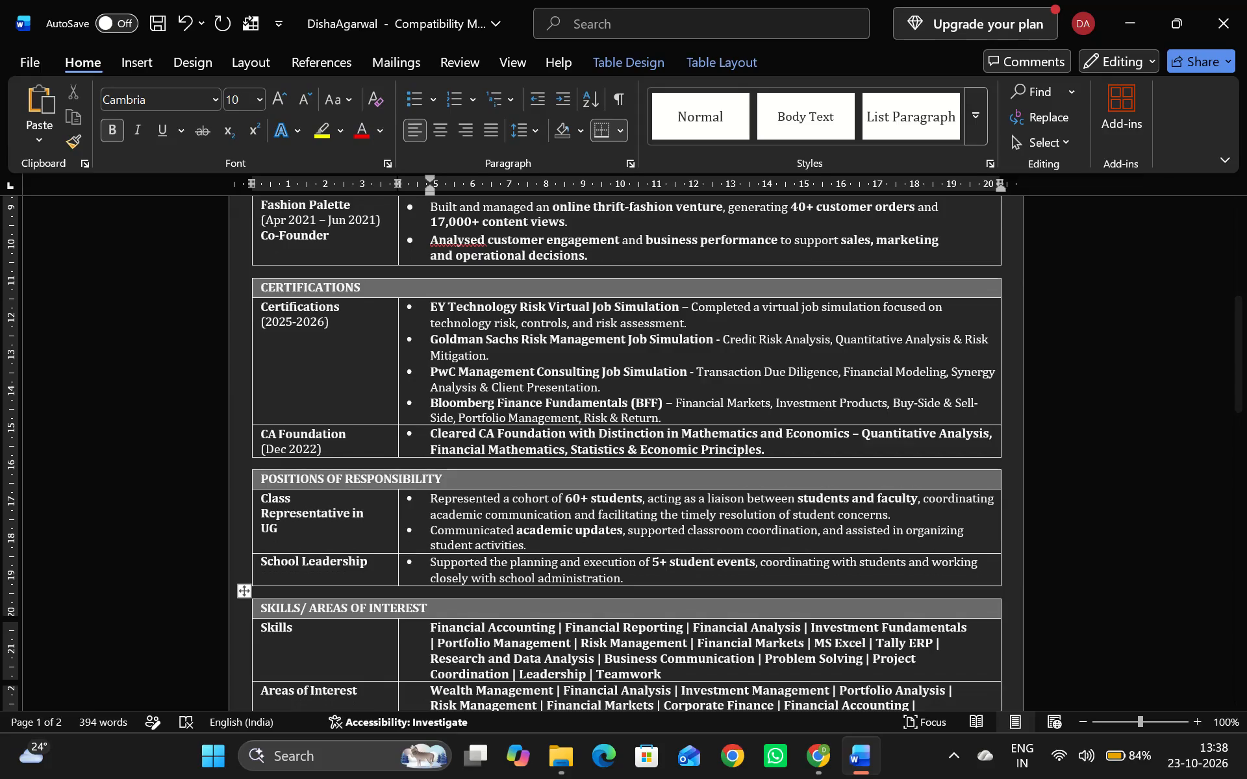
Change the PGDM row's CGPA in the Academics table to 6.26/8.00 and save the CV.
scroll(667, 424, "up", 20)
scroll(667, 424, "up", 5)
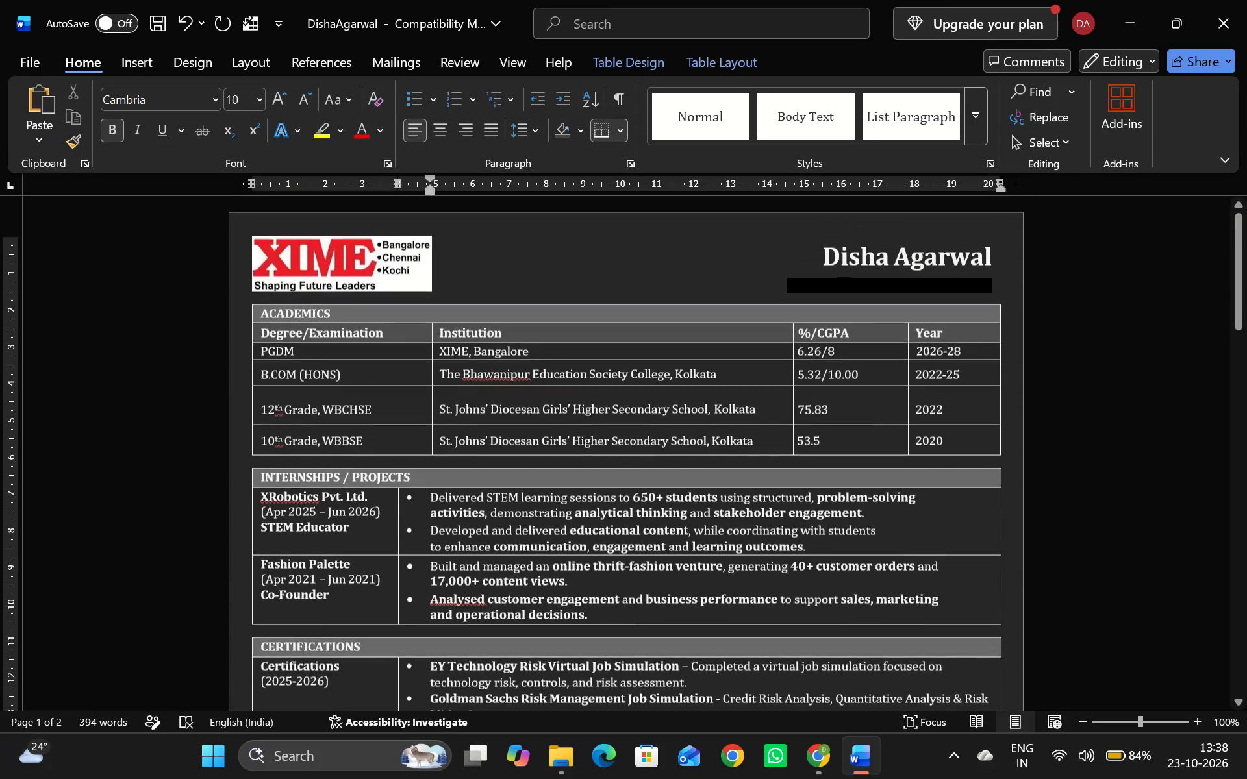
left_click(887, 357)
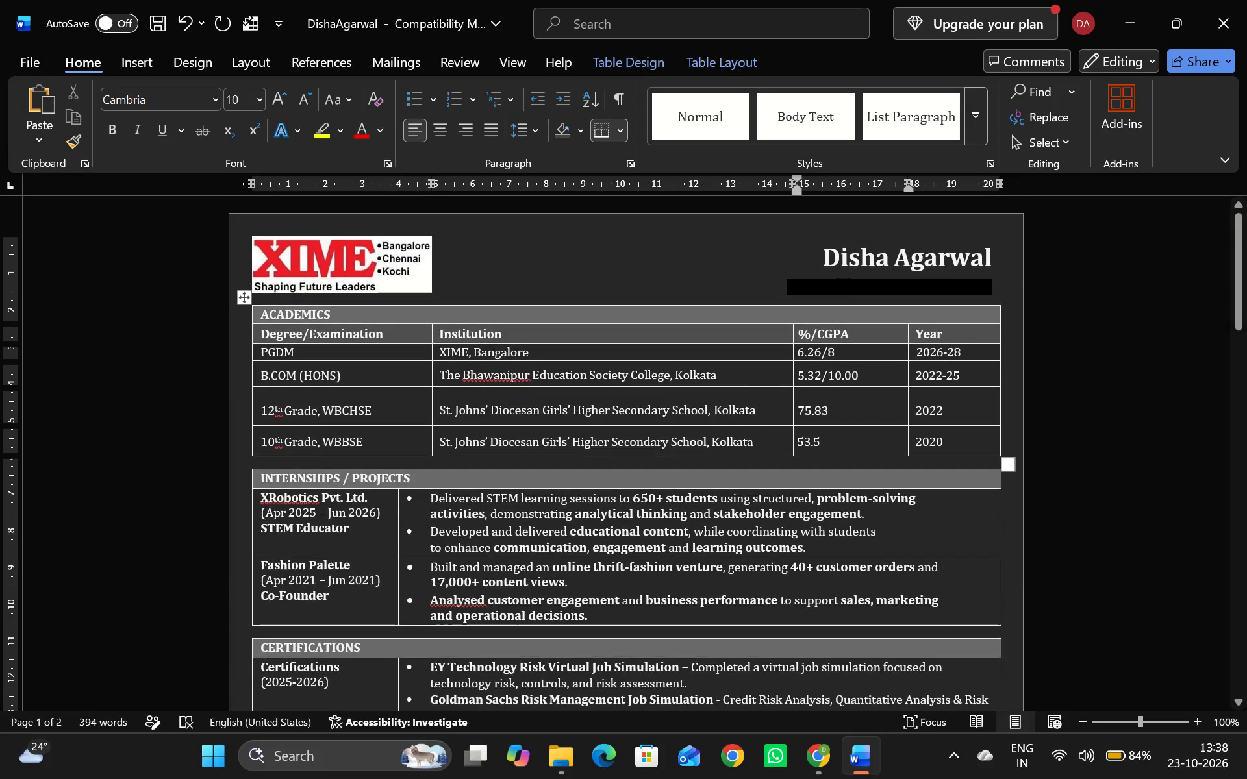
type(".00")
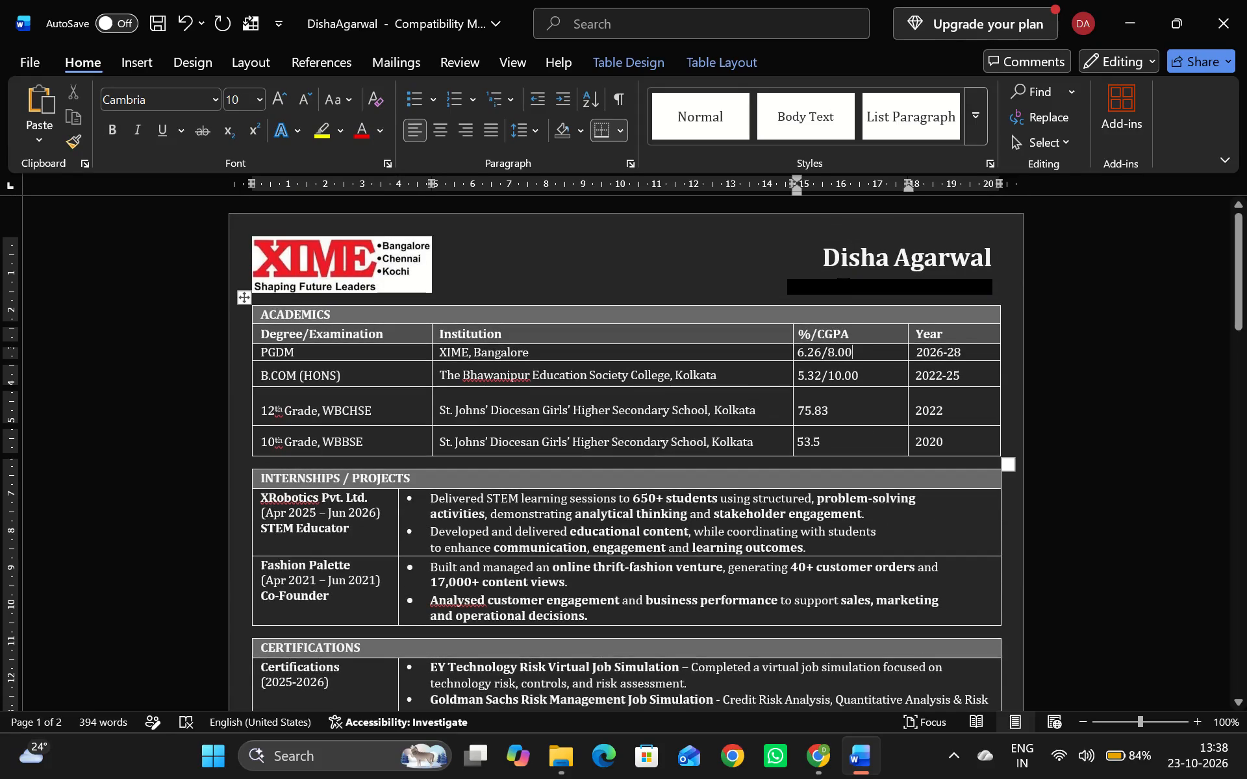
left_click(18, 65)
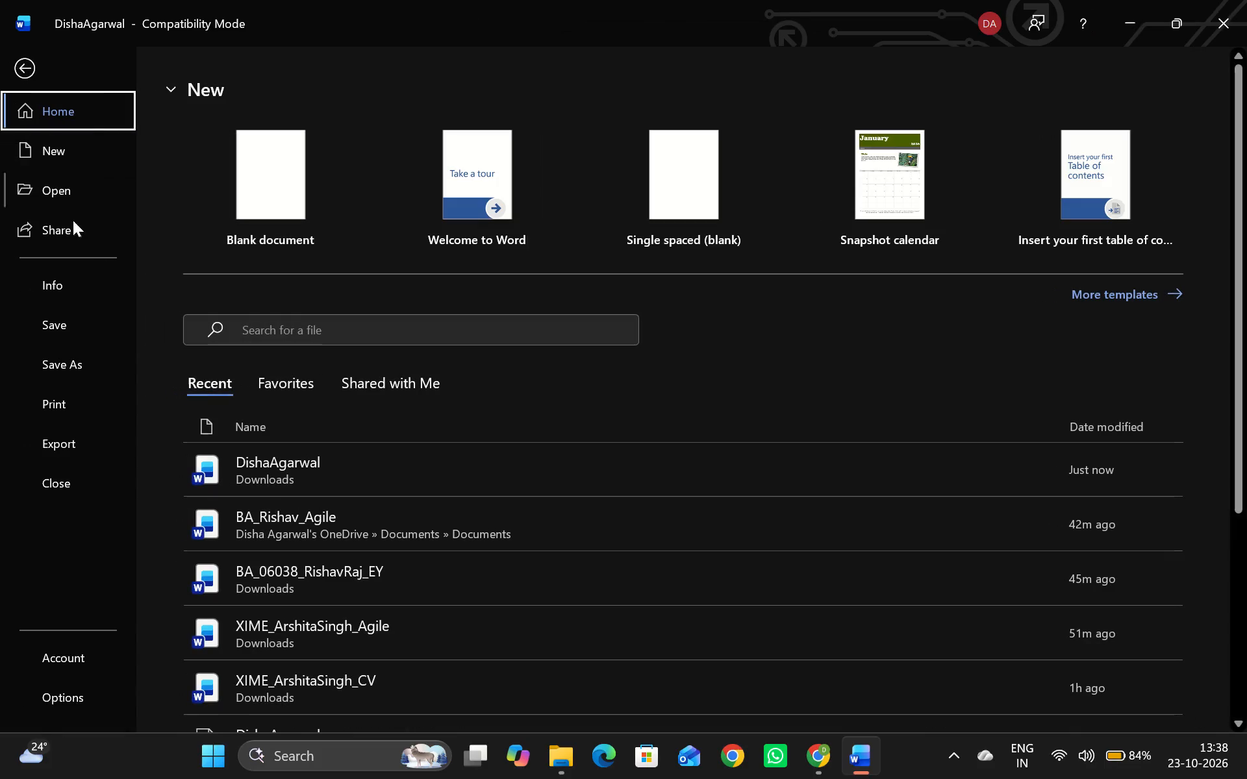
left_click(59, 326)
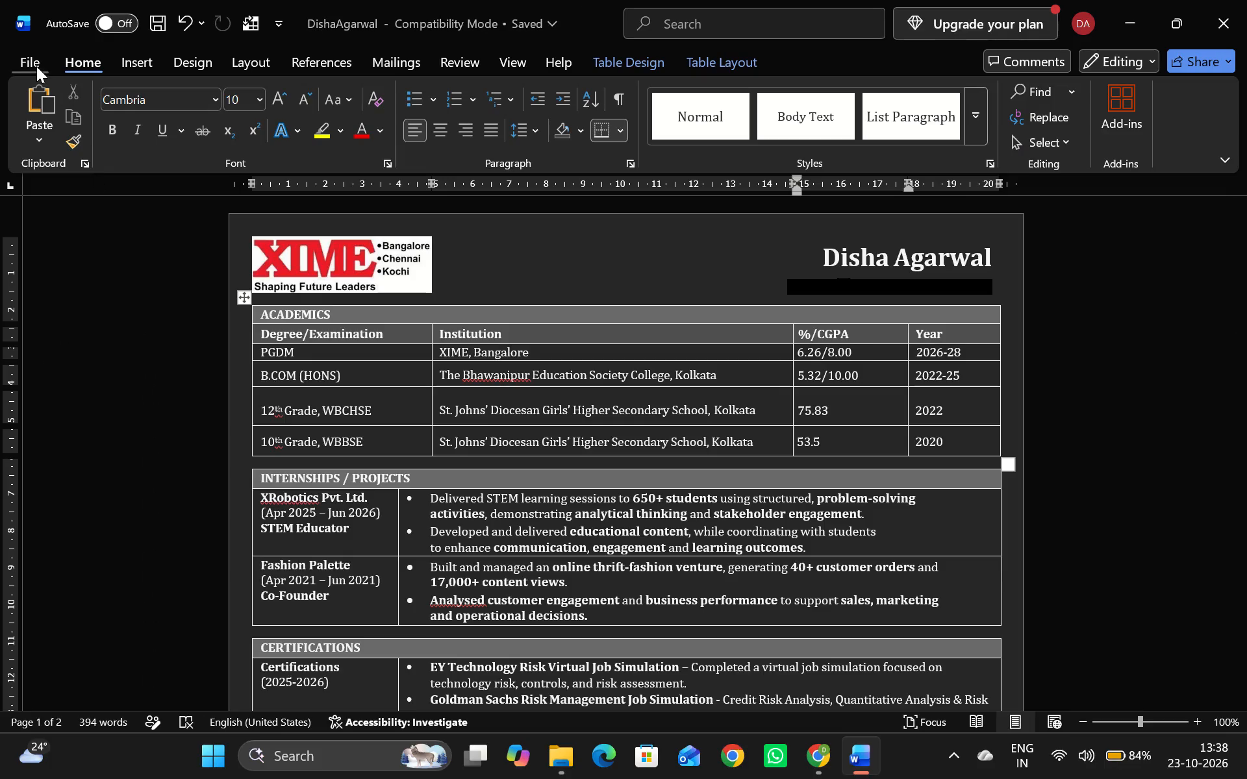
Set up a copy of the CV for saving as PDF in the Downloads folder.
left_click(36, 66)
left_click(64, 368)
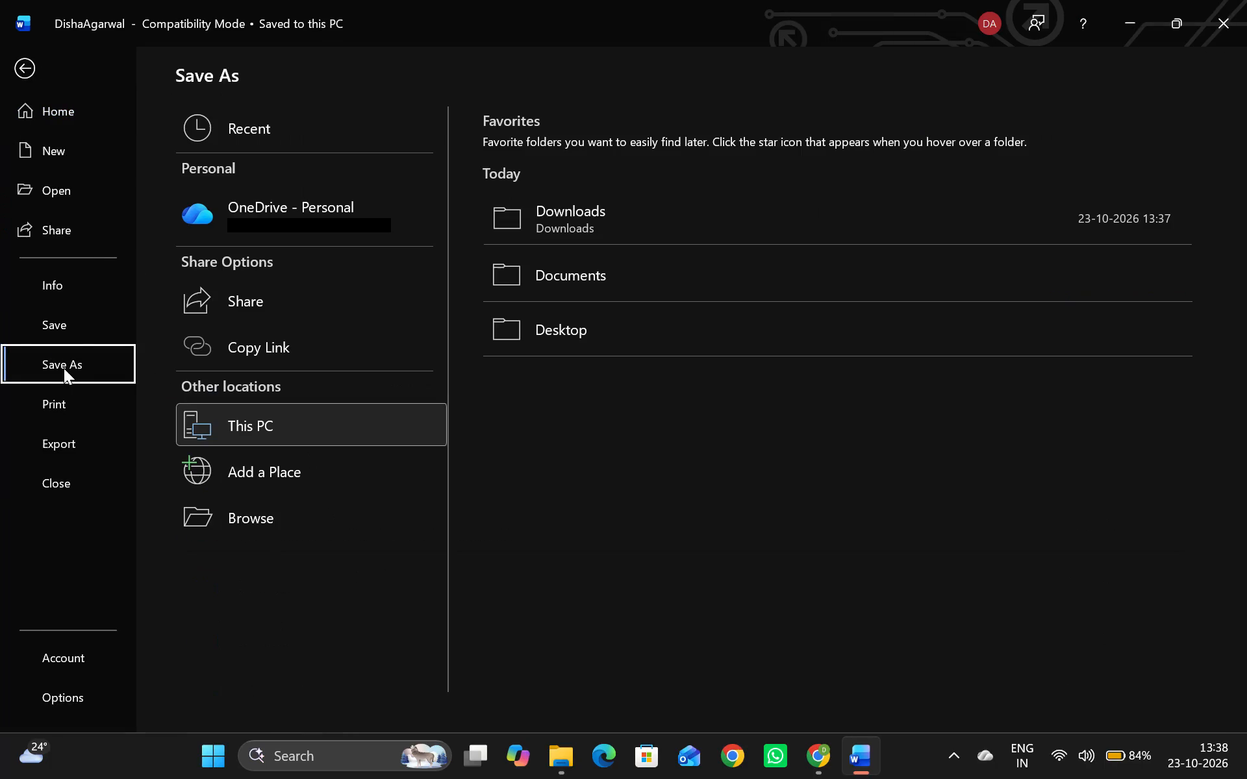
left_click(584, 229)
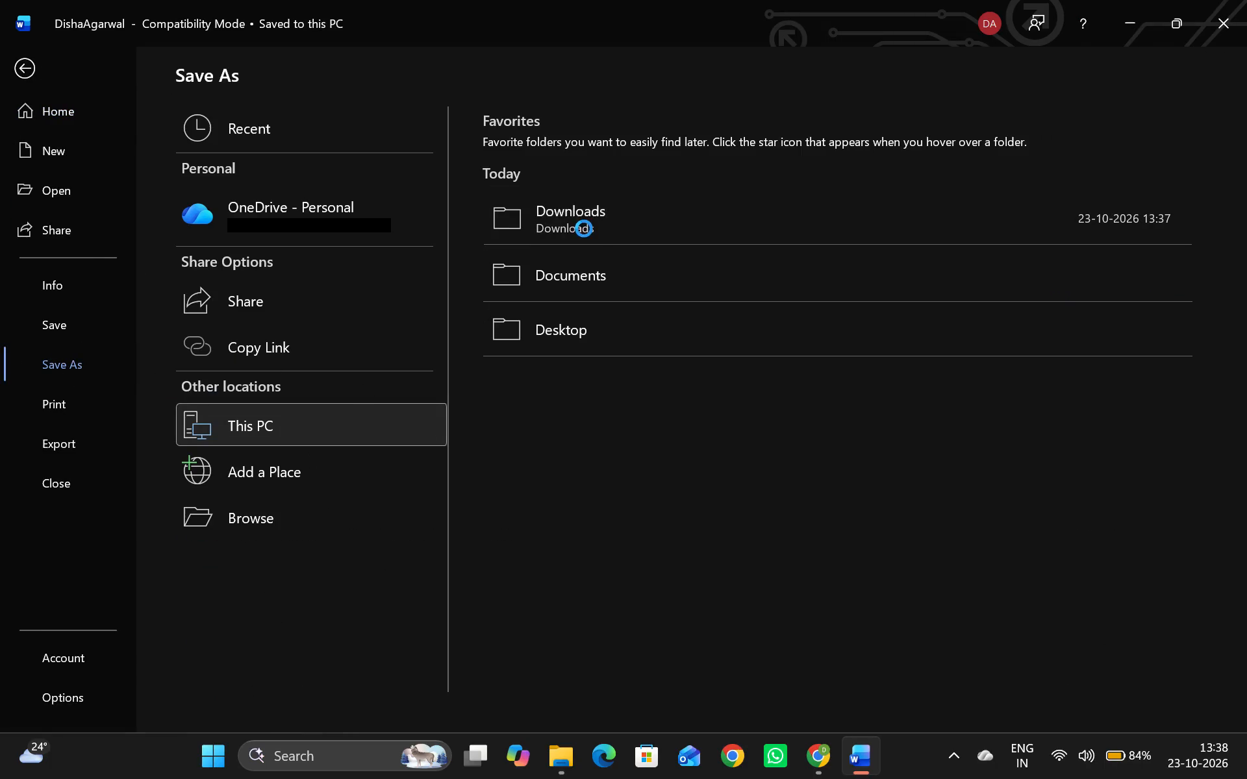
left_click(223, 349)
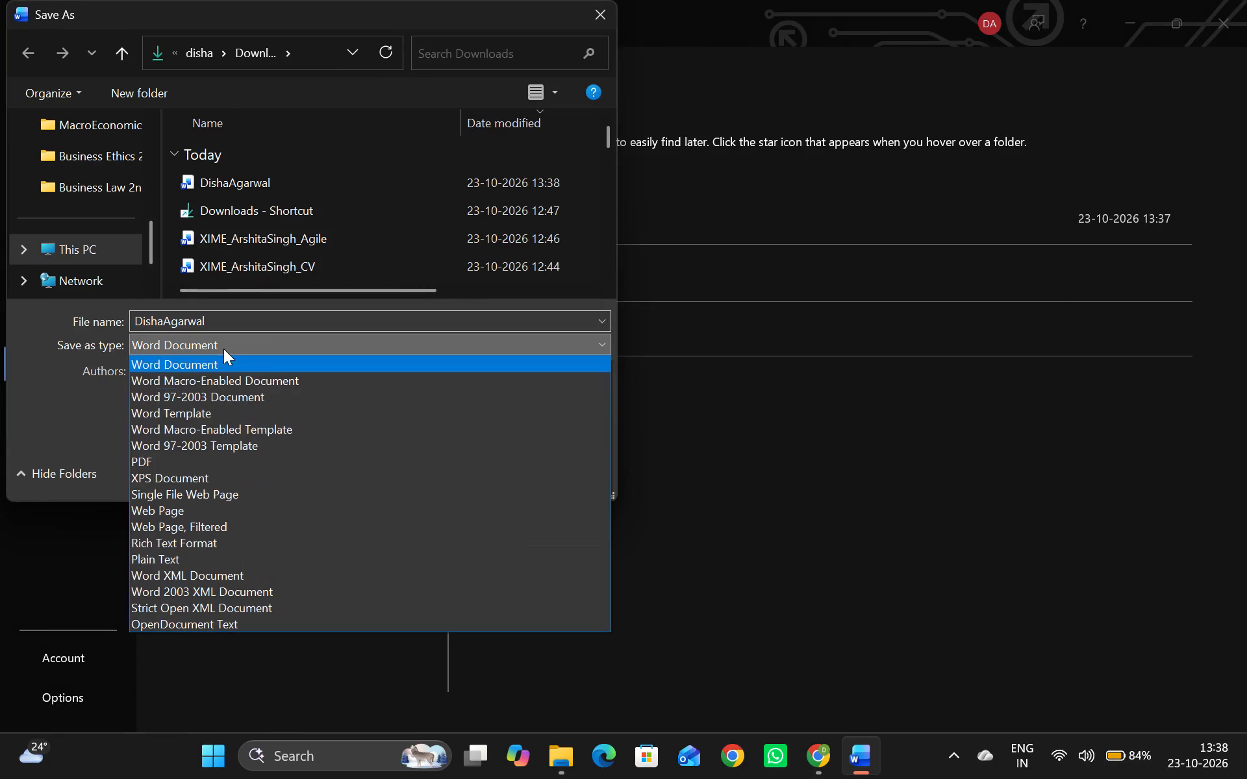
left_click(211, 465)
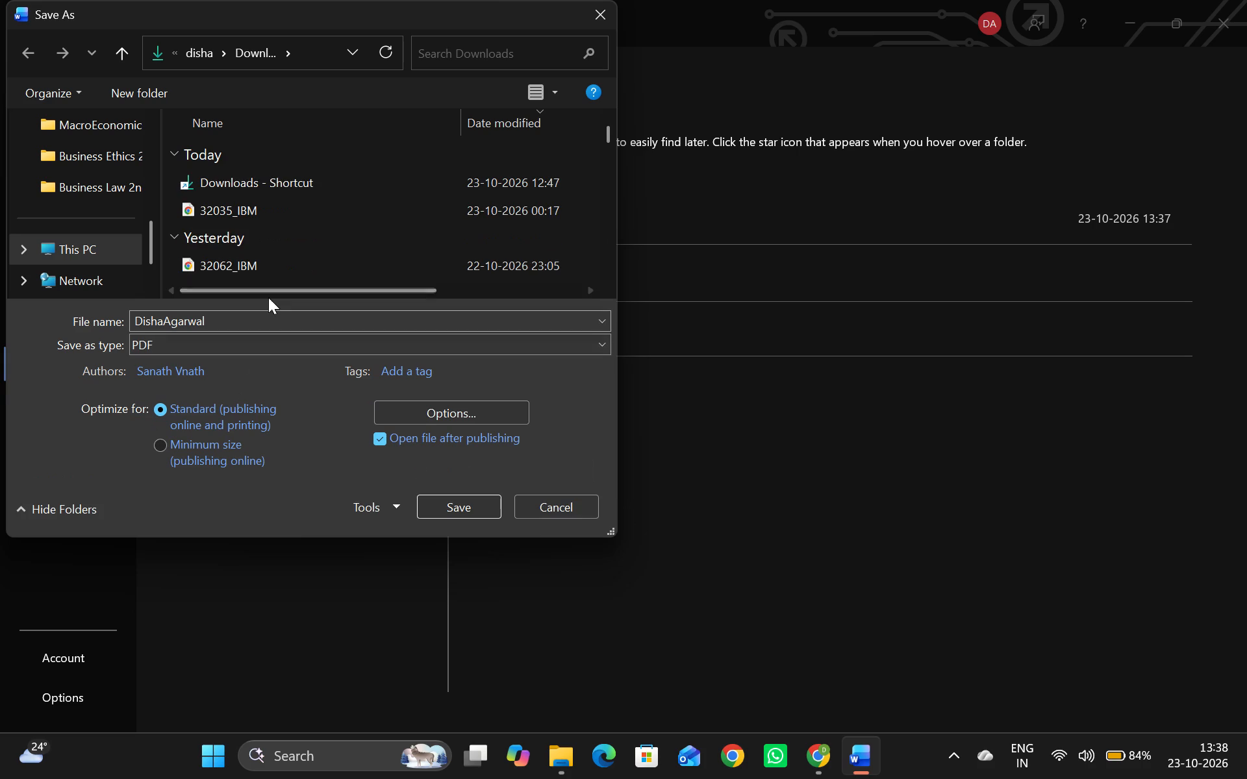
left_click(267, 314)
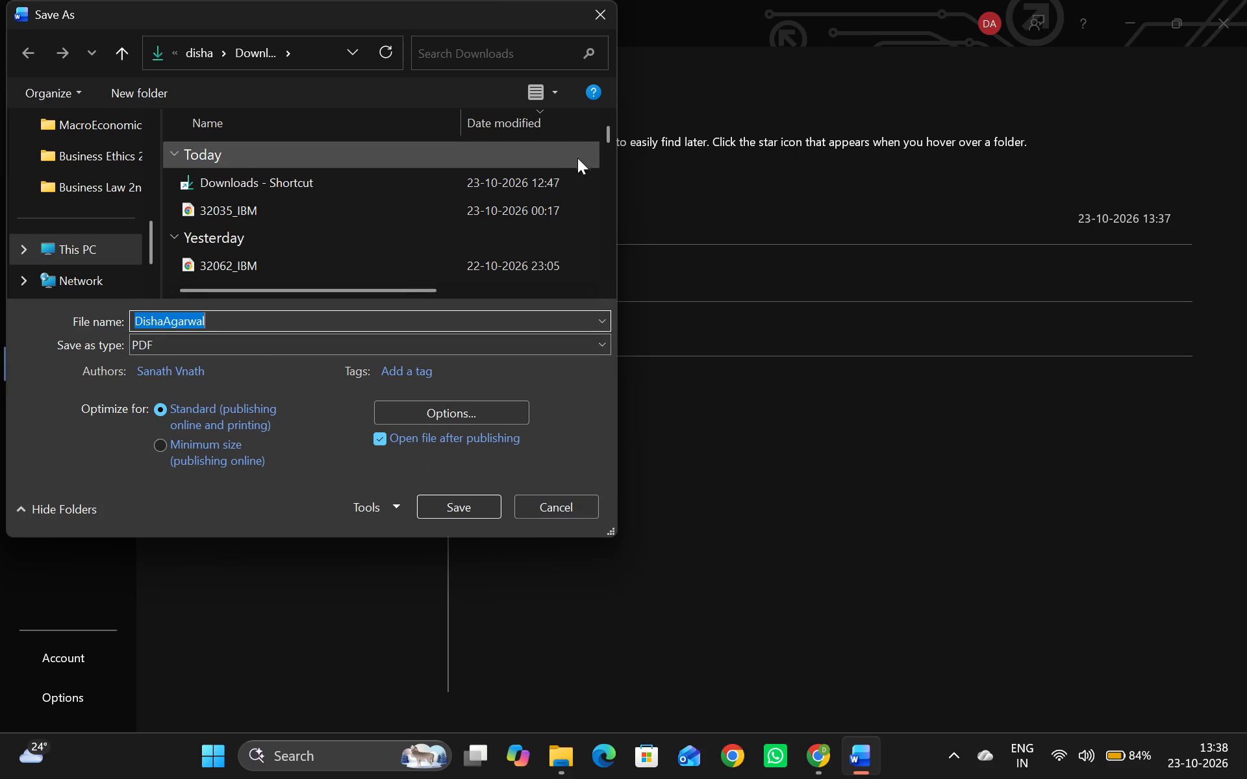
left_click_drag(607, 142, 607, 136)
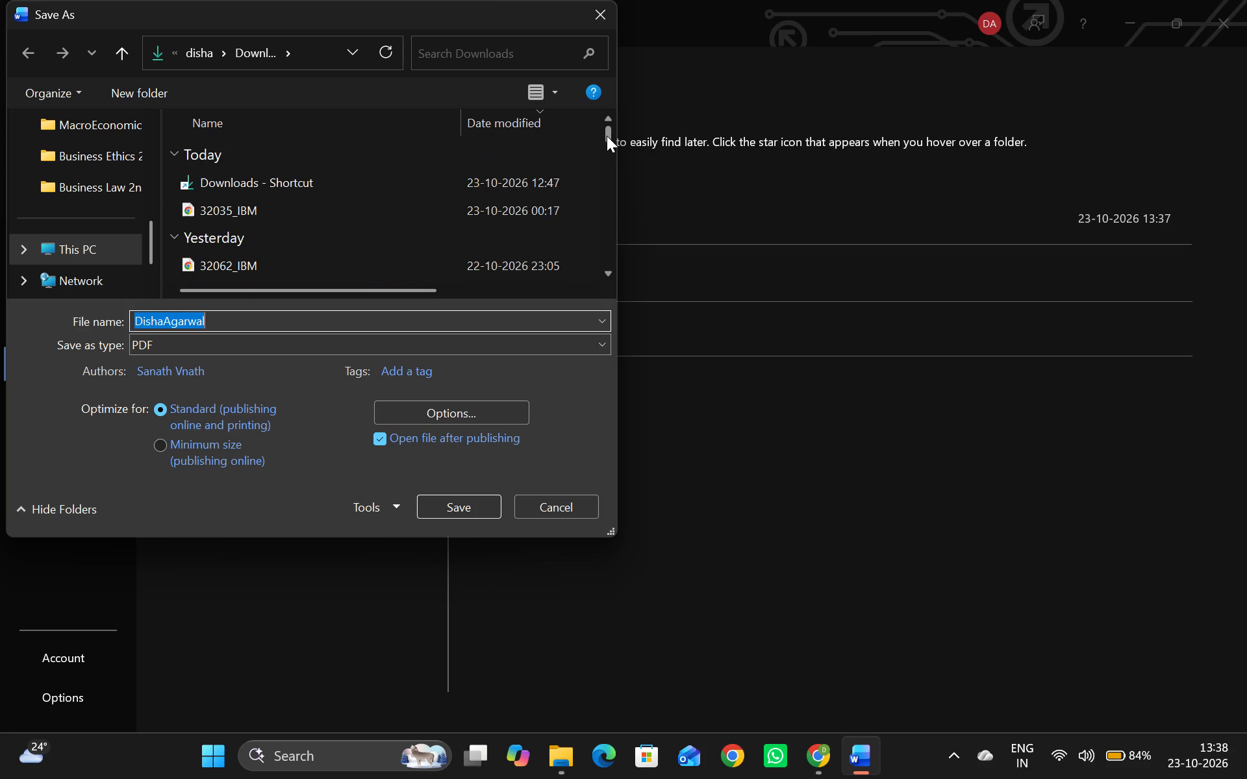
left_click_drag(607, 136, 605, 130)
scroll(84, 181, "up", 13)
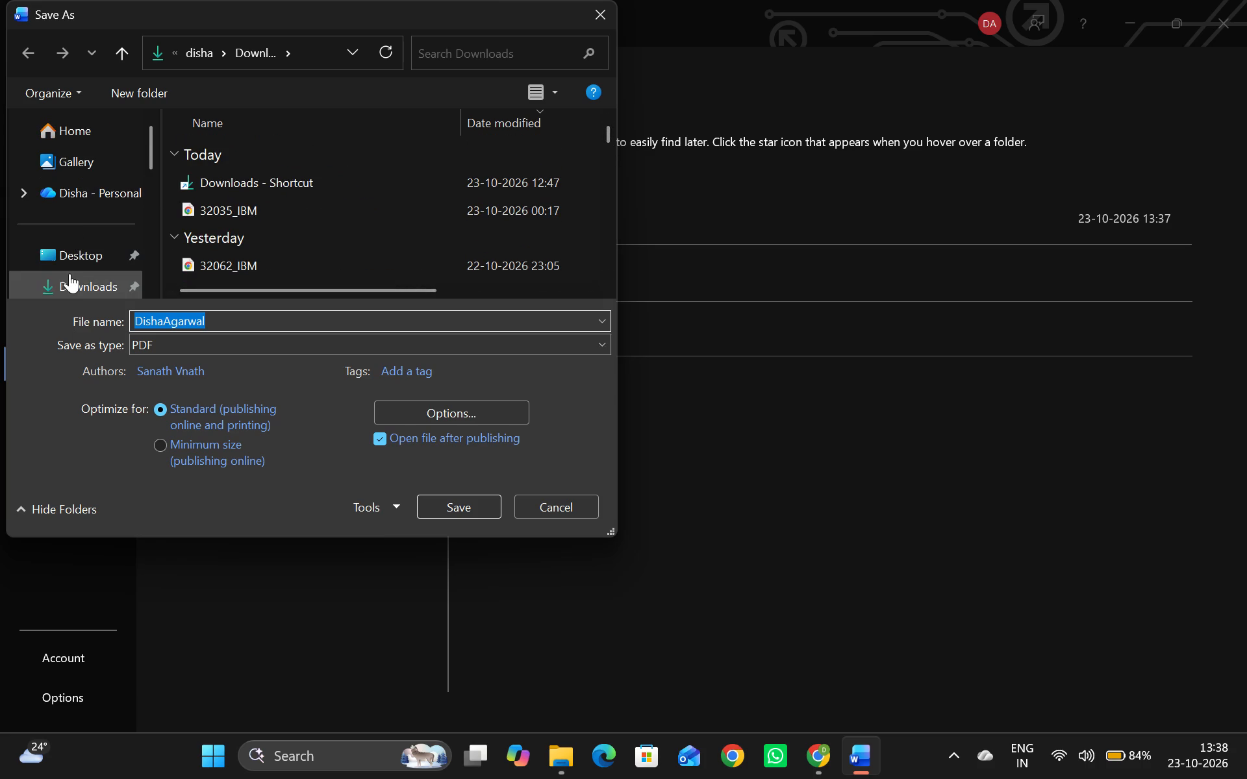
left_click(71, 278)
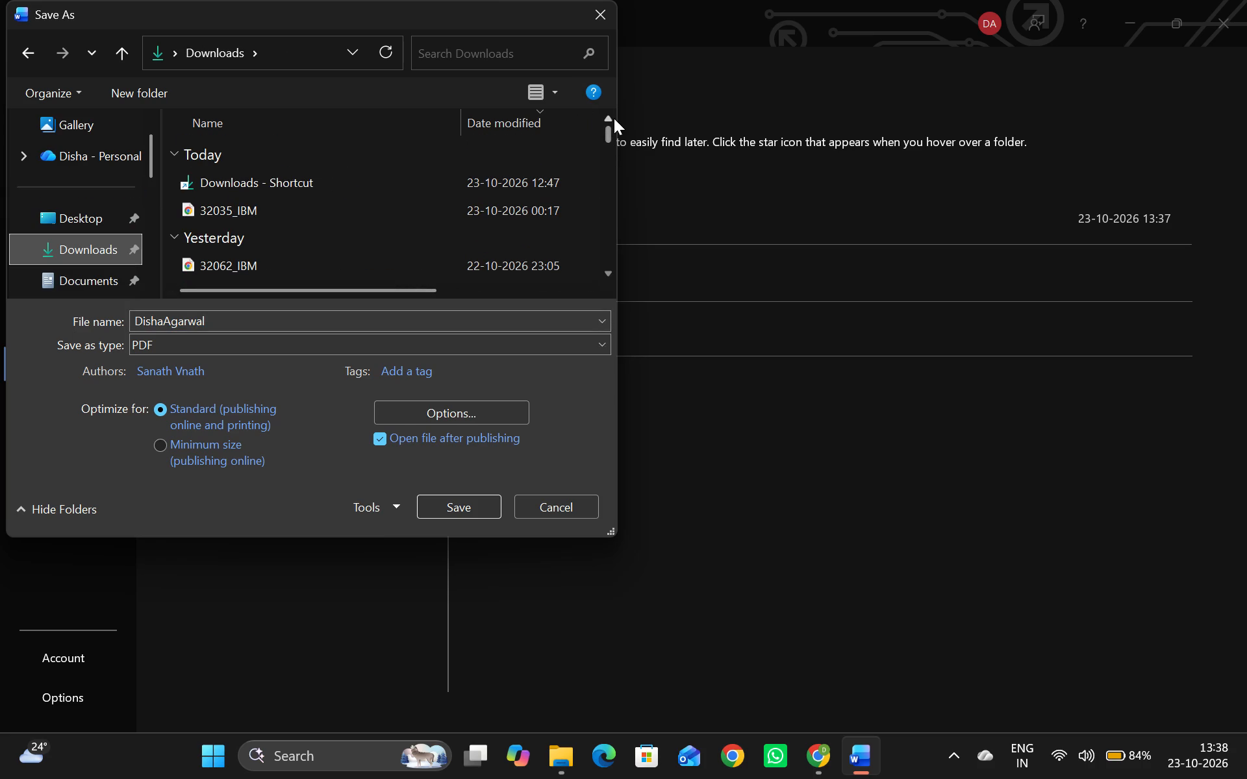
left_click_drag(611, 132, 618, 155)
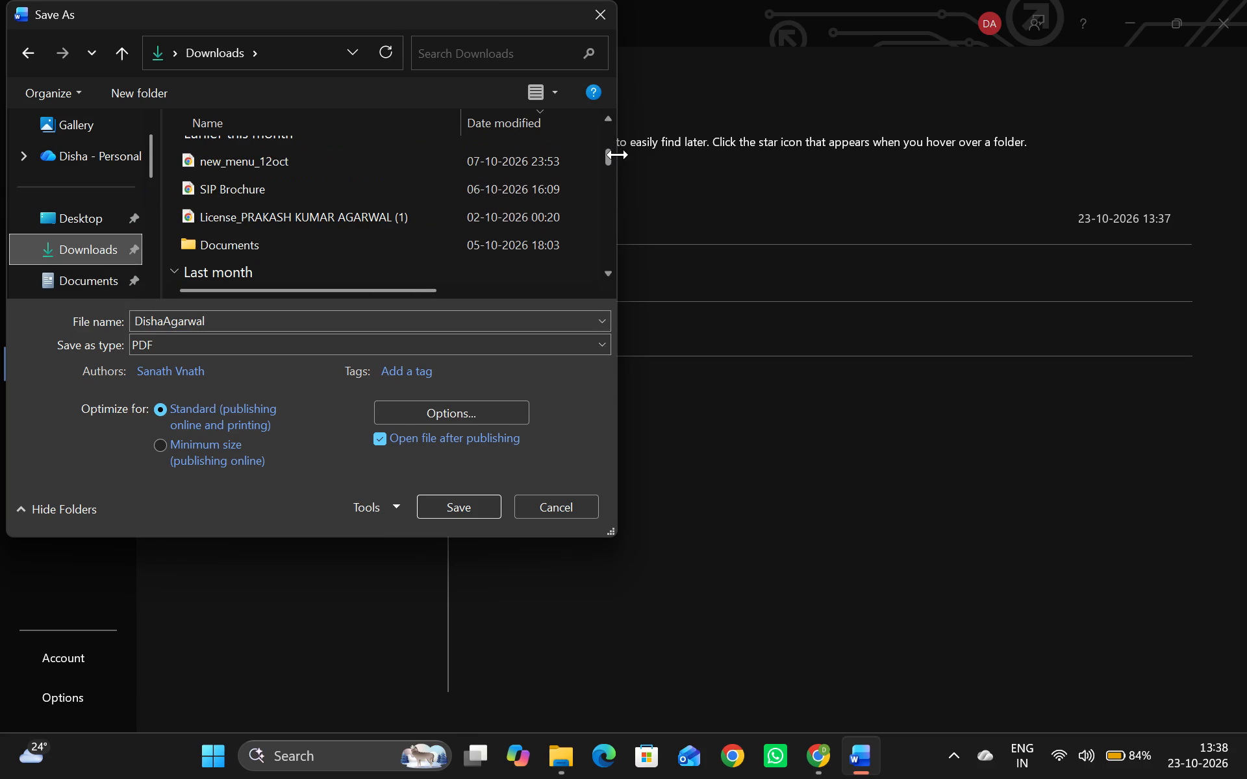
Name the PDF copy Disha32_Agile and save it.
left_click(485, 321)
key("BackSpace")
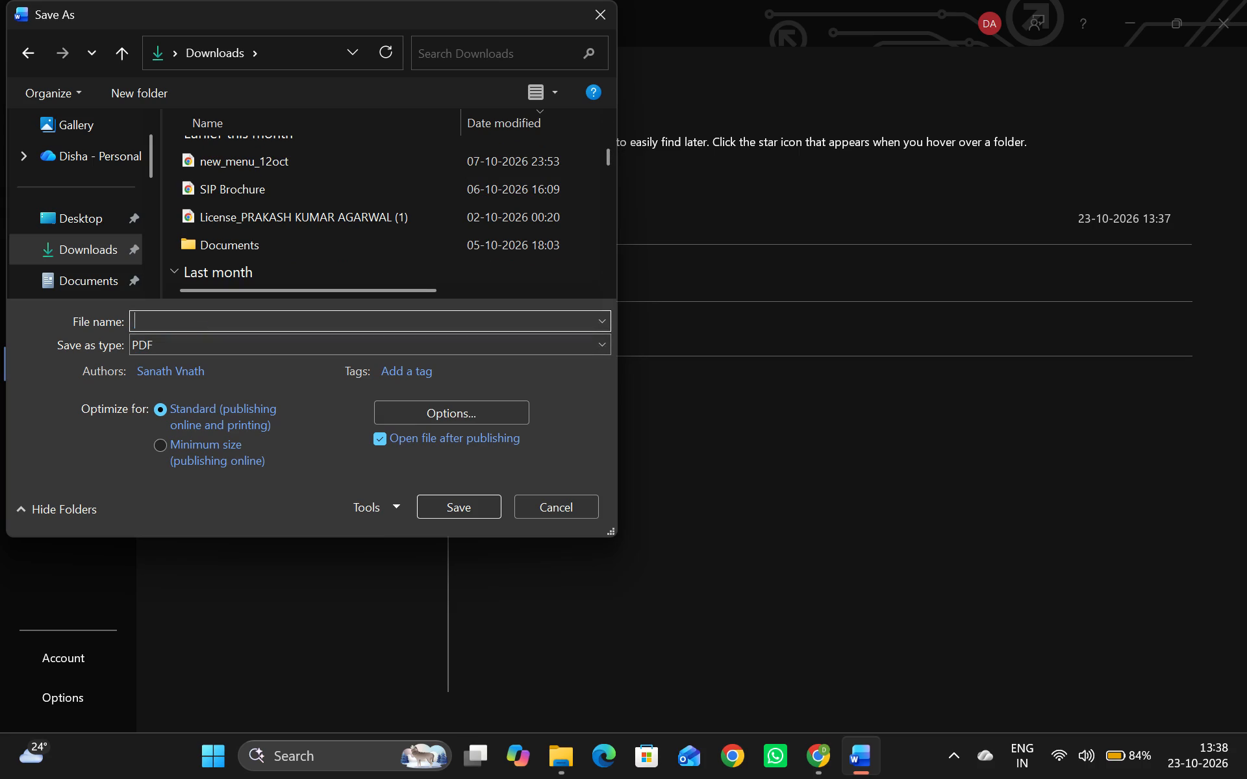
key("BackSpace")
key("BackSpace")
key("BackSpace")
key("BackSpace")
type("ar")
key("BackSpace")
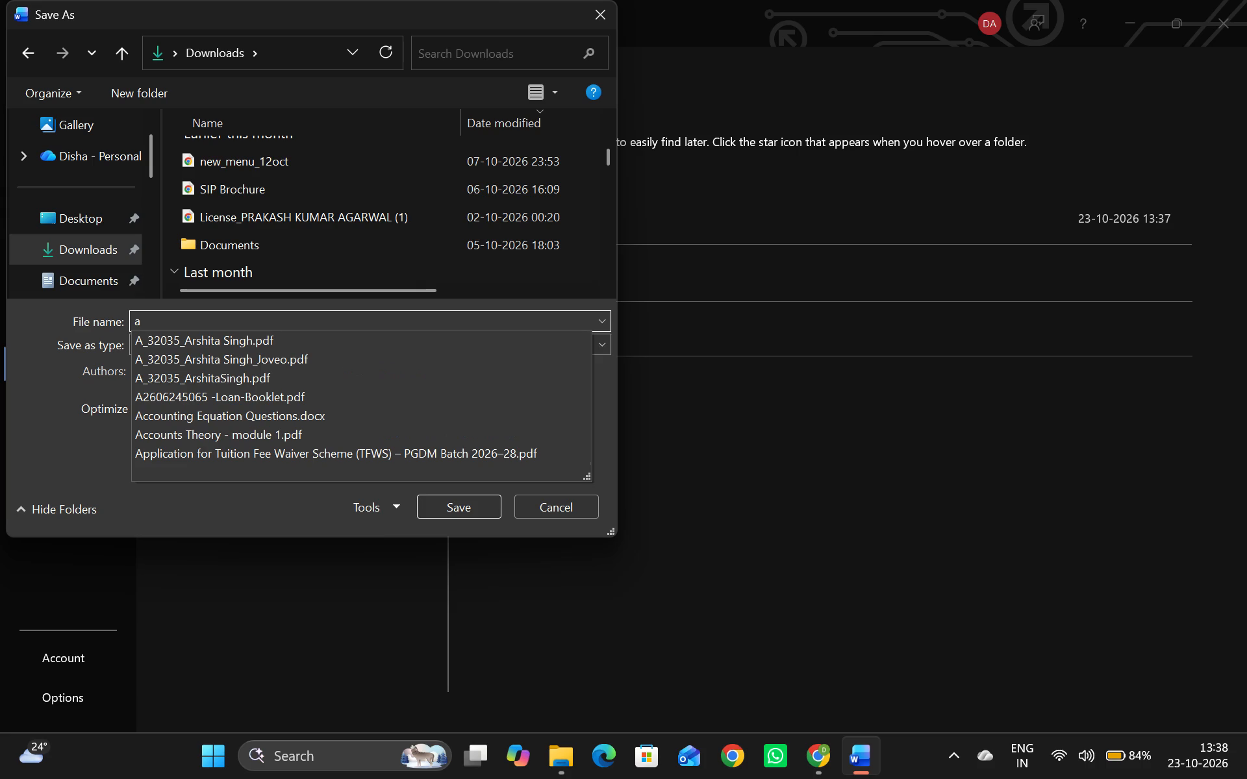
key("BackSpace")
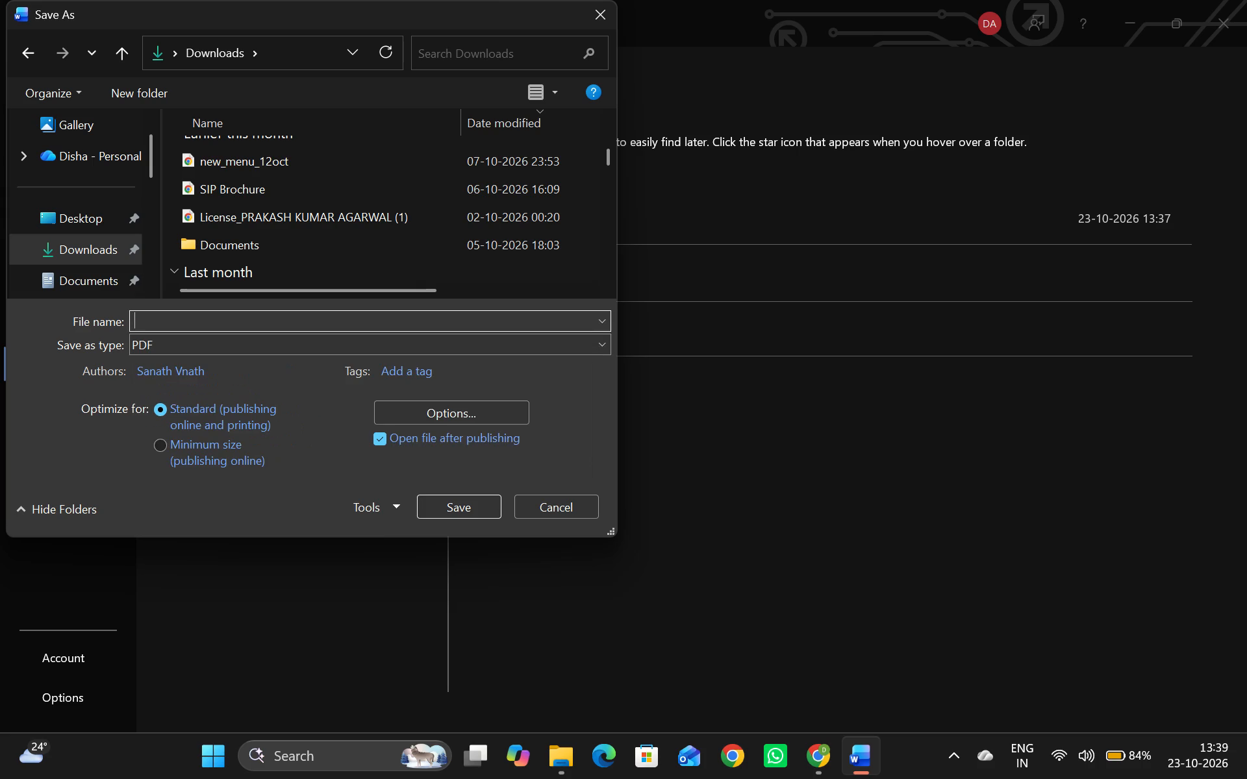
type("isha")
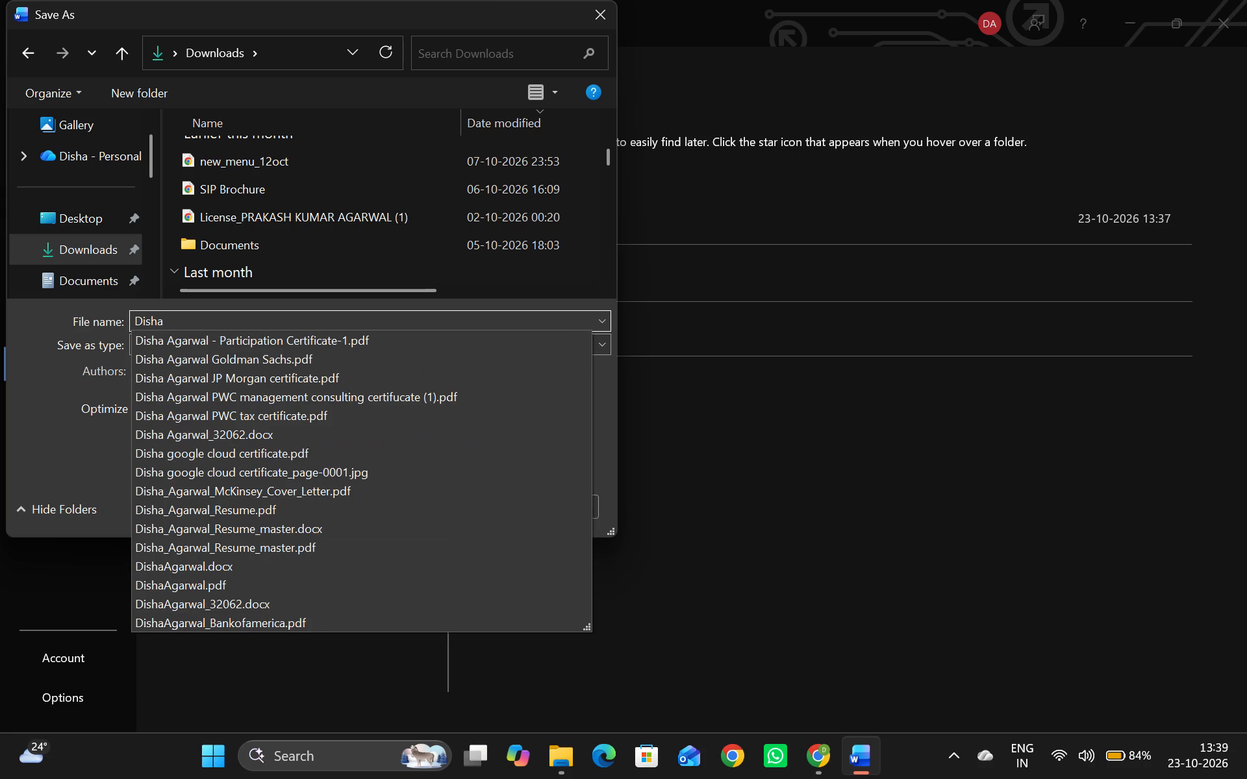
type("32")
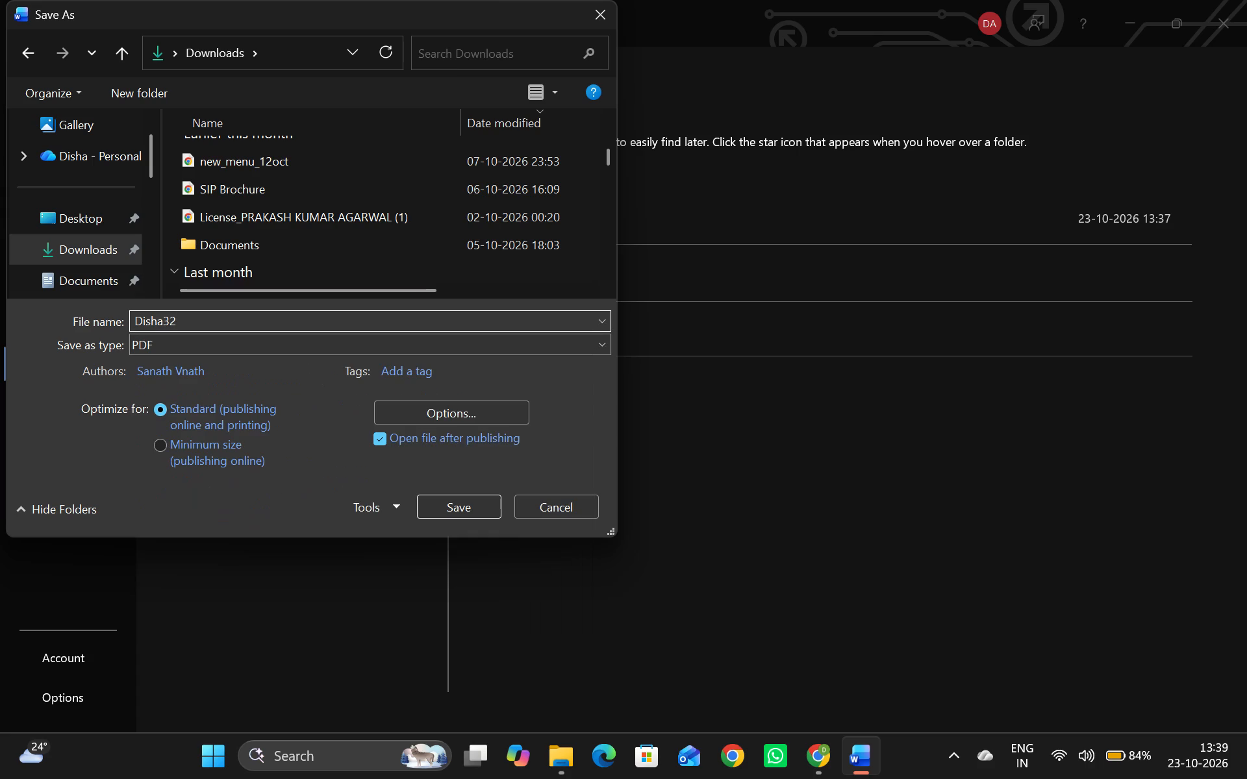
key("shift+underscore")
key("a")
left_click(479, 506)
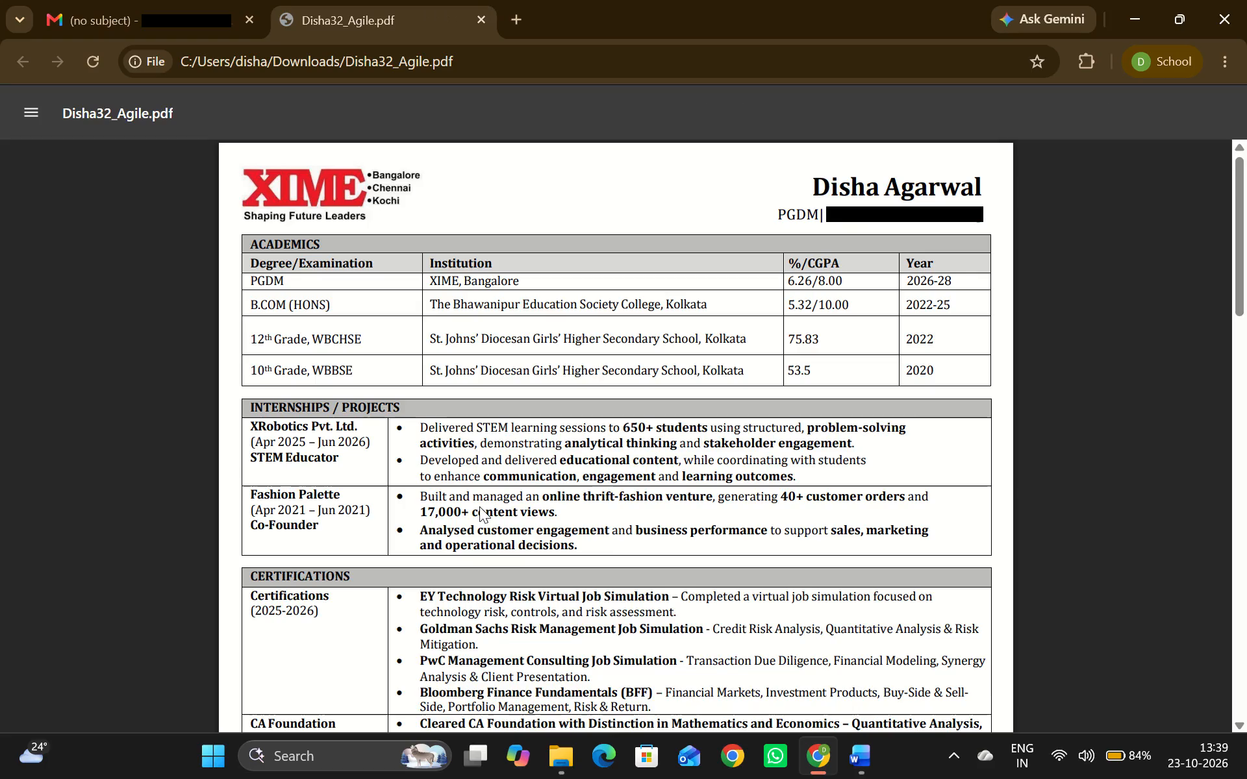
Check the exported PDF's lower sections, footer and page break.
scroll(683, 577, "down", 7)
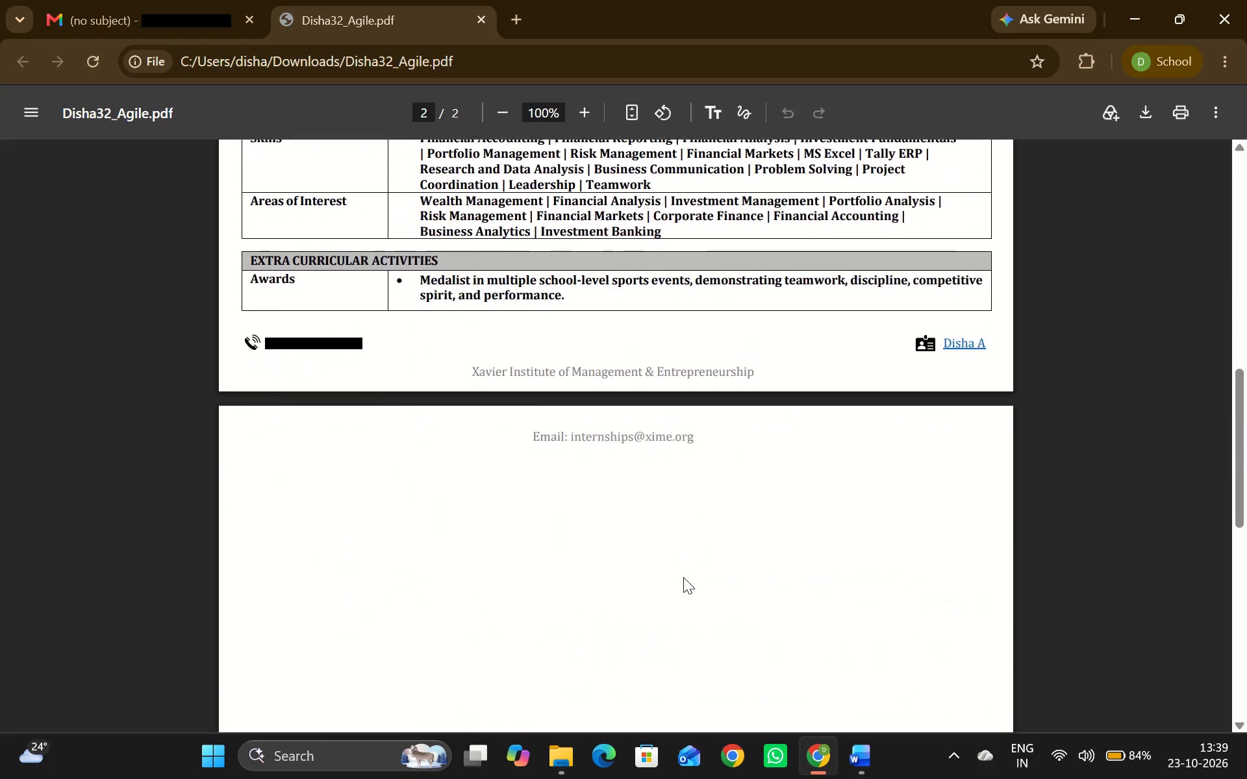
Recheck the PDF's page break, switch to Word and reduce the Awards row's height so the CV fits on one page.
scroll(683, 577, "up", 1)
scroll(683, 577, "down", 2)
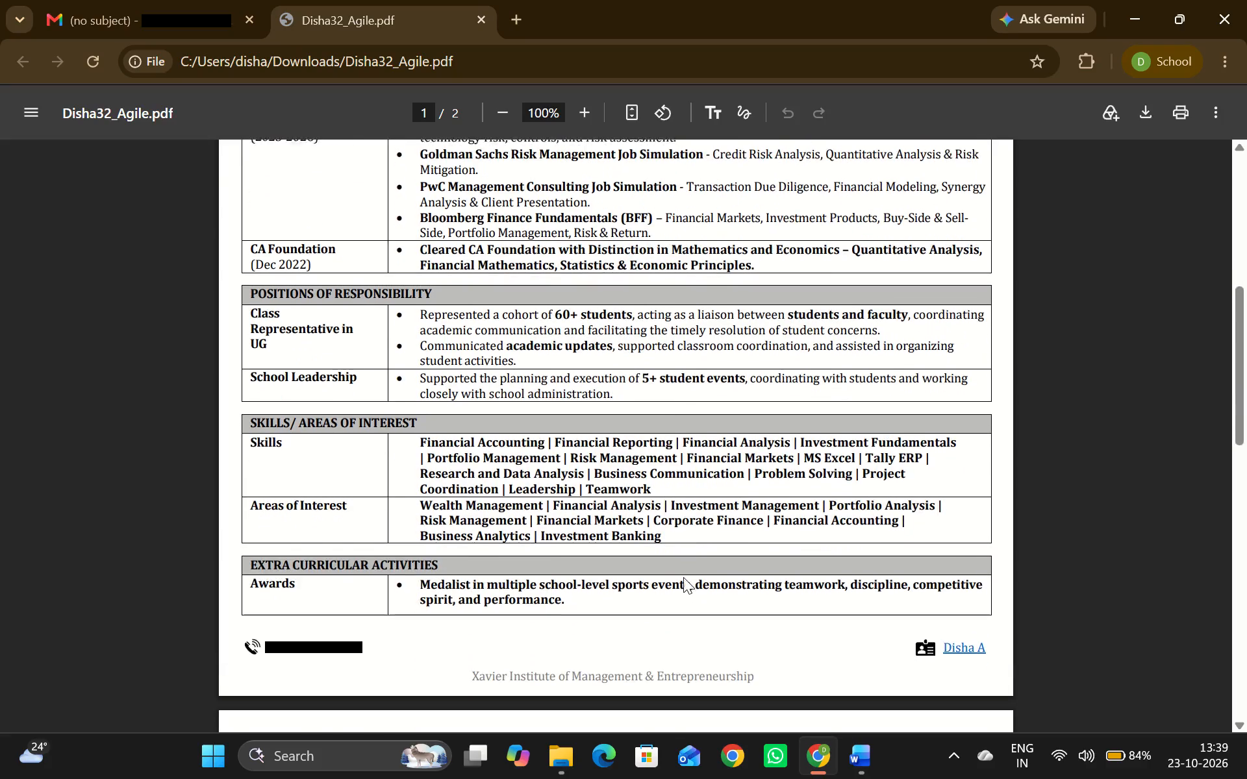
scroll(683, 577, "down", 2)
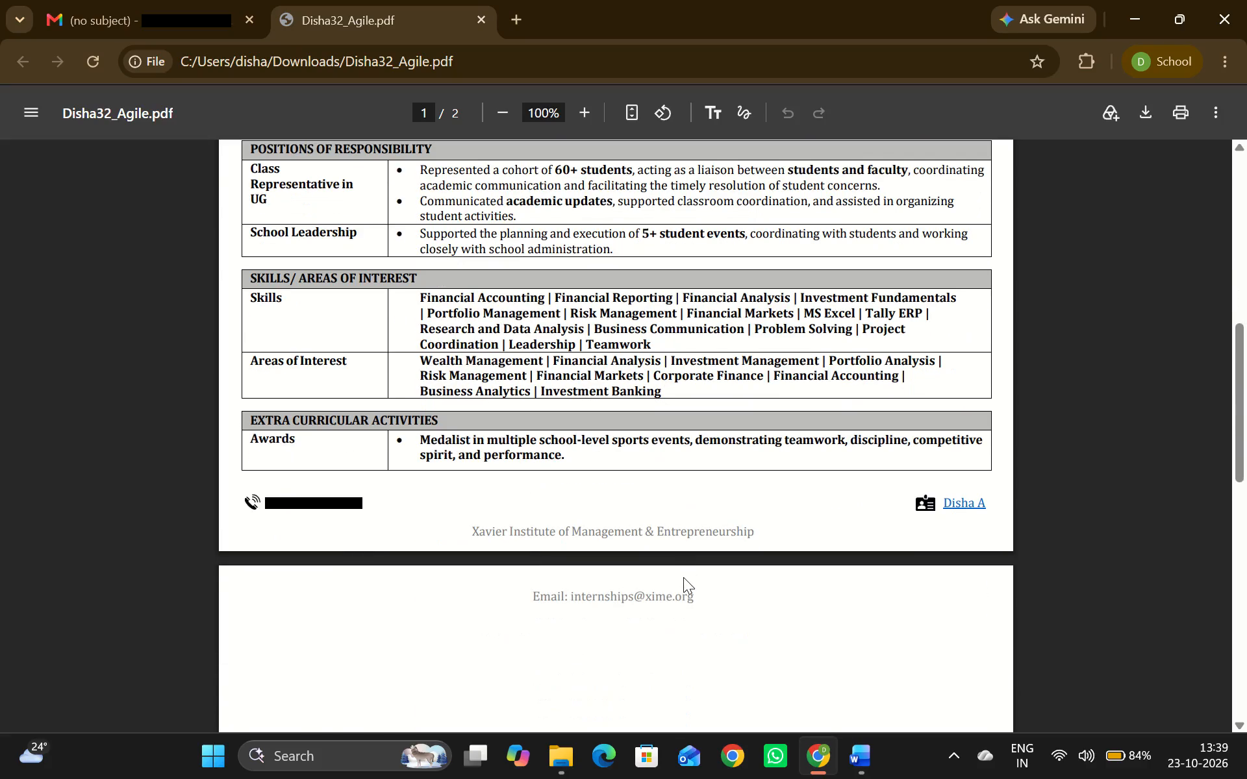
left_click(866, 769)
scroll(632, 604, "down", 5)
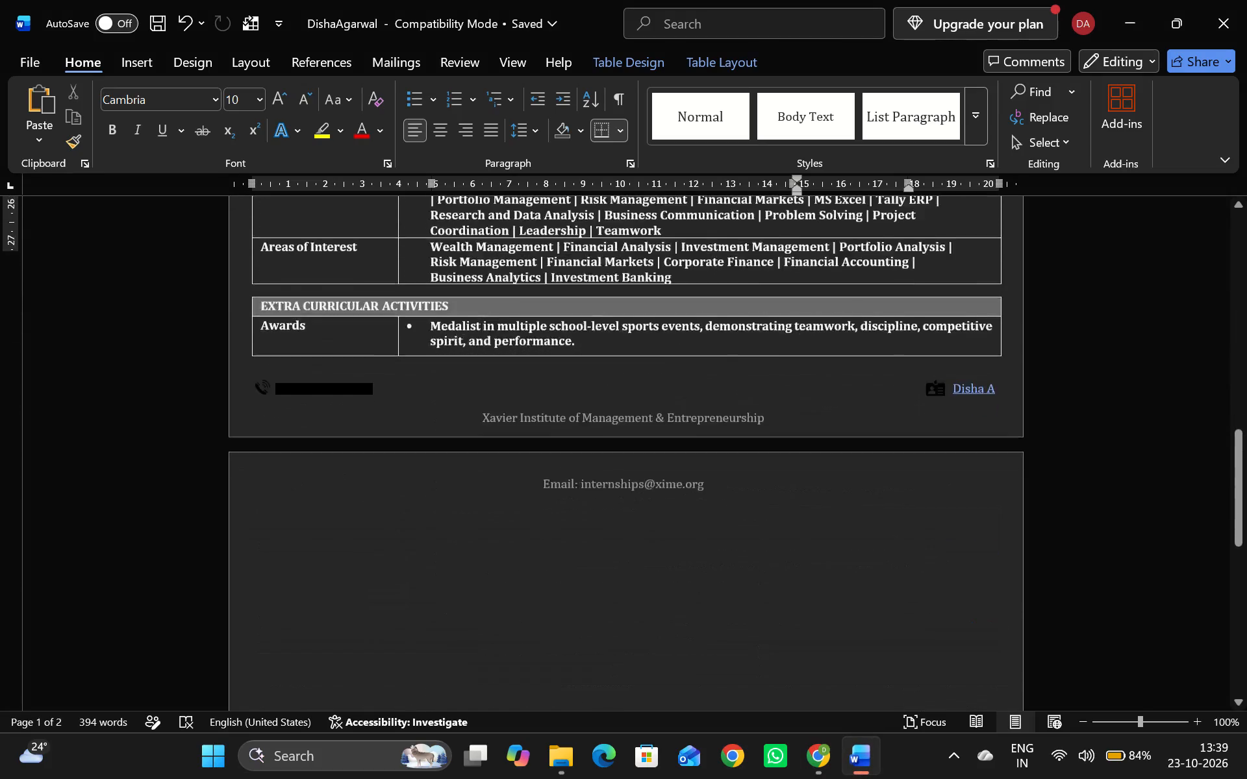
scroll(613, 466, "up", 3)
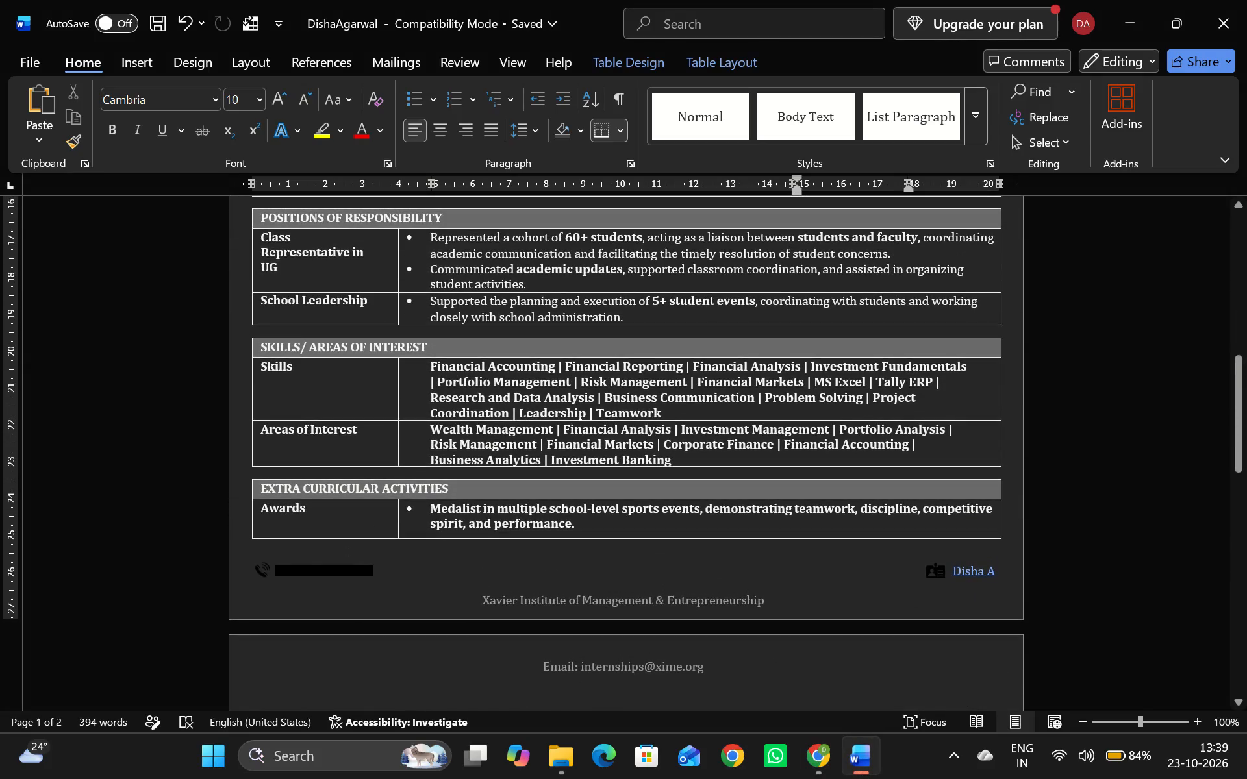
left_click(585, 537)
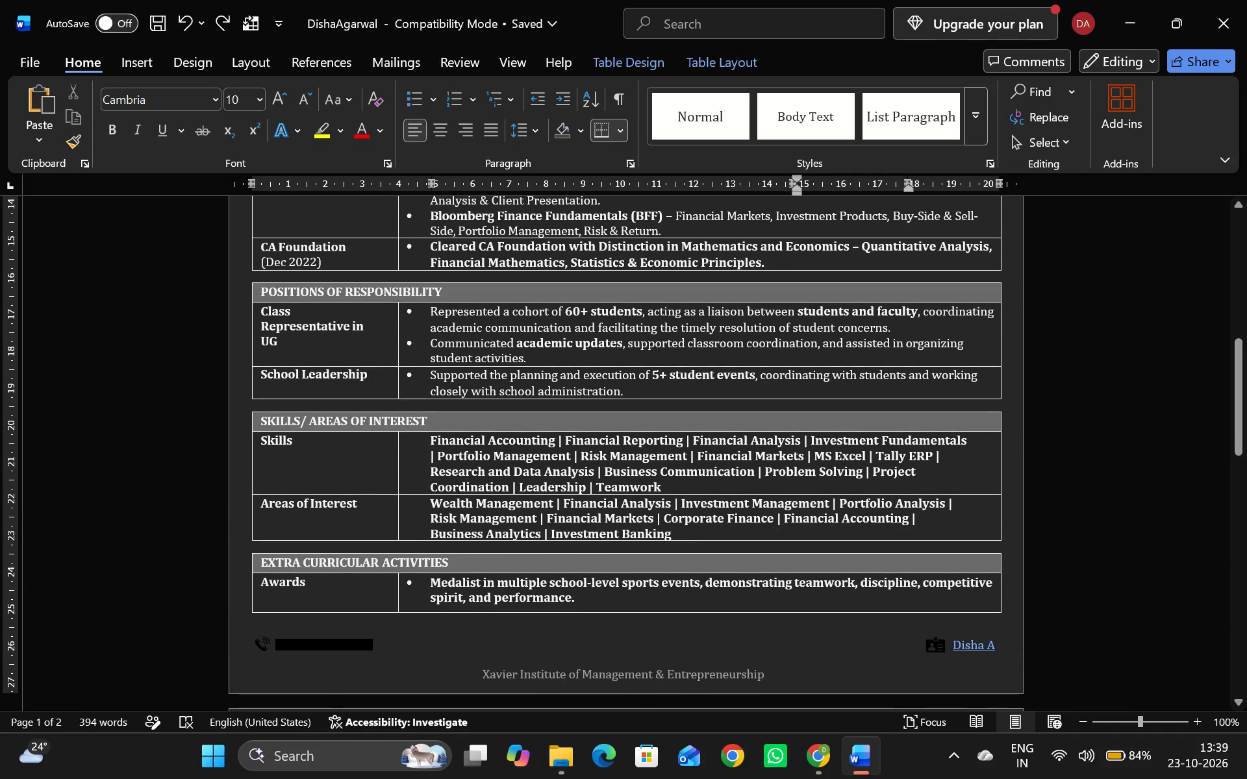
left_click_drag(593, 611, 593, 606)
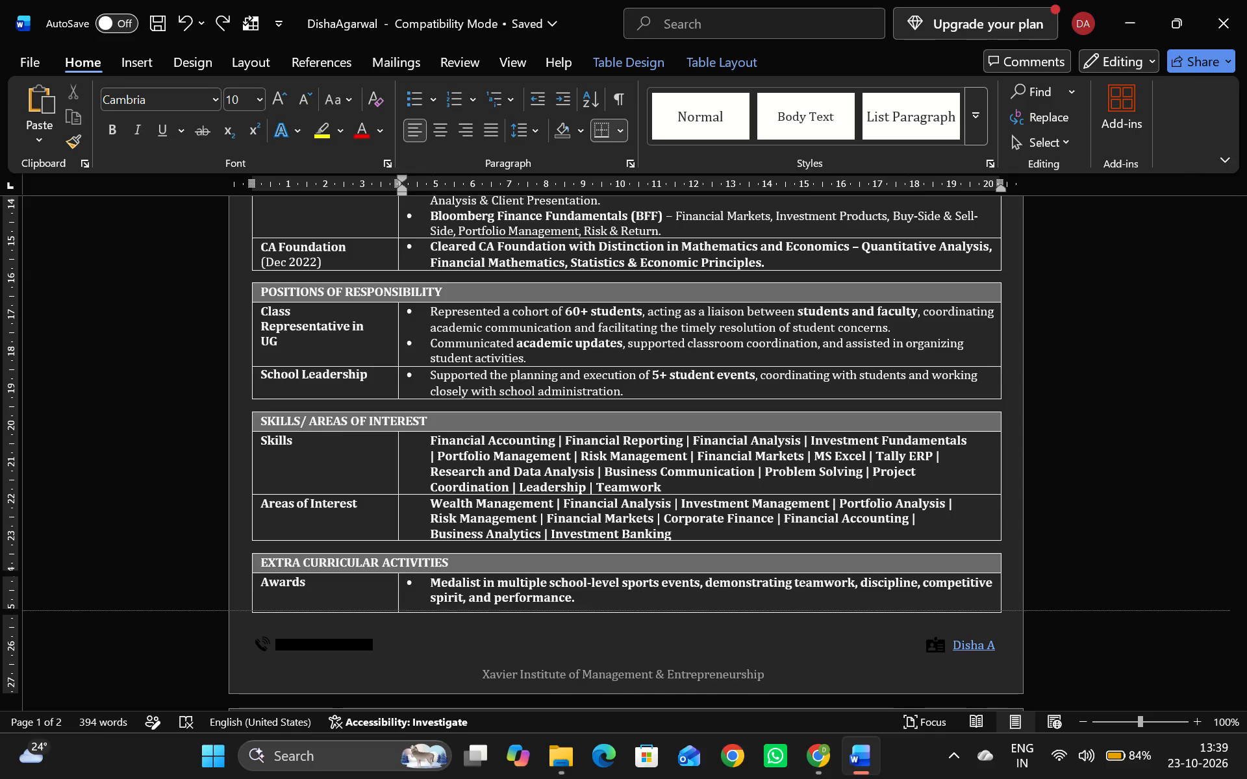
left_click_drag(593, 606, 593, 604)
scroll(594, 610, "down", 1)
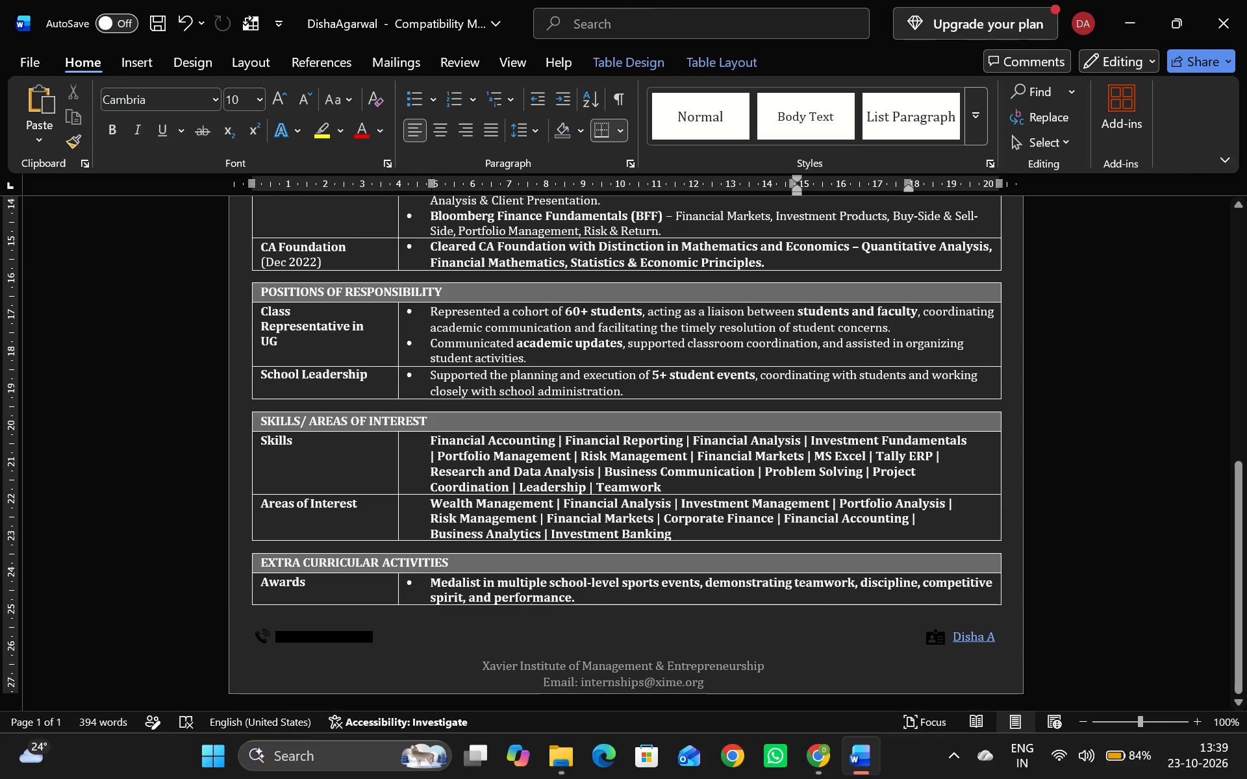
scroll(594, 610, "down", 2)
scroll(594, 610, "up", 7)
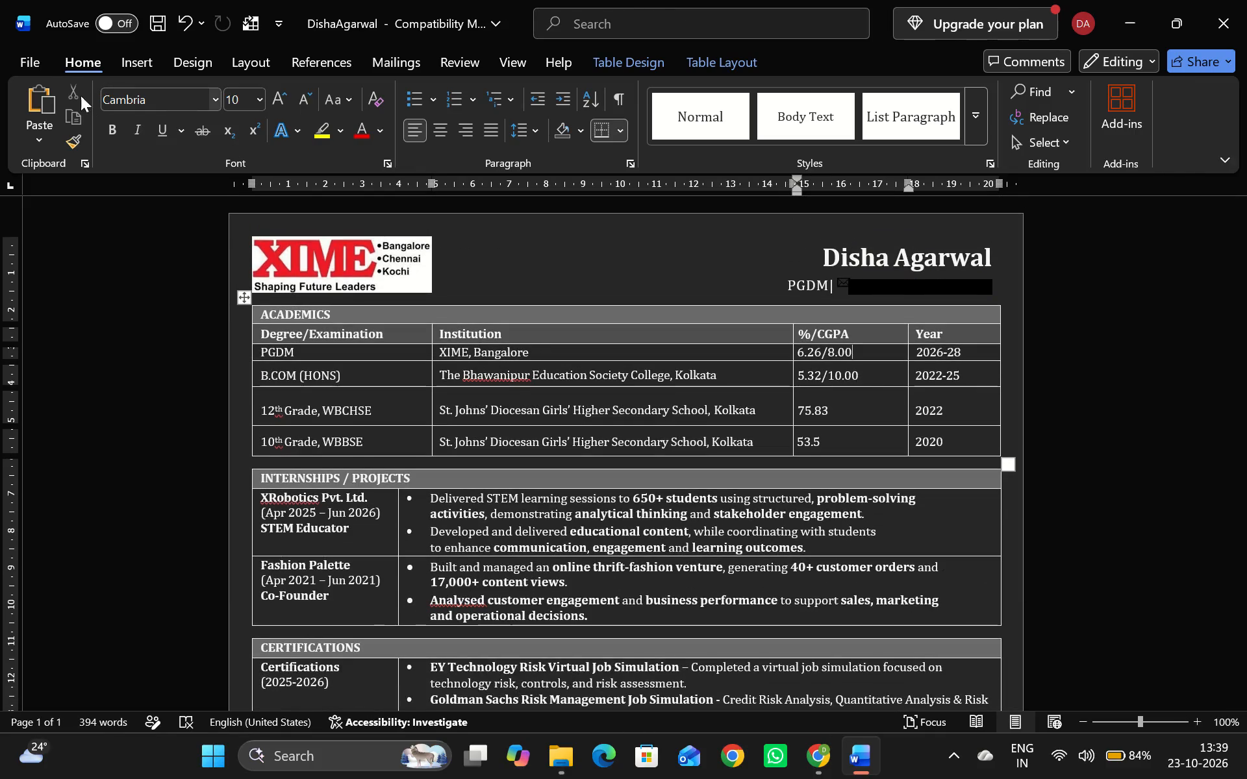
Switch to File Explorer and delete the Downloads shortcut and the Disha32_Agile PDF from the Downloads folder.
left_click(44, 64)
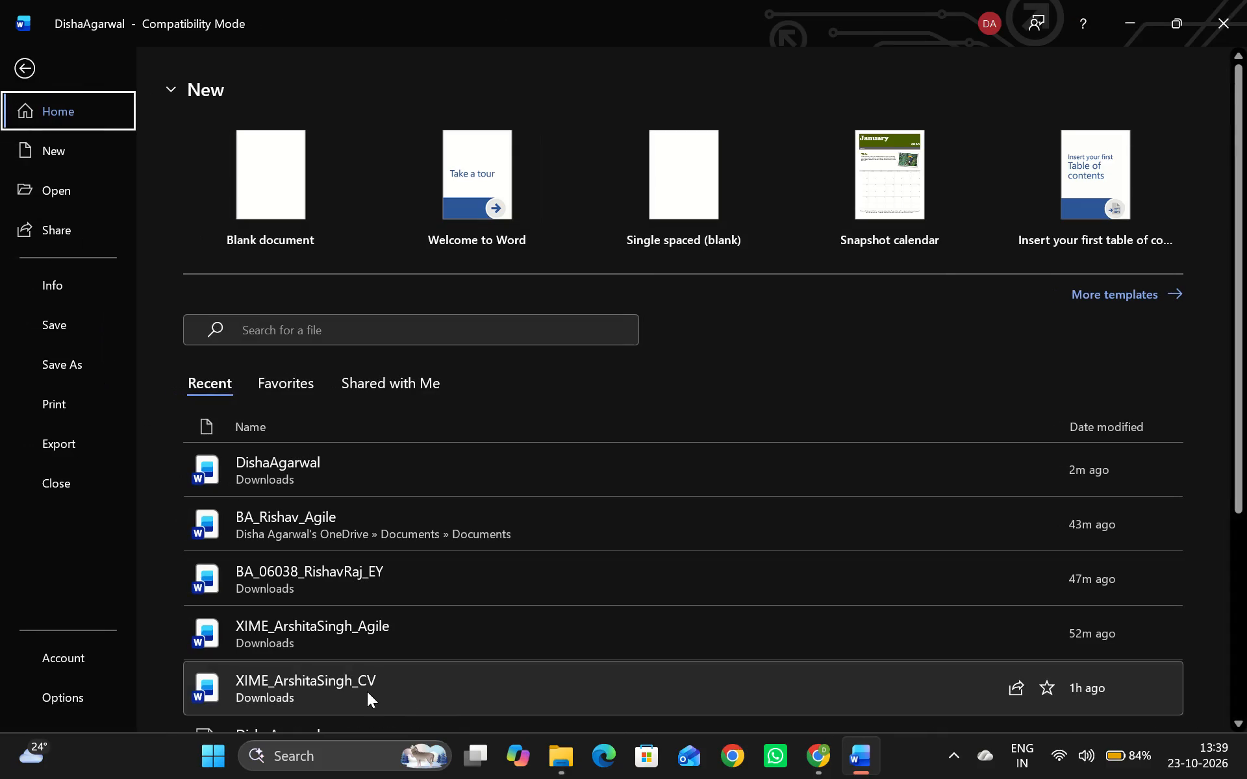
left_click(554, 762)
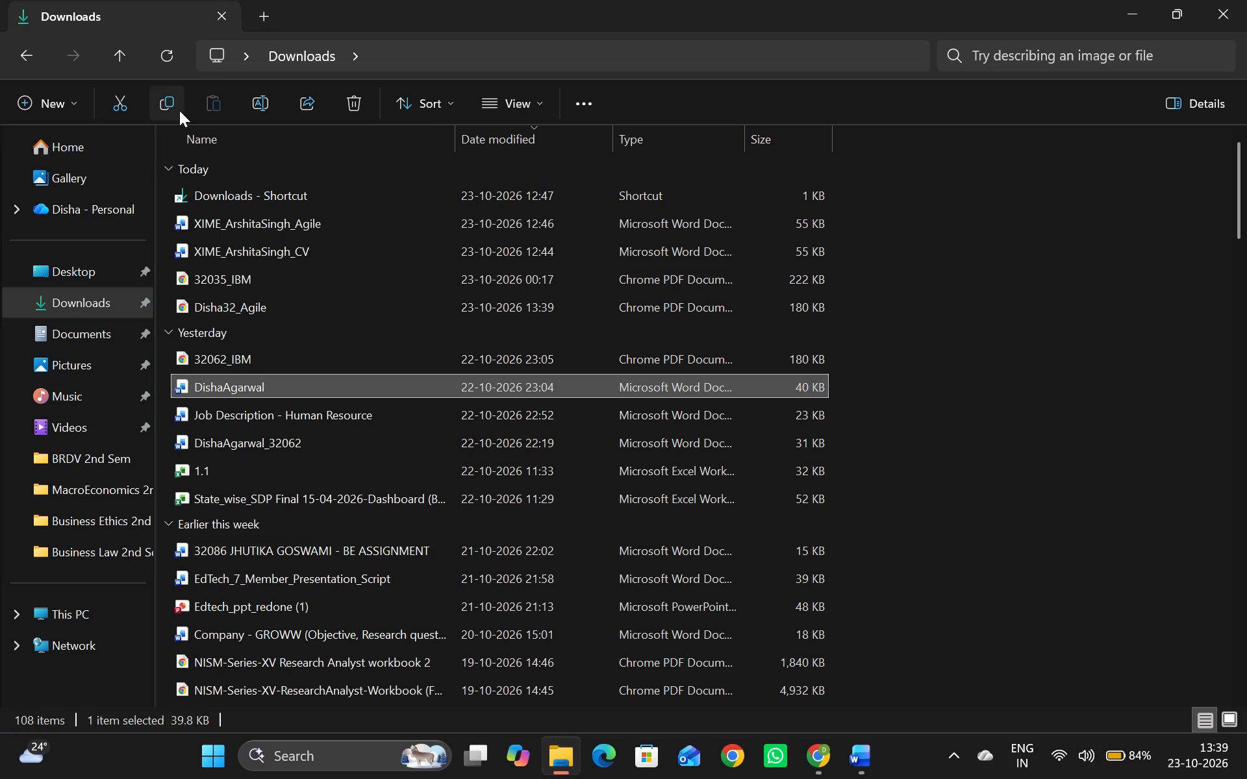
left_click(171, 49)
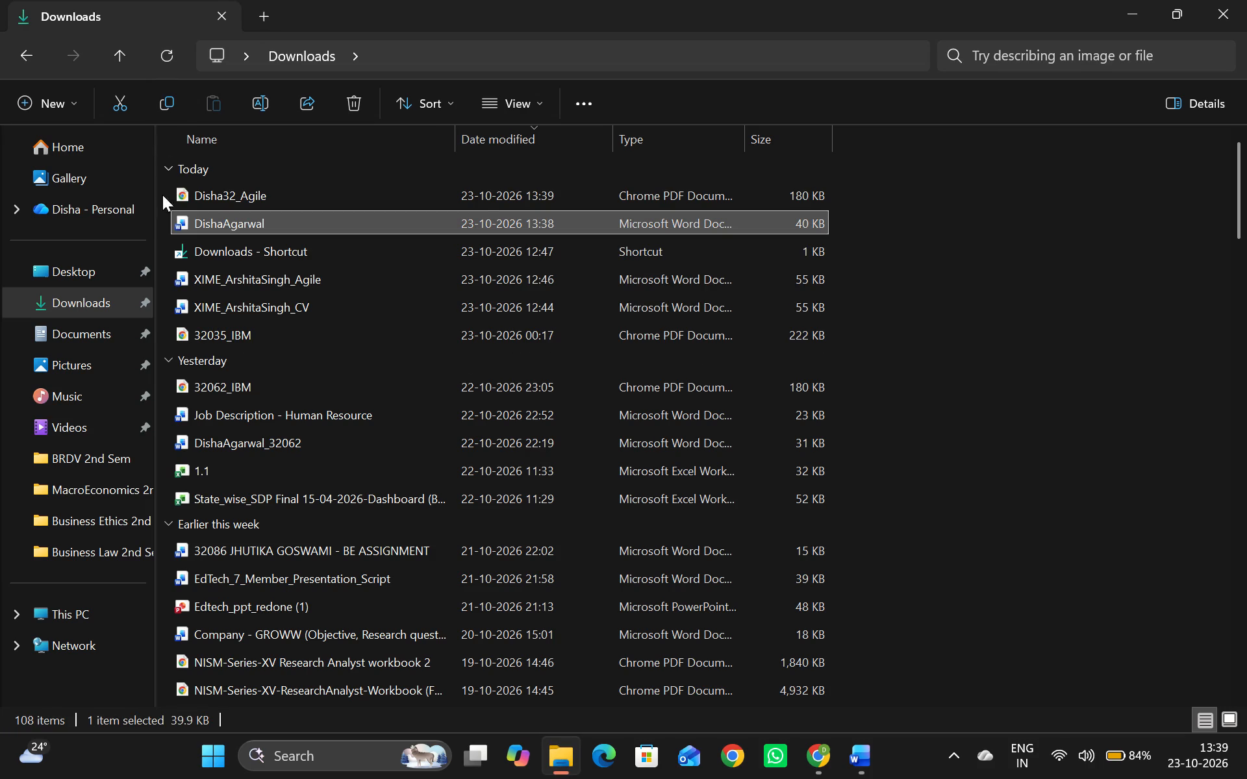
left_click(196, 251)
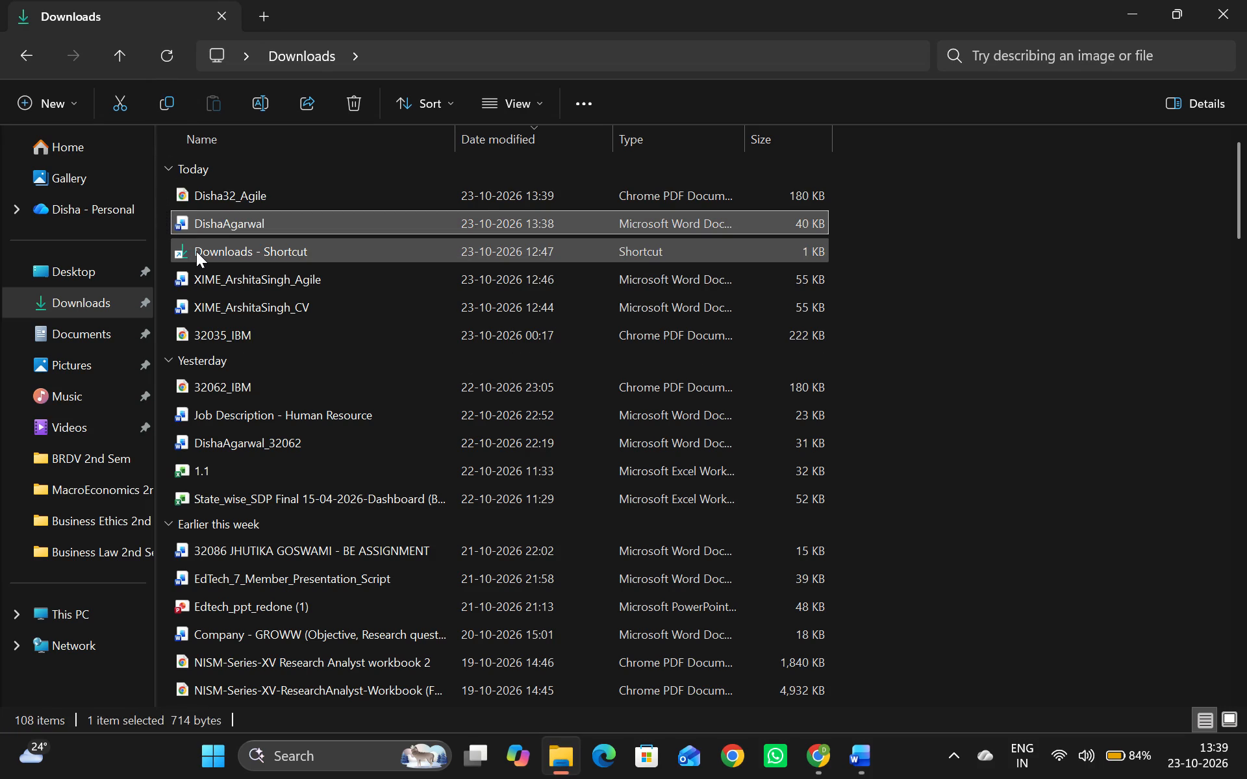
key("Delete")
left_click(259, 202)
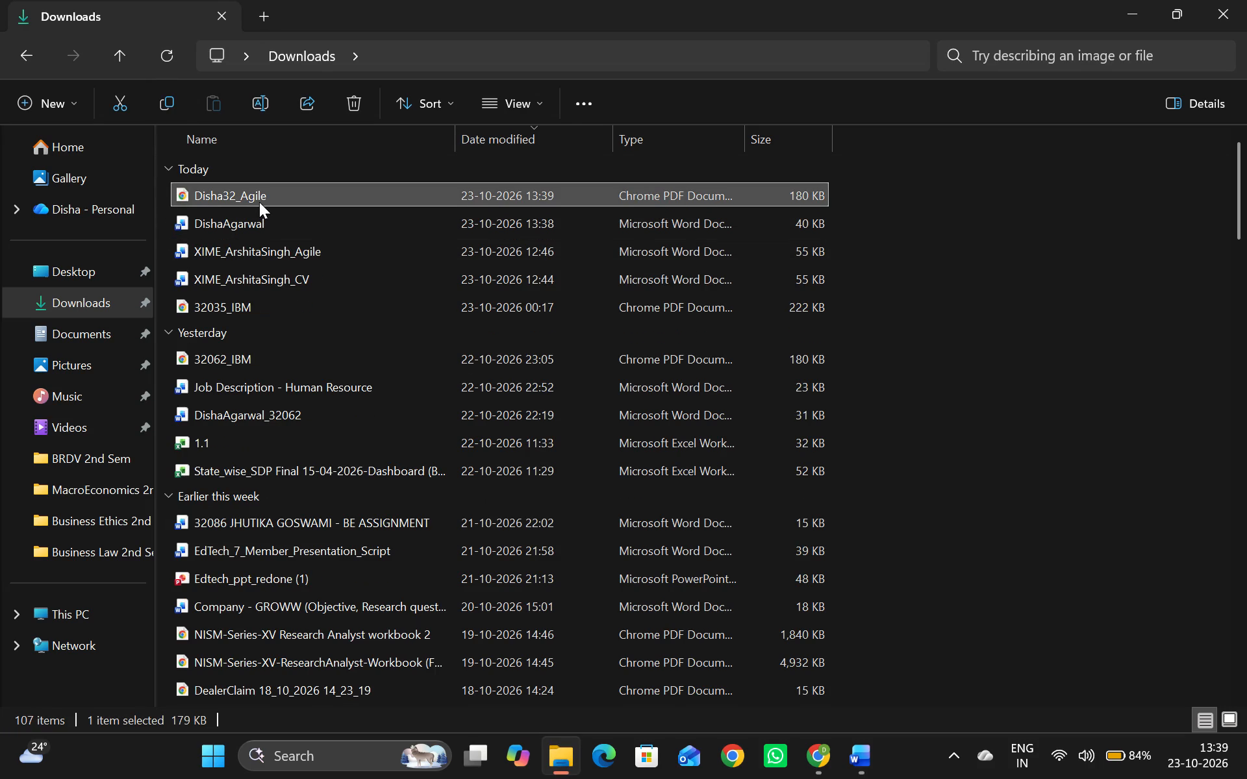
key("Delete")
left_click(1246, 0)
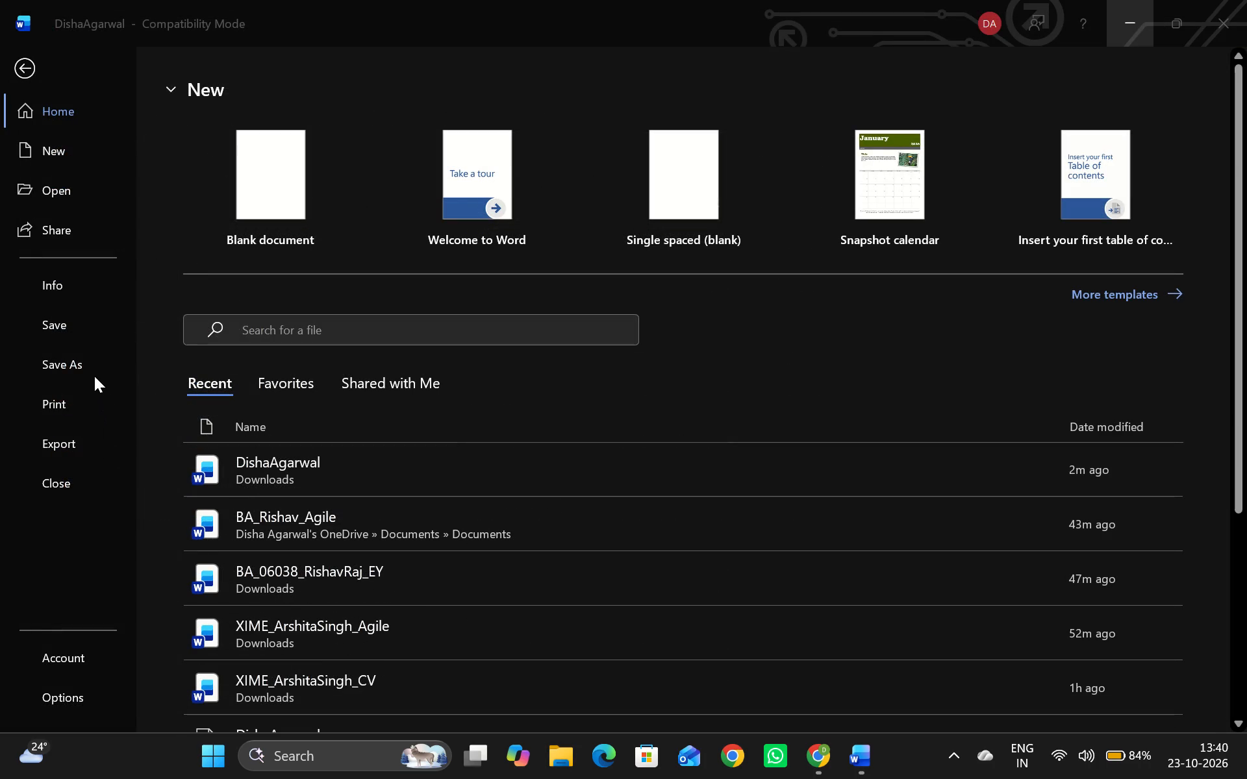
Return to Word and set up a copy of the corrected CV for saving as PDF in the Downloads folder.
left_click(92, 373)
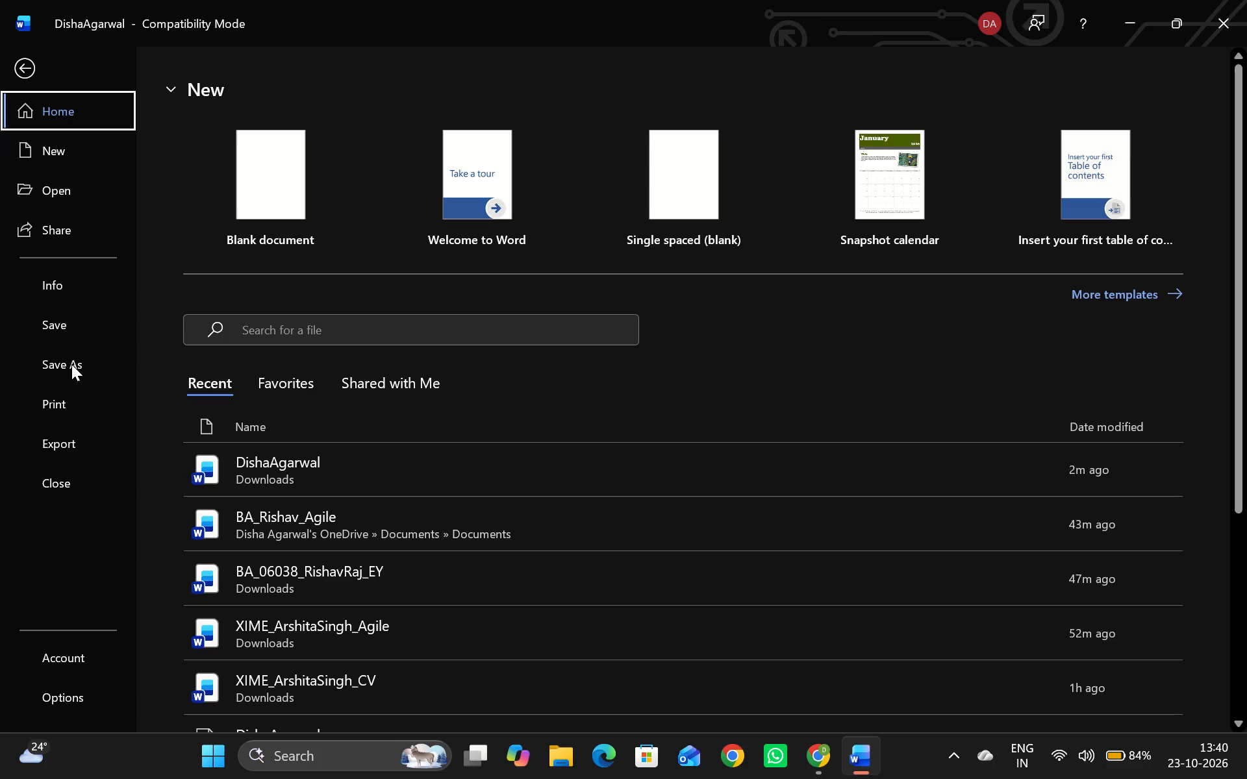
left_click(71, 364)
left_click(694, 206)
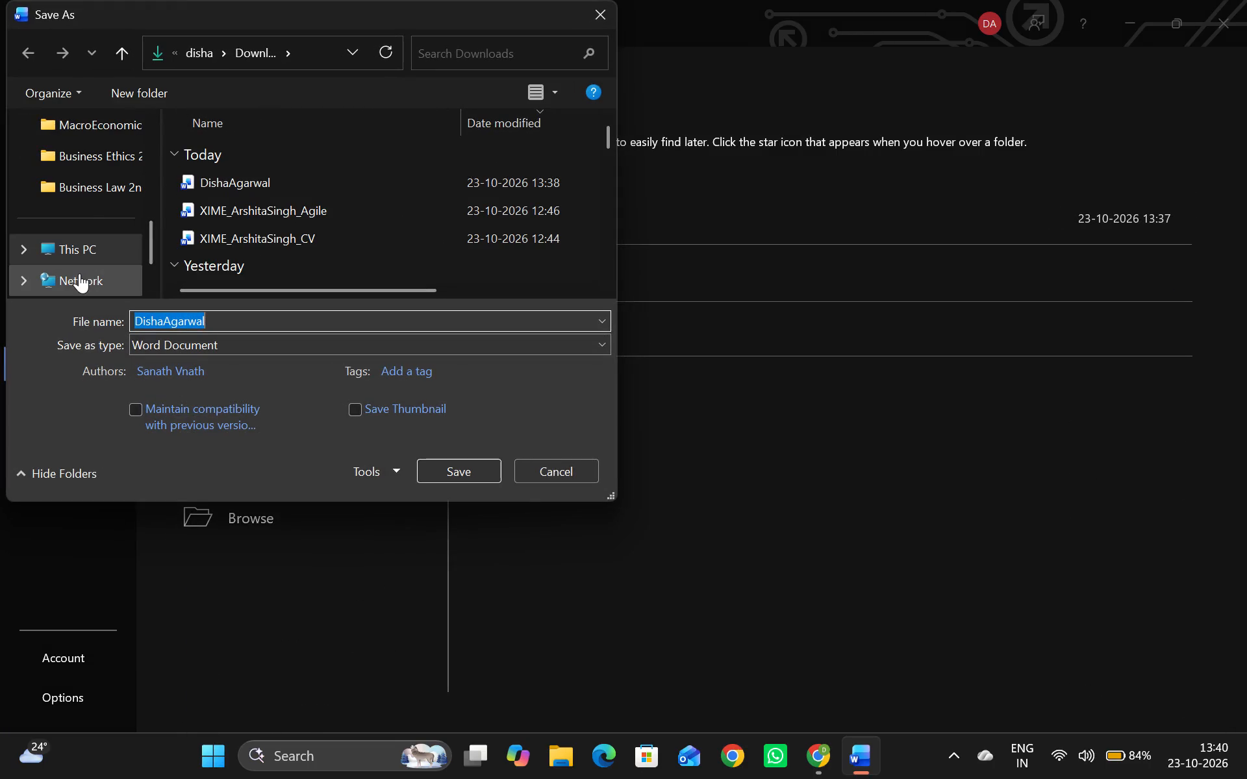
scroll(84, 208, "up", 5)
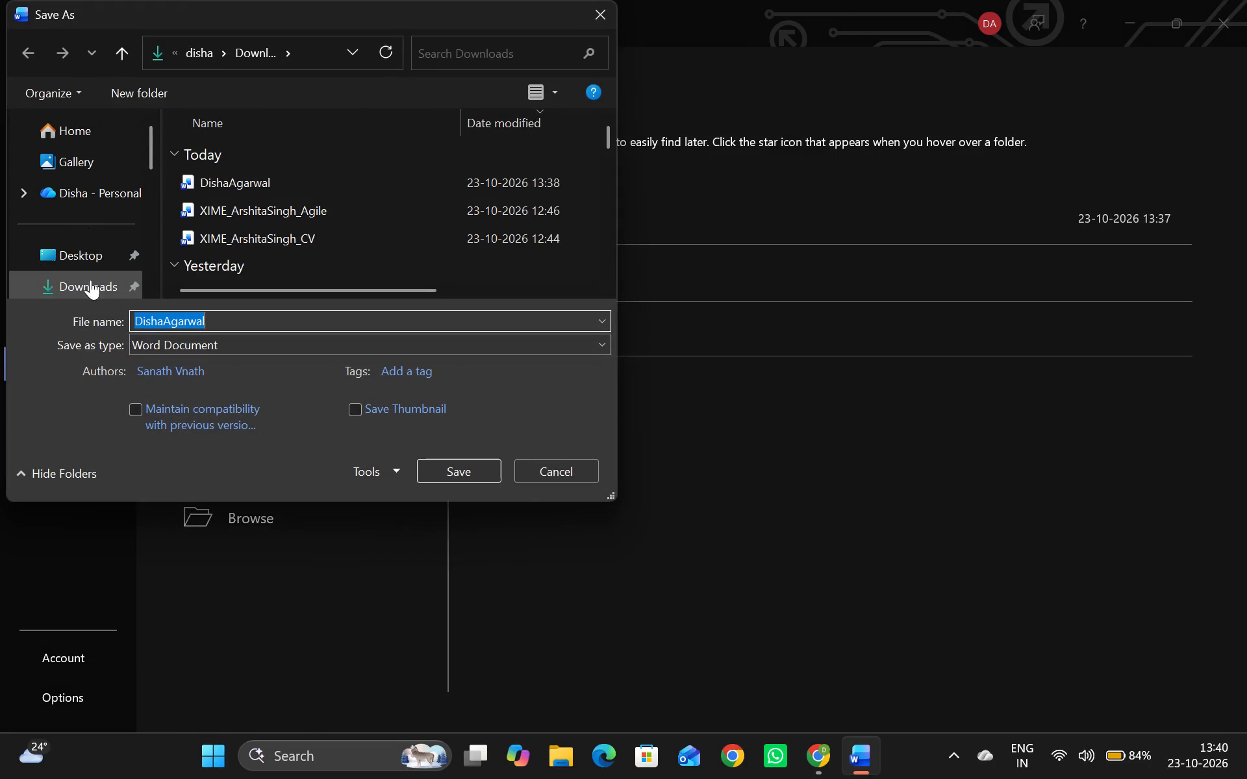
left_click(90, 280)
left_click(266, 347)
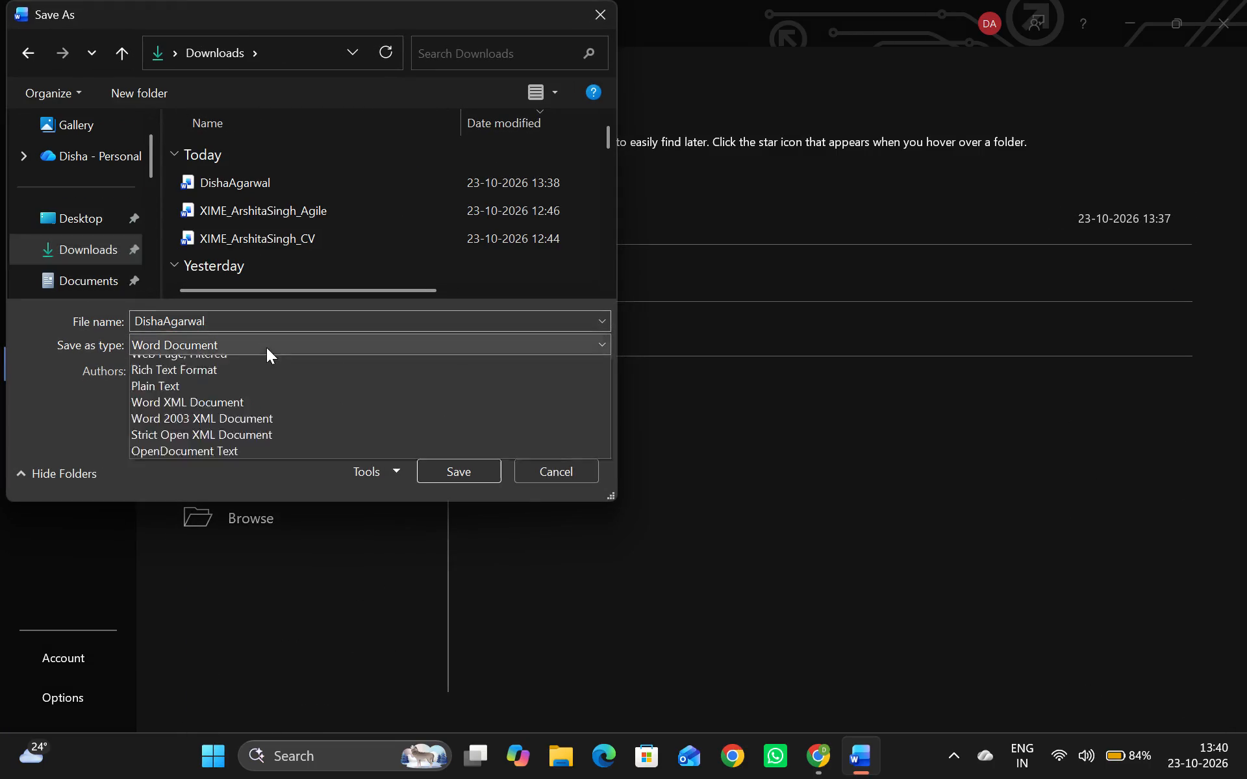
left_click(273, 456)
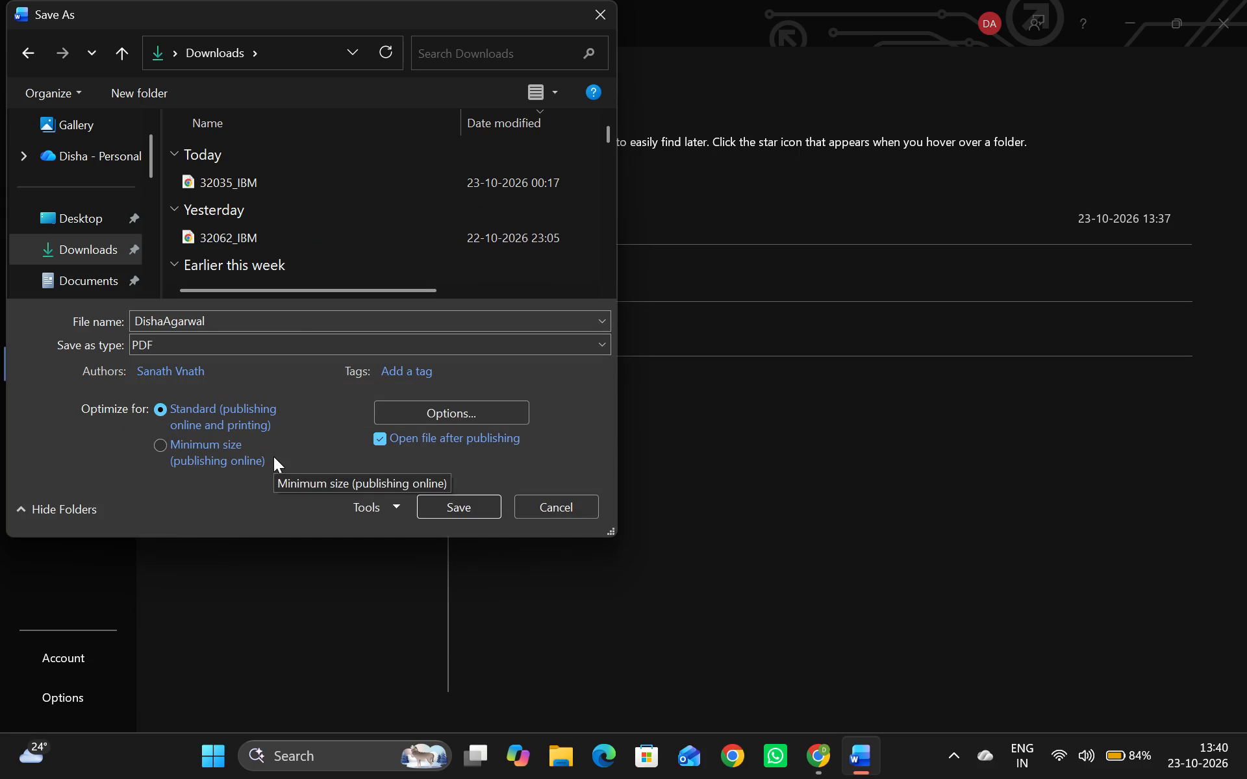
Replace the proposed PDF file name with the suggested existing name ending in _Bankofamerica.pdf.
left_click(281, 313)
key("BackSpace")
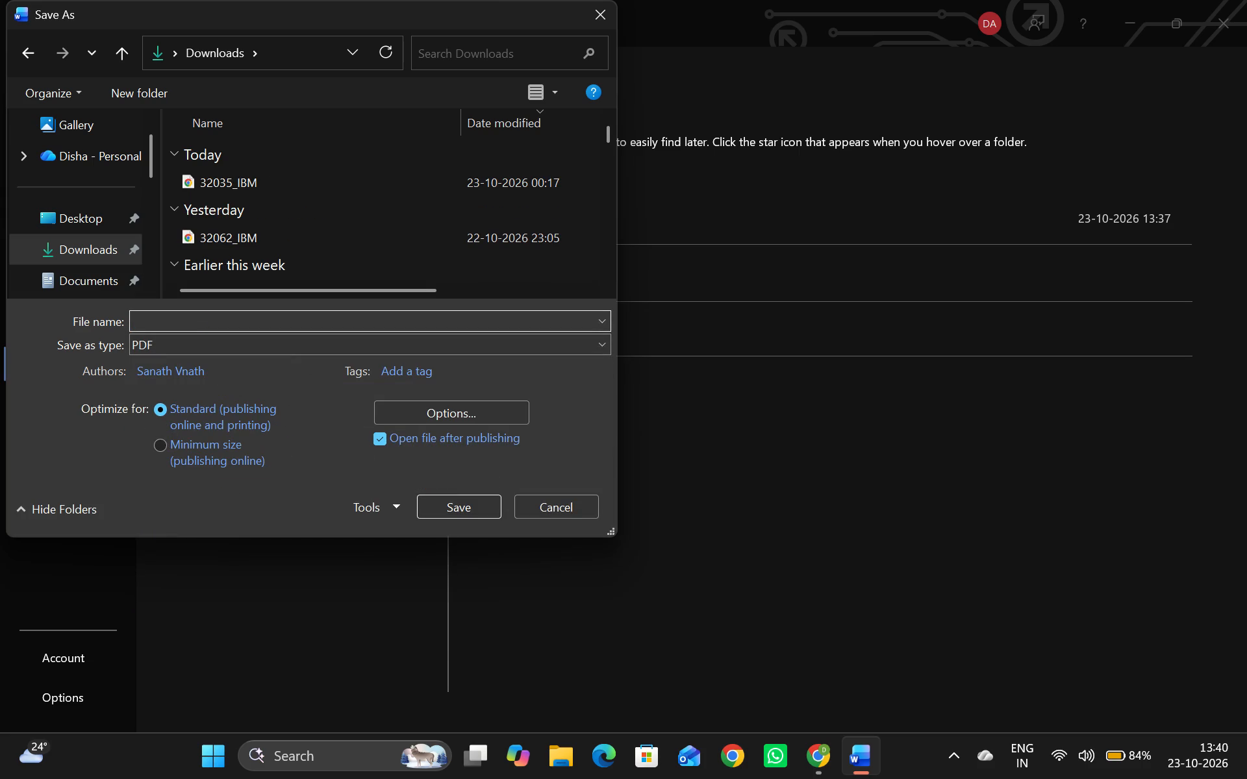
type("32")
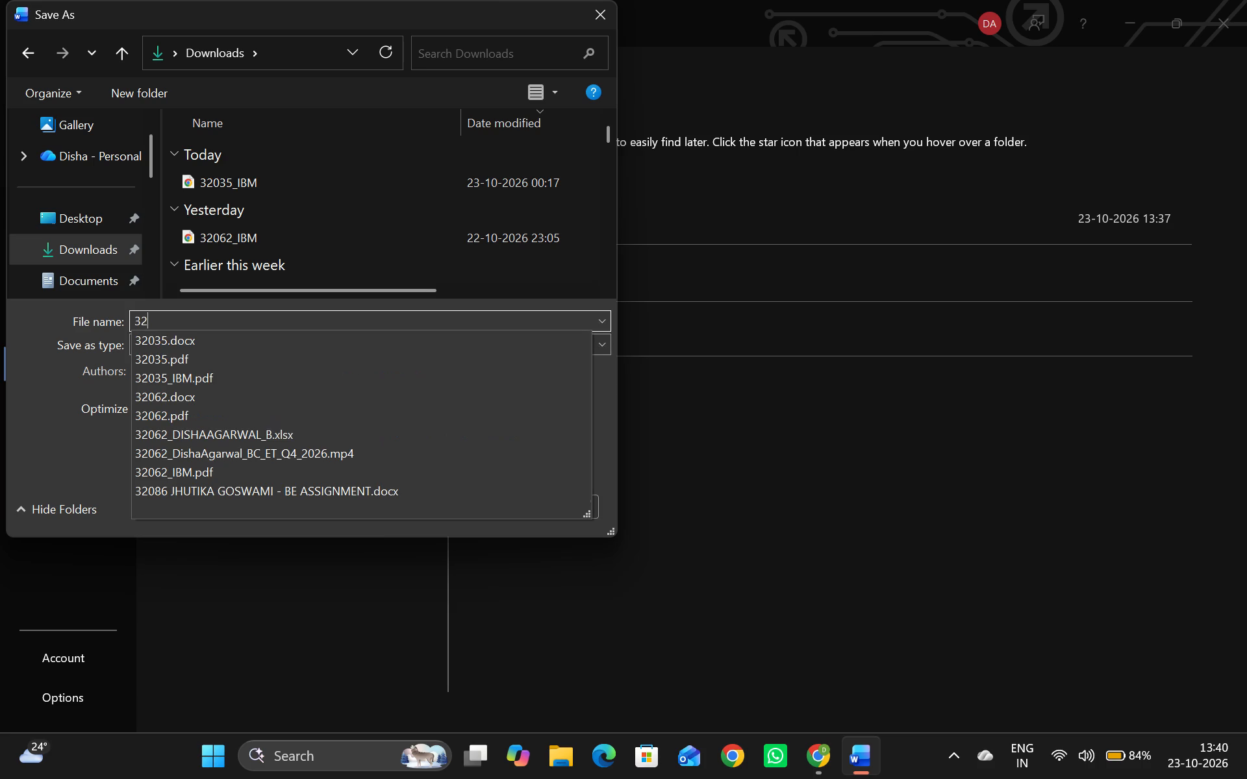
key("BackSpace")
key("BackSpace")
key("BackSpace")
key("BackSpace")
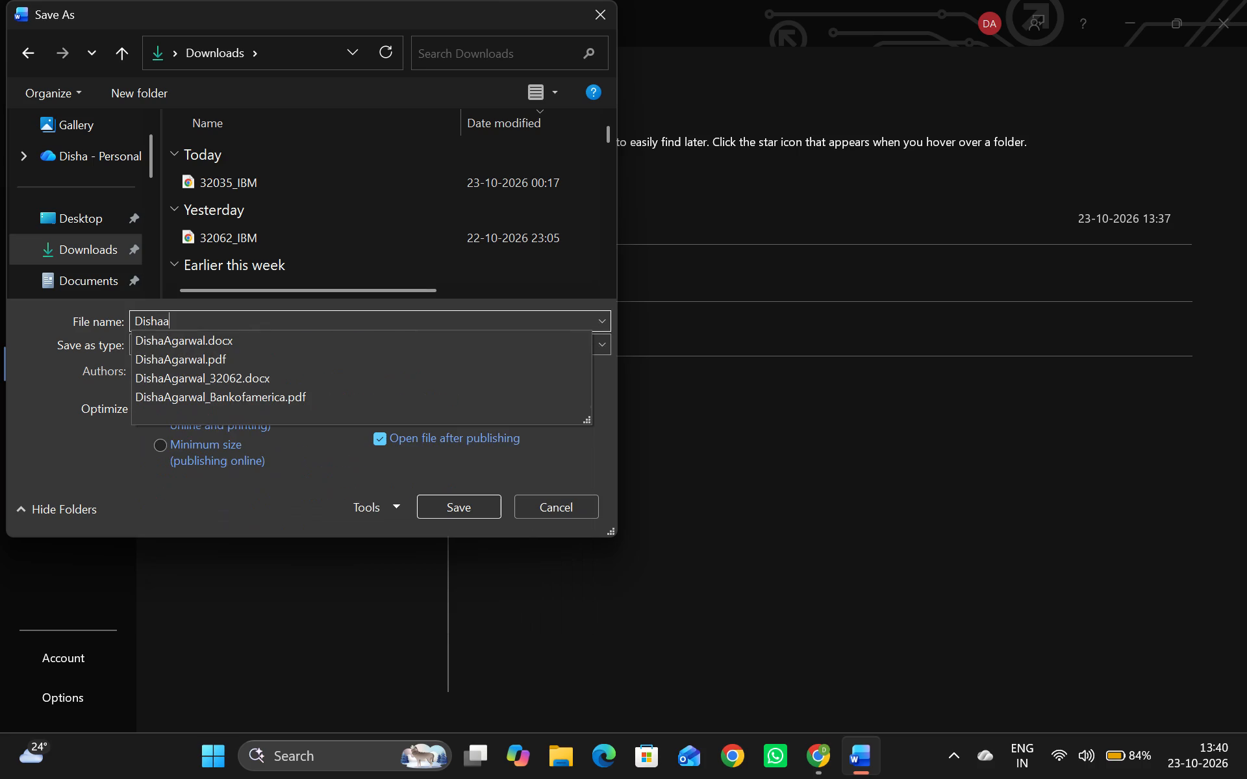
key("BackSpace")
key("a")
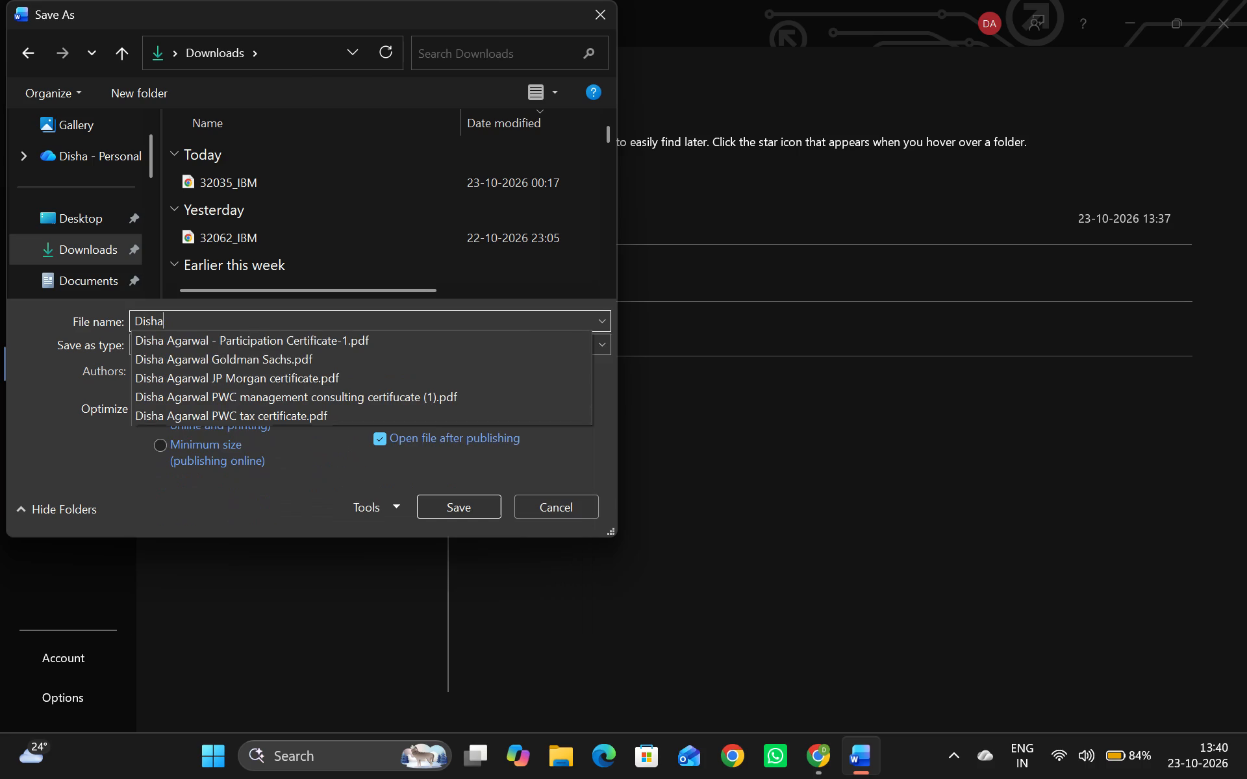
key("Down")
key("Down")
key("Down")
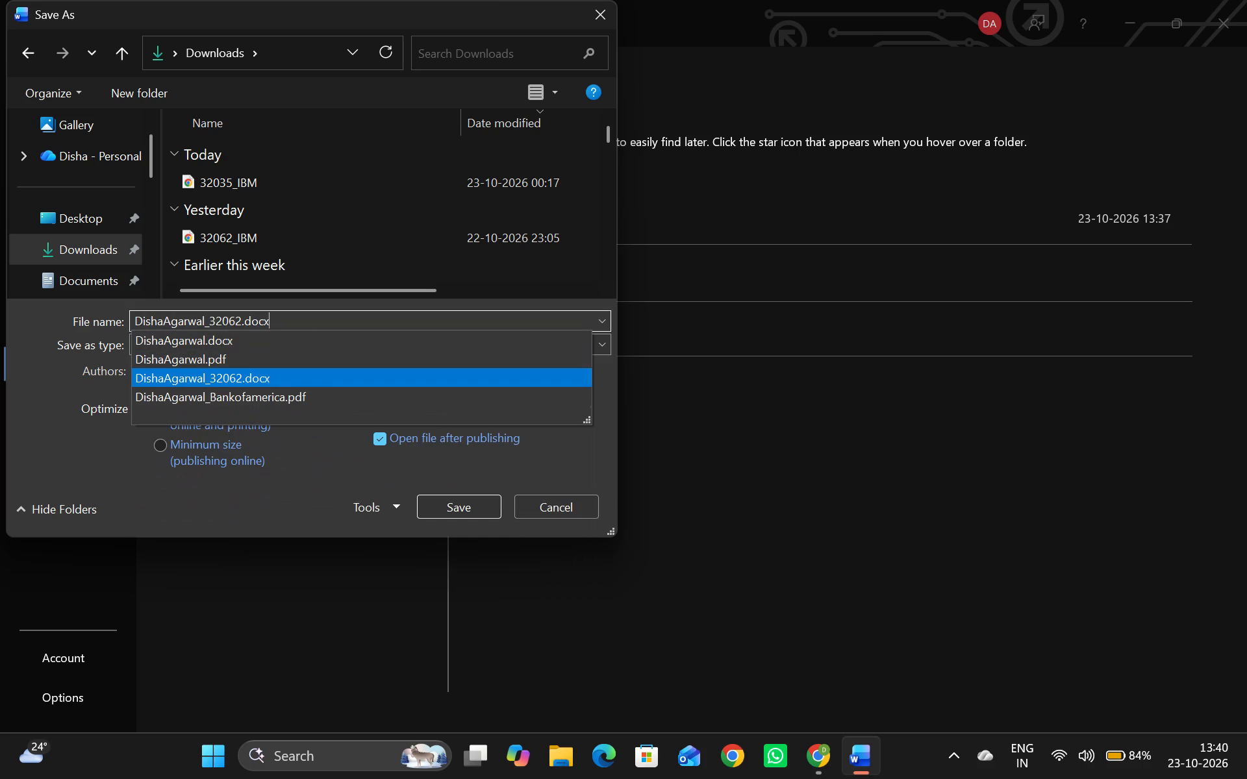
key("Down")
Replace the Bankofamerica suffix in the file name with one starting with A, keeping the .pdf extension.
key("Left")
key("Left")
key("Left")
key("Left")
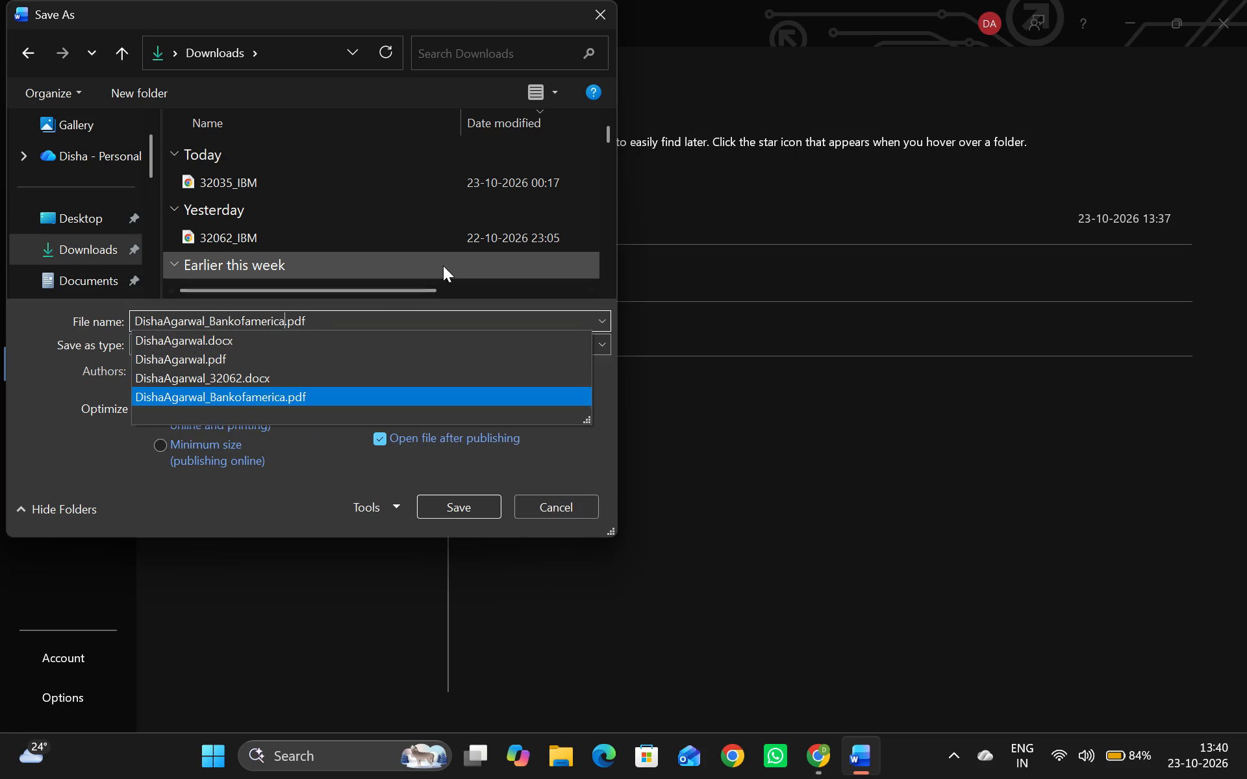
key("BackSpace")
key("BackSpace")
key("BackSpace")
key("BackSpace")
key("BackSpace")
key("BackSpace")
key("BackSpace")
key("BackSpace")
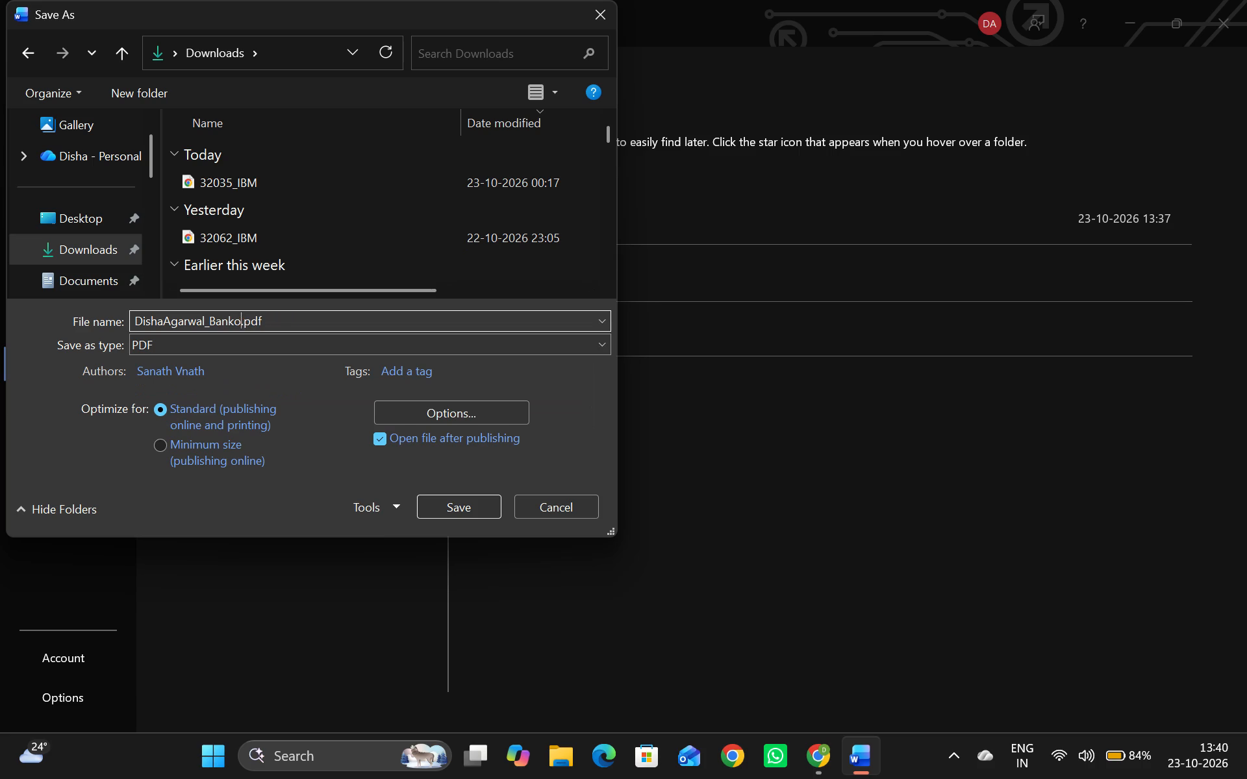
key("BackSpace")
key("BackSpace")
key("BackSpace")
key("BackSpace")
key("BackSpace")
Complete the PDF file name's new suffix so it ends in _Agile.pdf.
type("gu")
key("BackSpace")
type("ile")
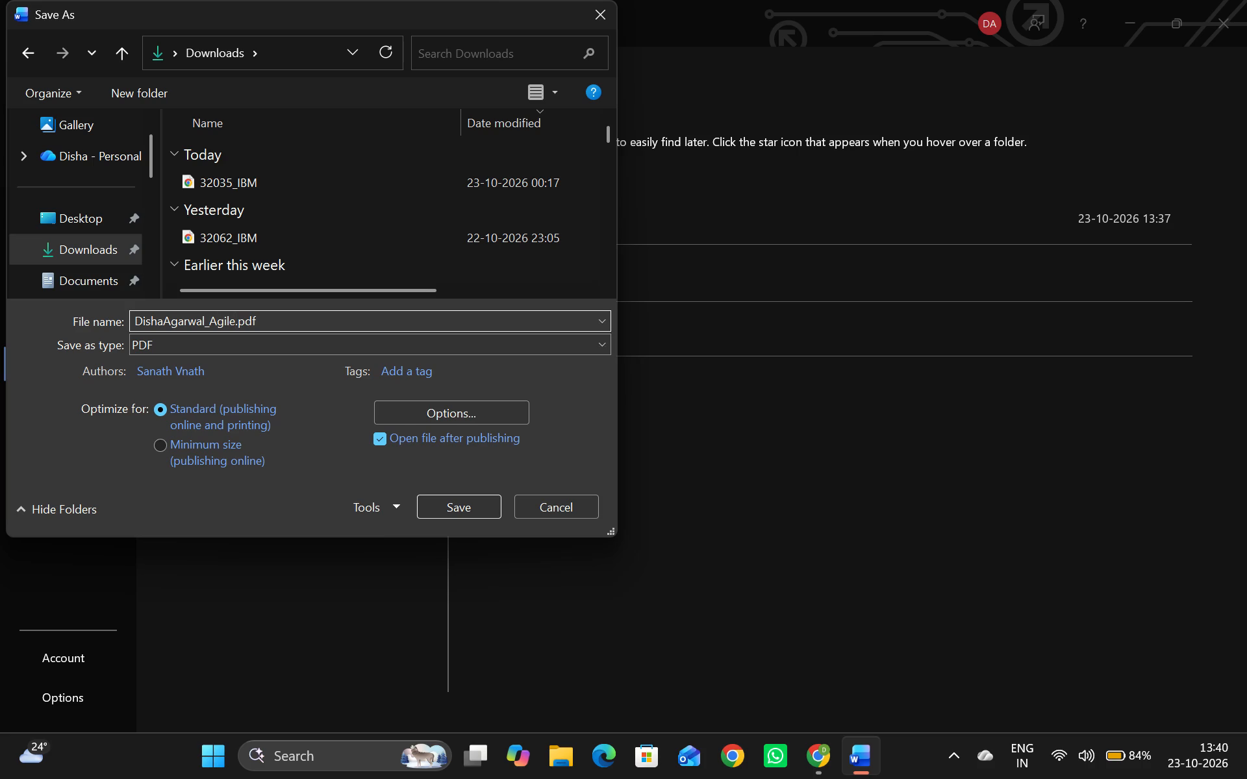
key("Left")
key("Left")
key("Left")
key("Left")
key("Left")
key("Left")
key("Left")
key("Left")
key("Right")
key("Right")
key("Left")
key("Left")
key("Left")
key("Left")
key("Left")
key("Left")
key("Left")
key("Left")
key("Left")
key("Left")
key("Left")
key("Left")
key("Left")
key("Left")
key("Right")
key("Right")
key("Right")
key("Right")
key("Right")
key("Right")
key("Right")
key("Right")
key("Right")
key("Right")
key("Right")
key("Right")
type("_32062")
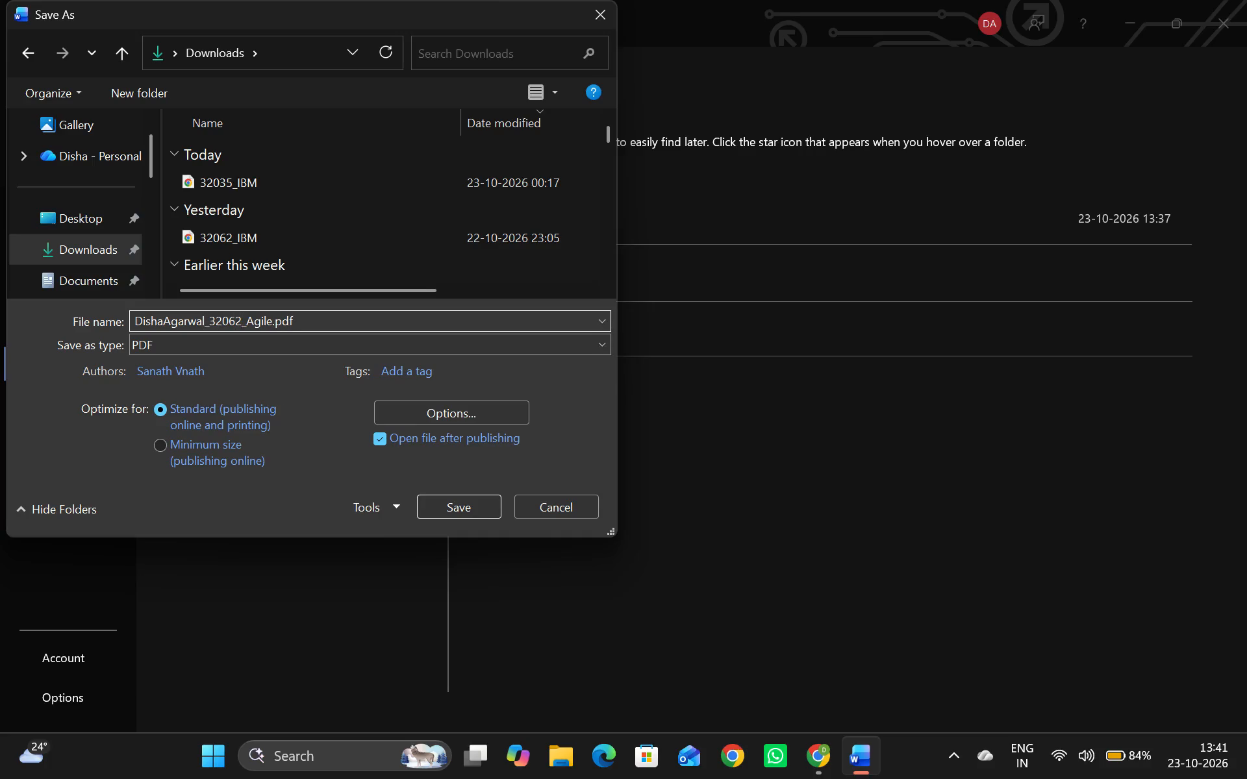
Save the CV as a PDF in the Downloads folder and look over the published page down to its footer.
left_click(481, 502)
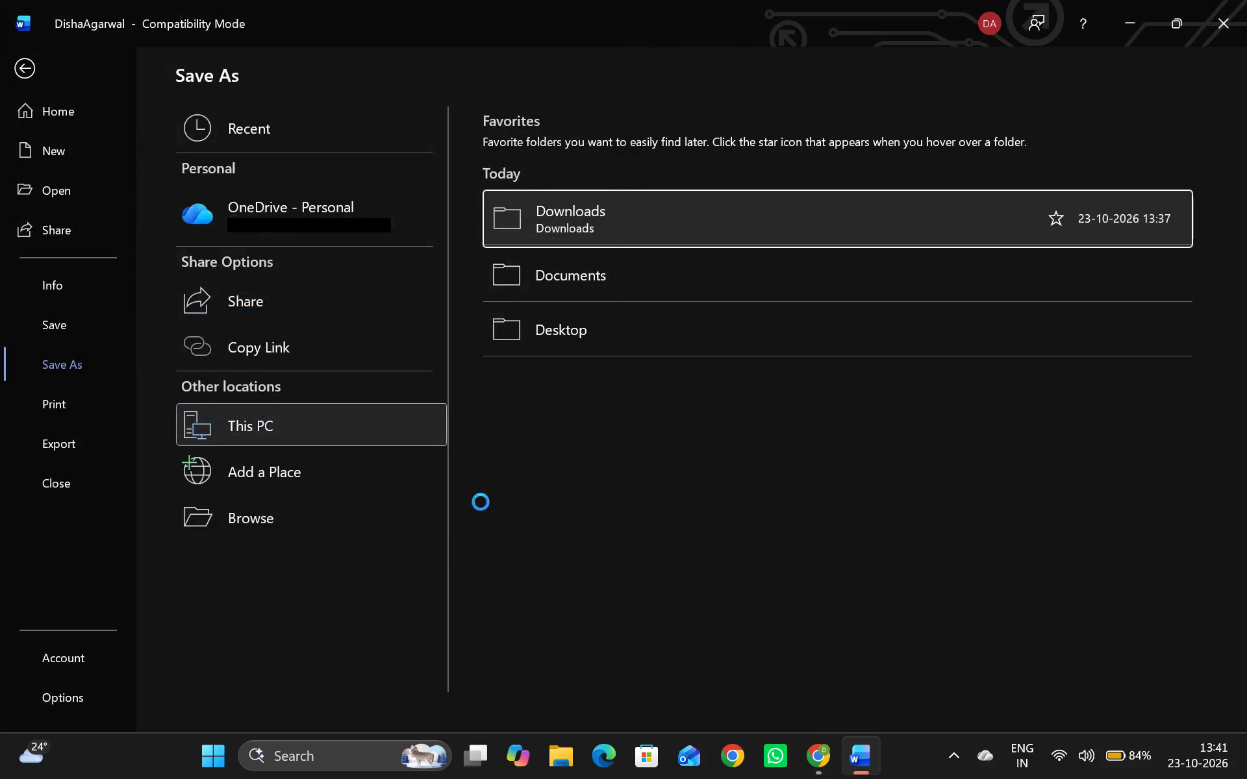
scroll(611, 499, "down", 8)
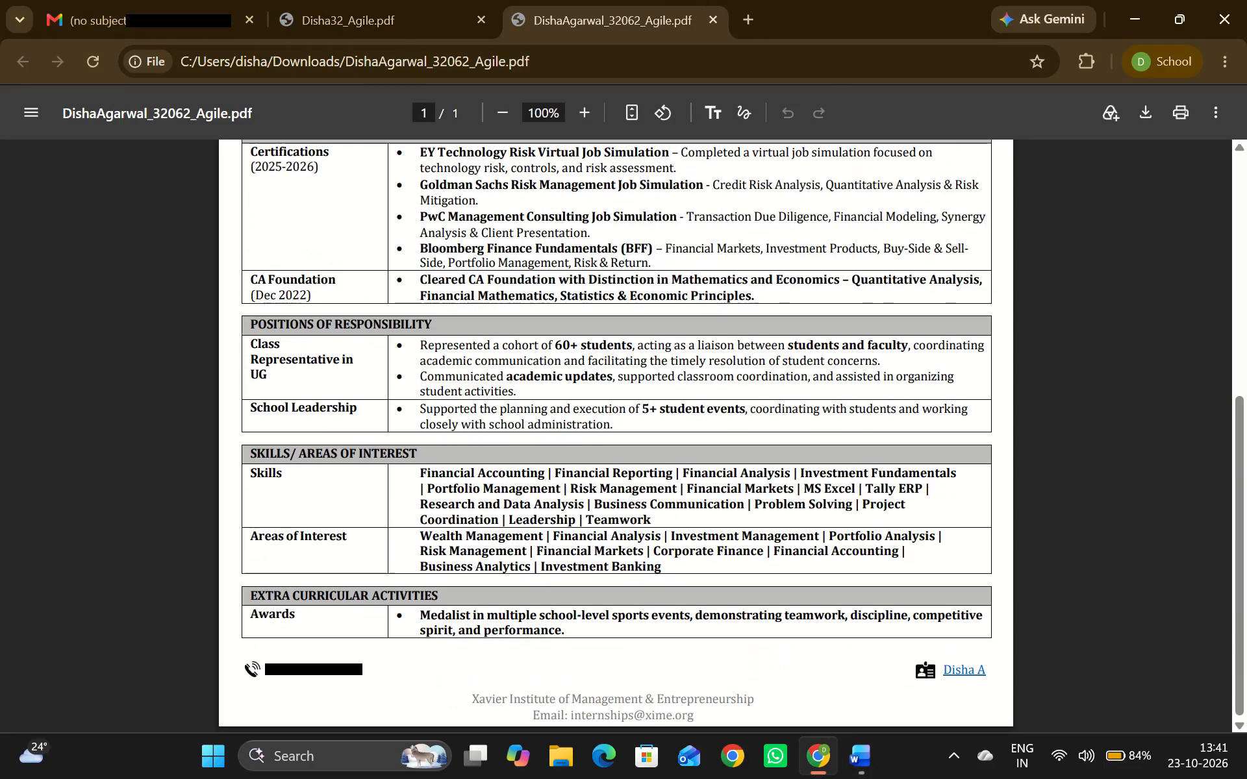
scroll(611, 499, "up", 6)
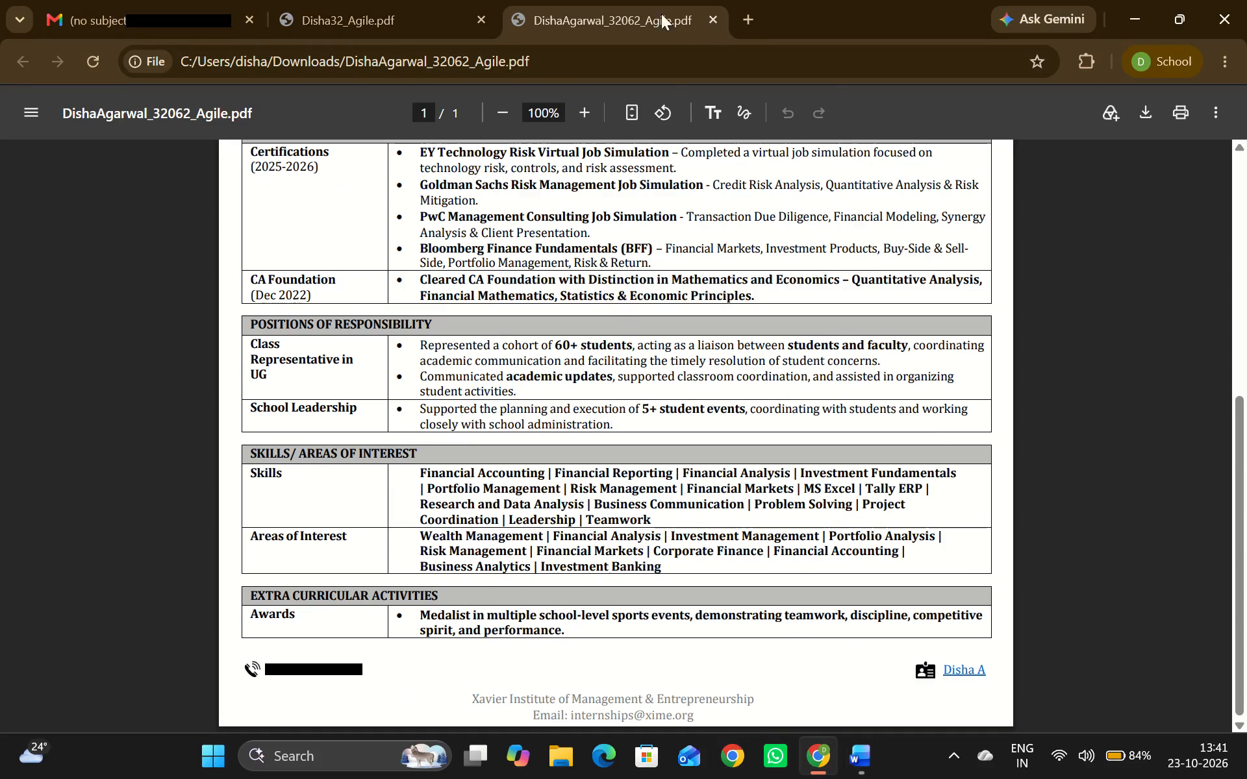
Switch to the Gmail tab, close the attached Agile CV's preview and go back to the list of sent emails.
left_click(209, 0)
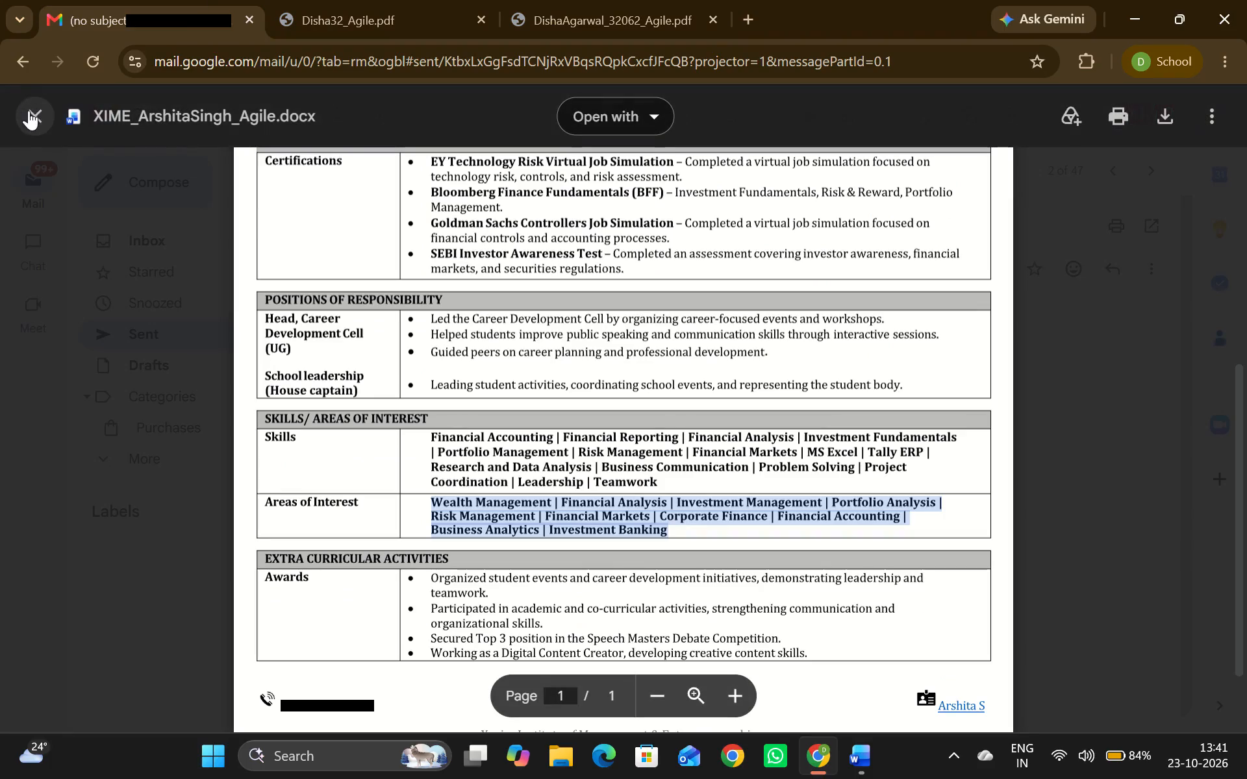
left_click(29, 110)
left_click(353, 171)
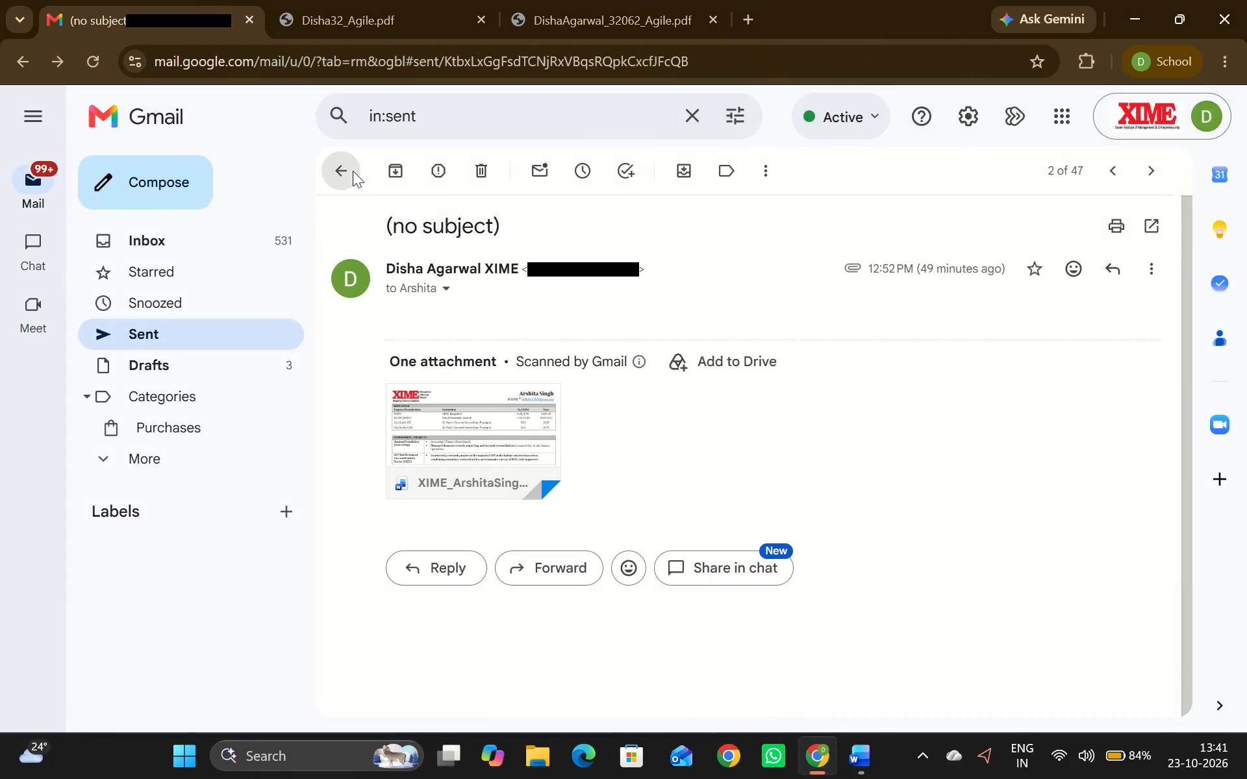